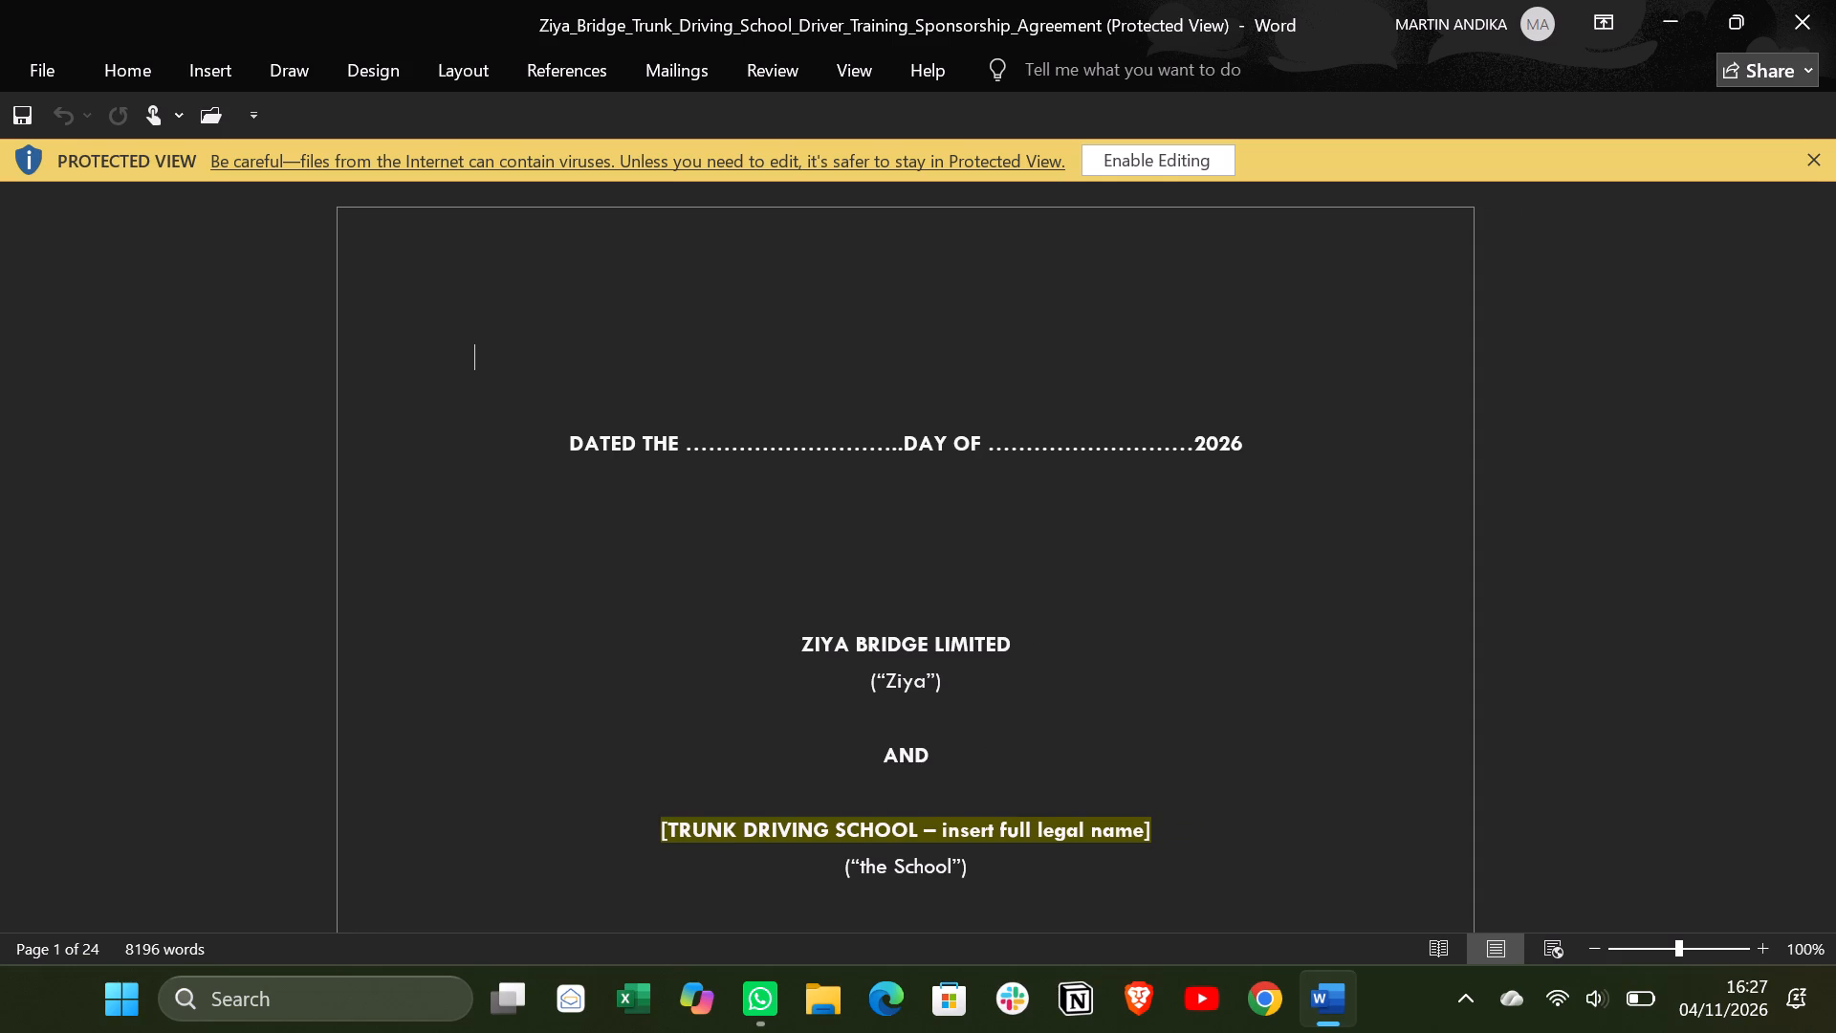
Skim the sponsorship agreement's cover page through to the start of page 2, and return to the party names on the cover.
key("Down")
key("Down")
key("Down")
key("Down")
key("Down")
key("Down")
key("Down")
key("Down")
key("Down")
key("Down")
key("Down")
key("Down")
key("Down")
key("Down")
key("Down")
key("Down")
key("Down")
key("Down")
key("Down")
key("Down")
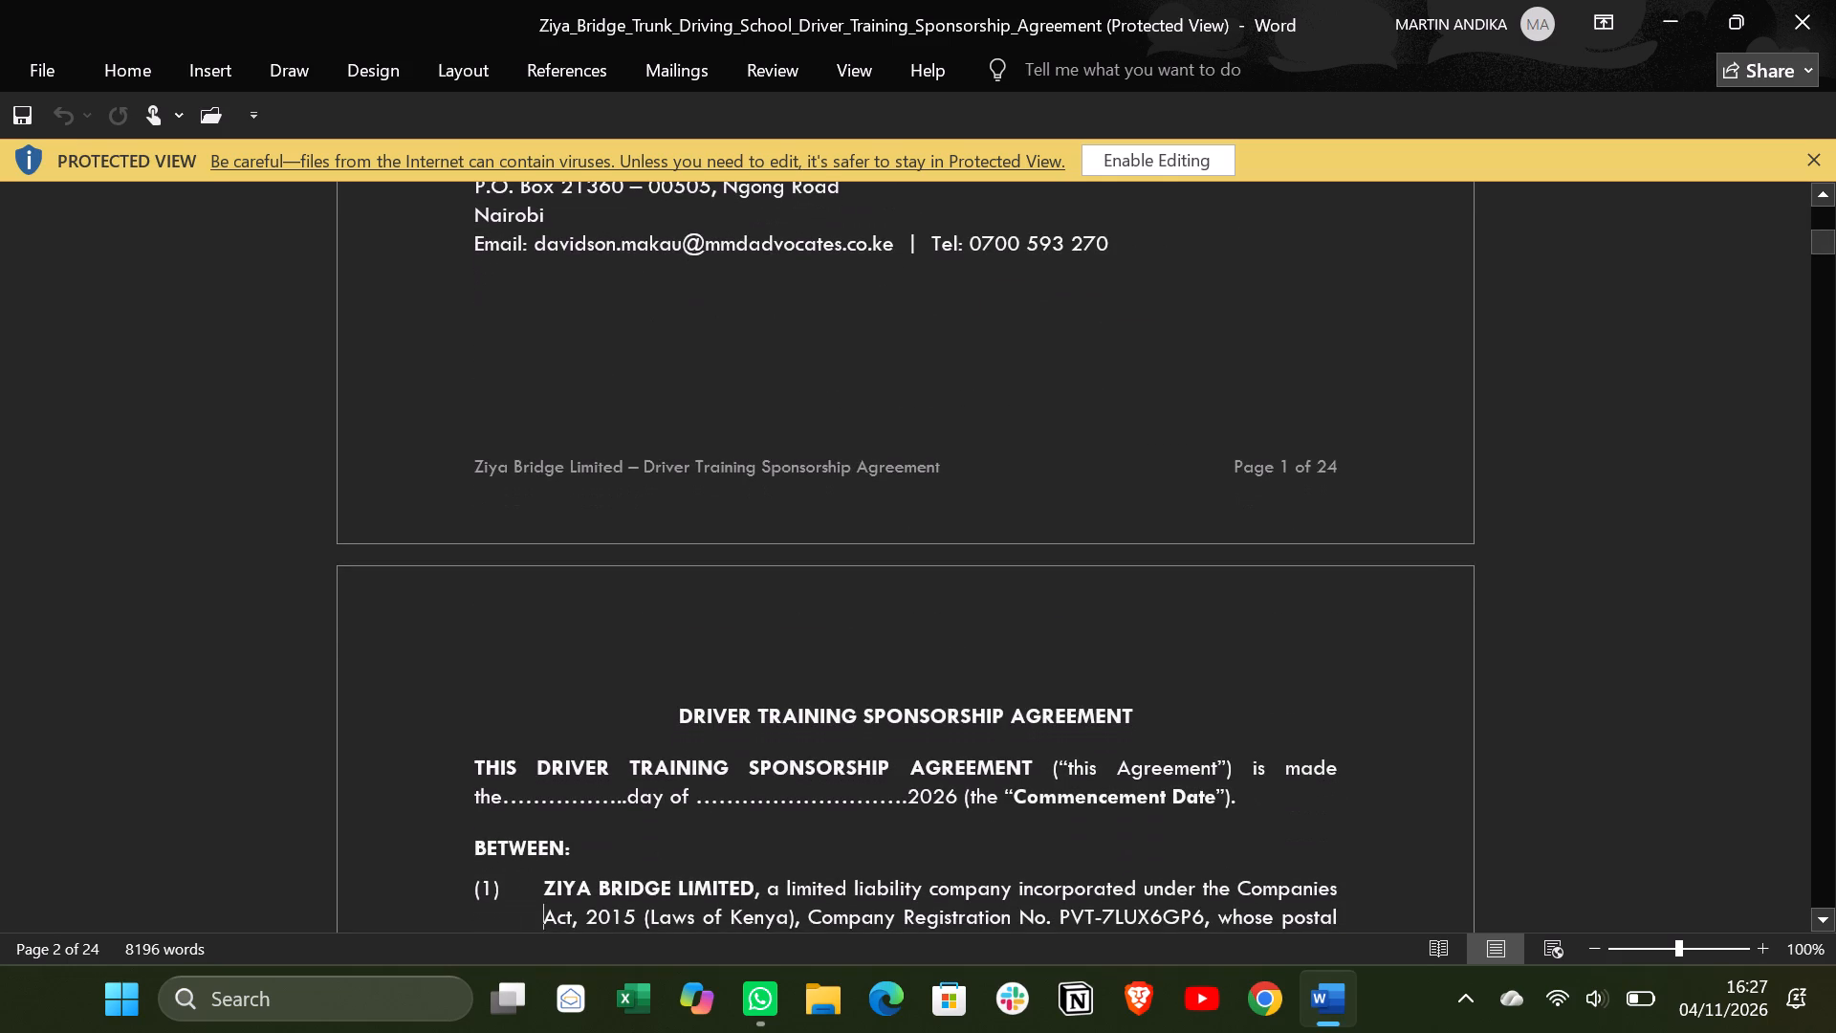
key("Up")
key("Up")
key("Up")
key("Up")
key("Up")
key("Up")
key("Up")
key("Up")
key("Up")
key("Up")
key("Up")
key("Up")
key("Up")
key("Up")
key("Up")
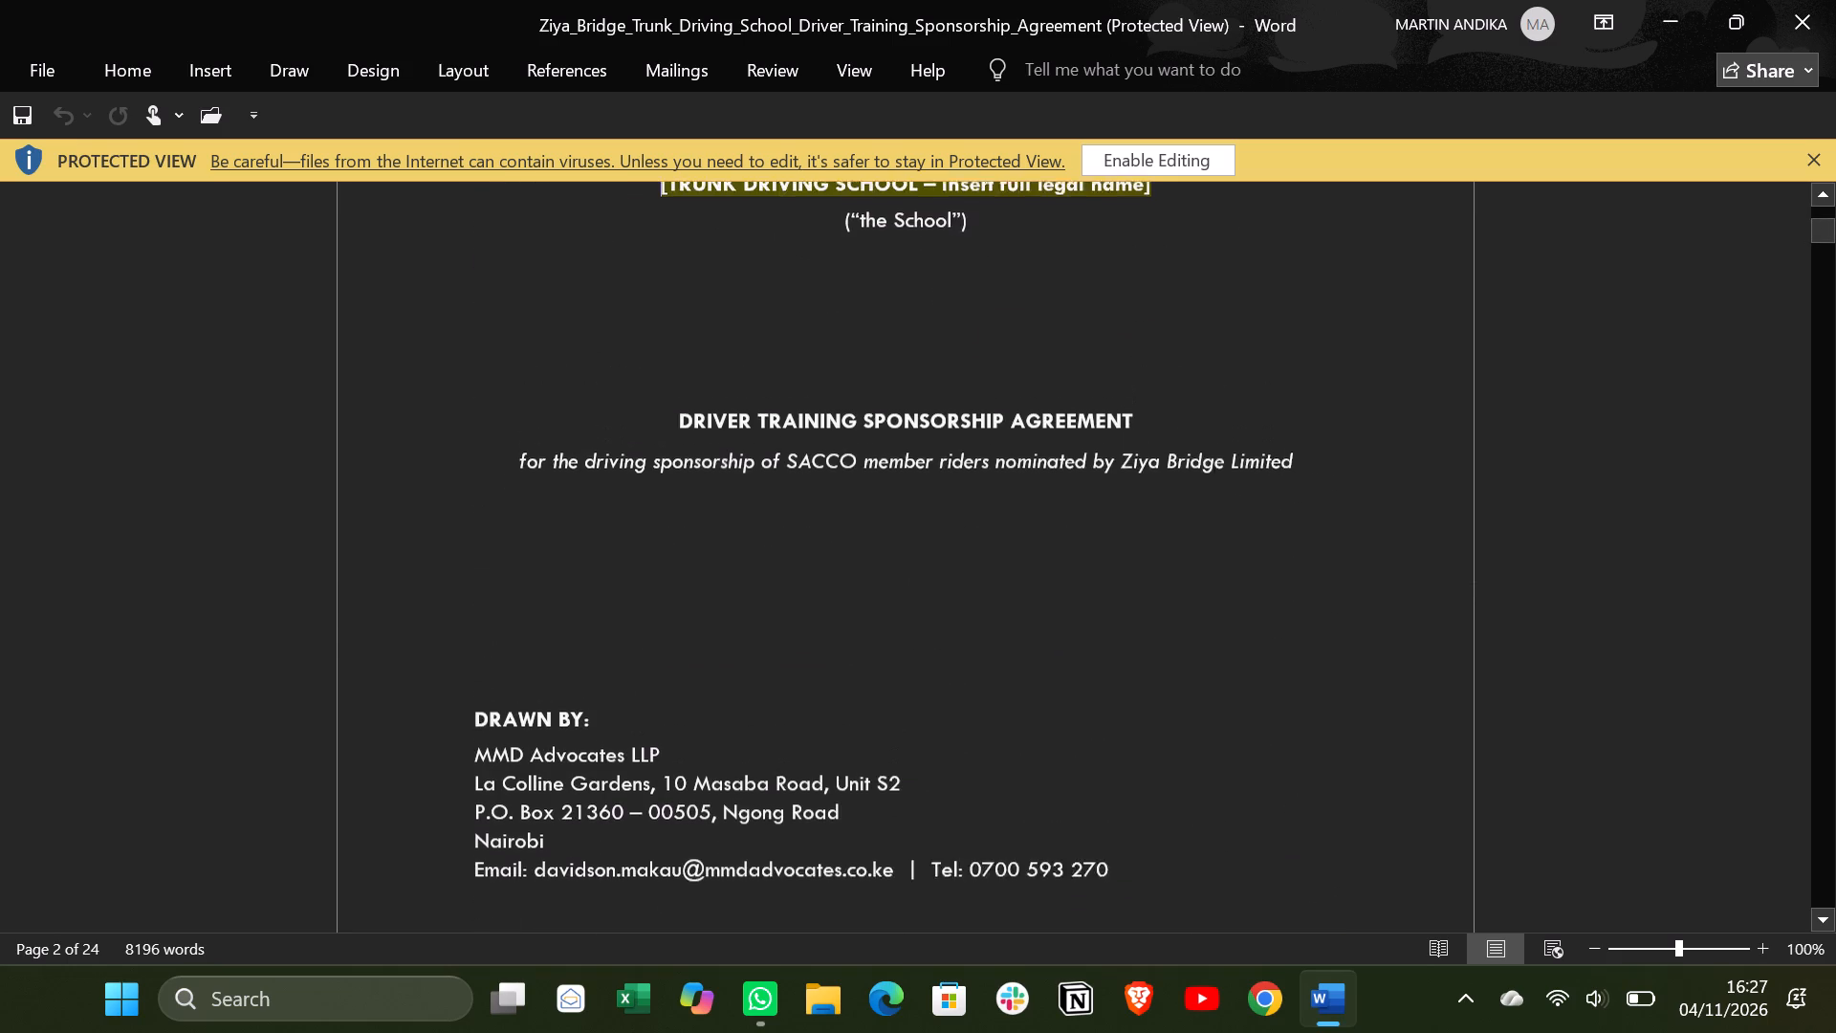
key("Up")
key("Up")
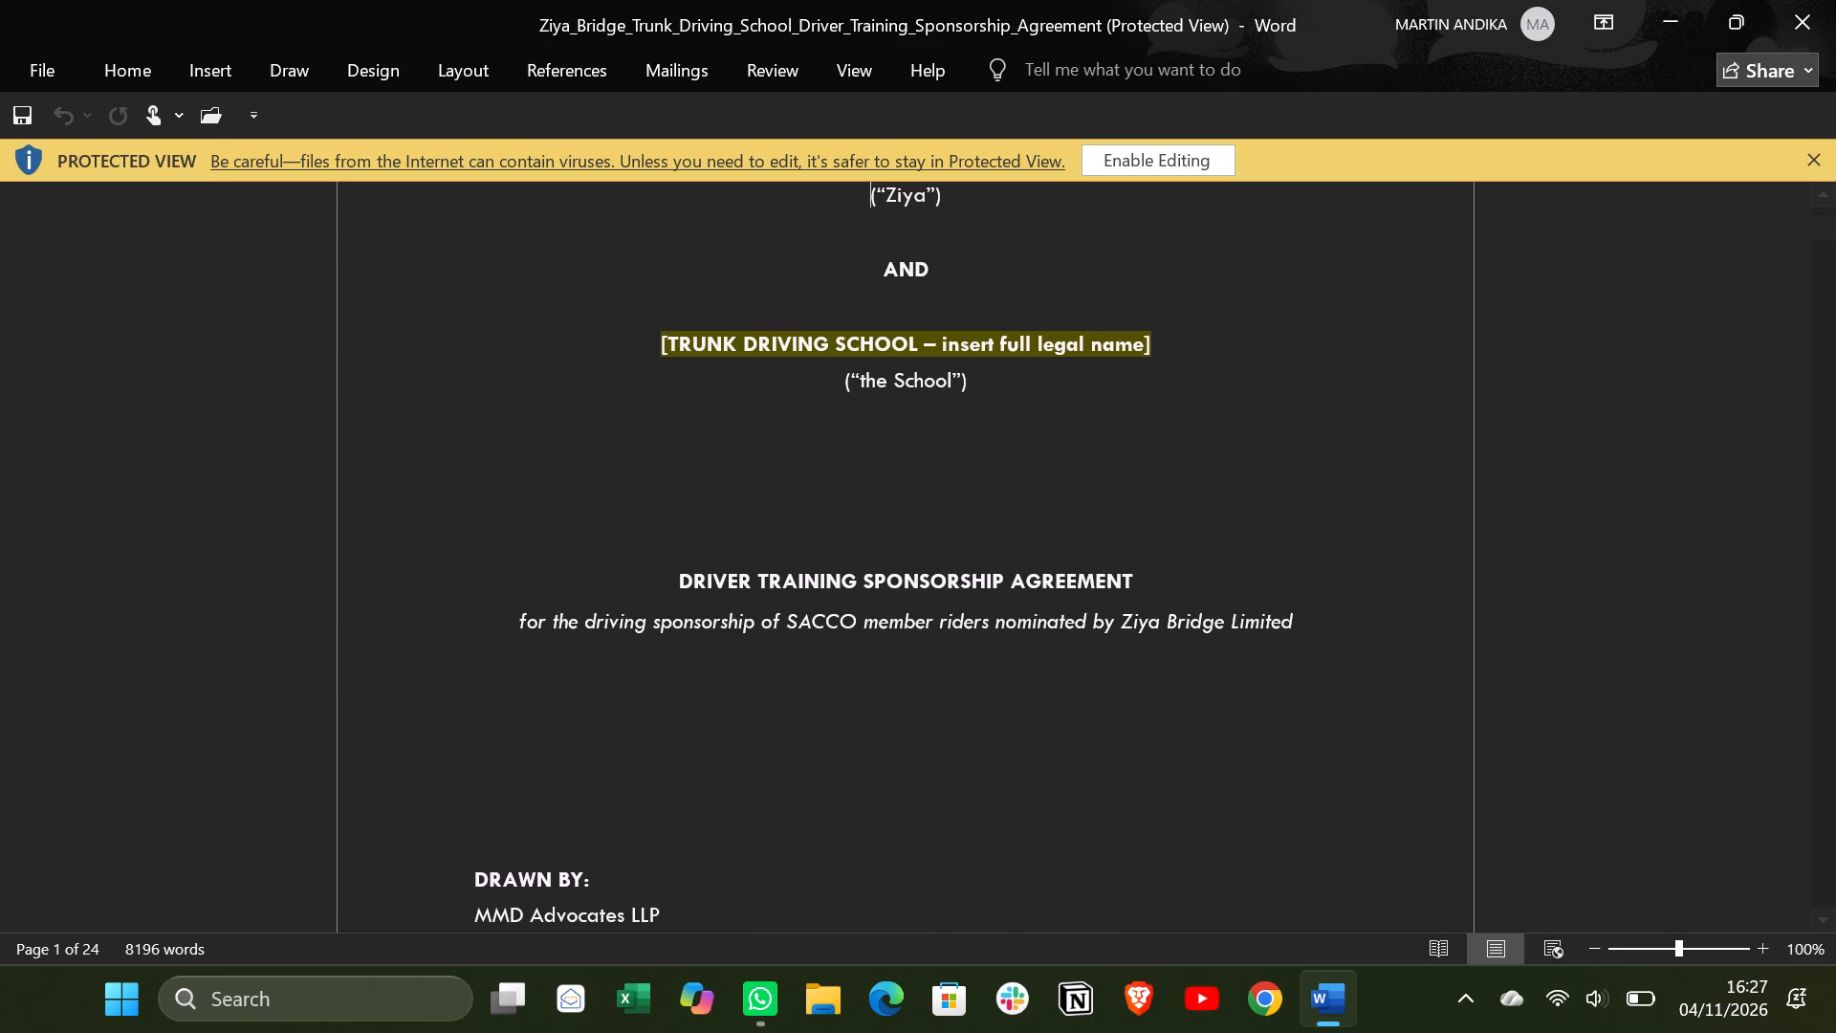
Review the cover page's school name placeholder, agreement title and drafting law firm details, plus the dated opening line on page 2.
key("Down")
key("Down")
key("Down")
key("Down")
key("Down")
key("Down")
key("Down")
key("Down")
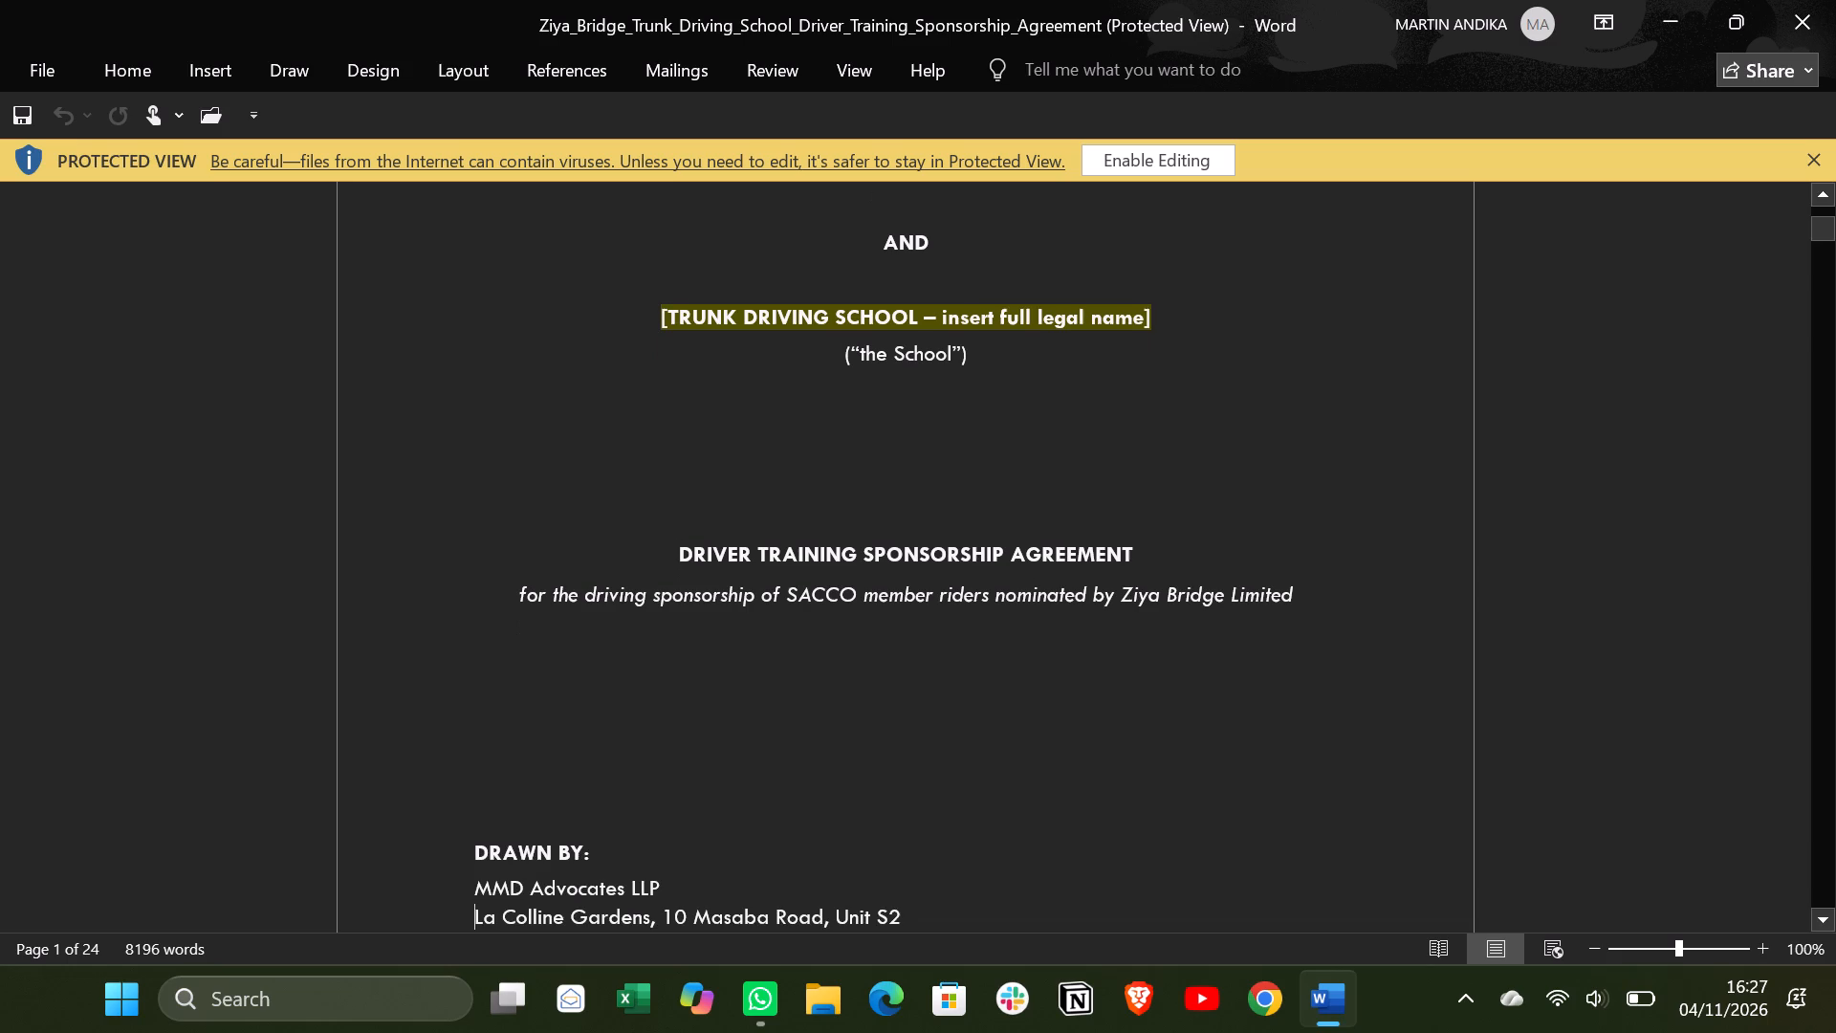
key("Down")
key("Down")
key("Down")
key("Down")
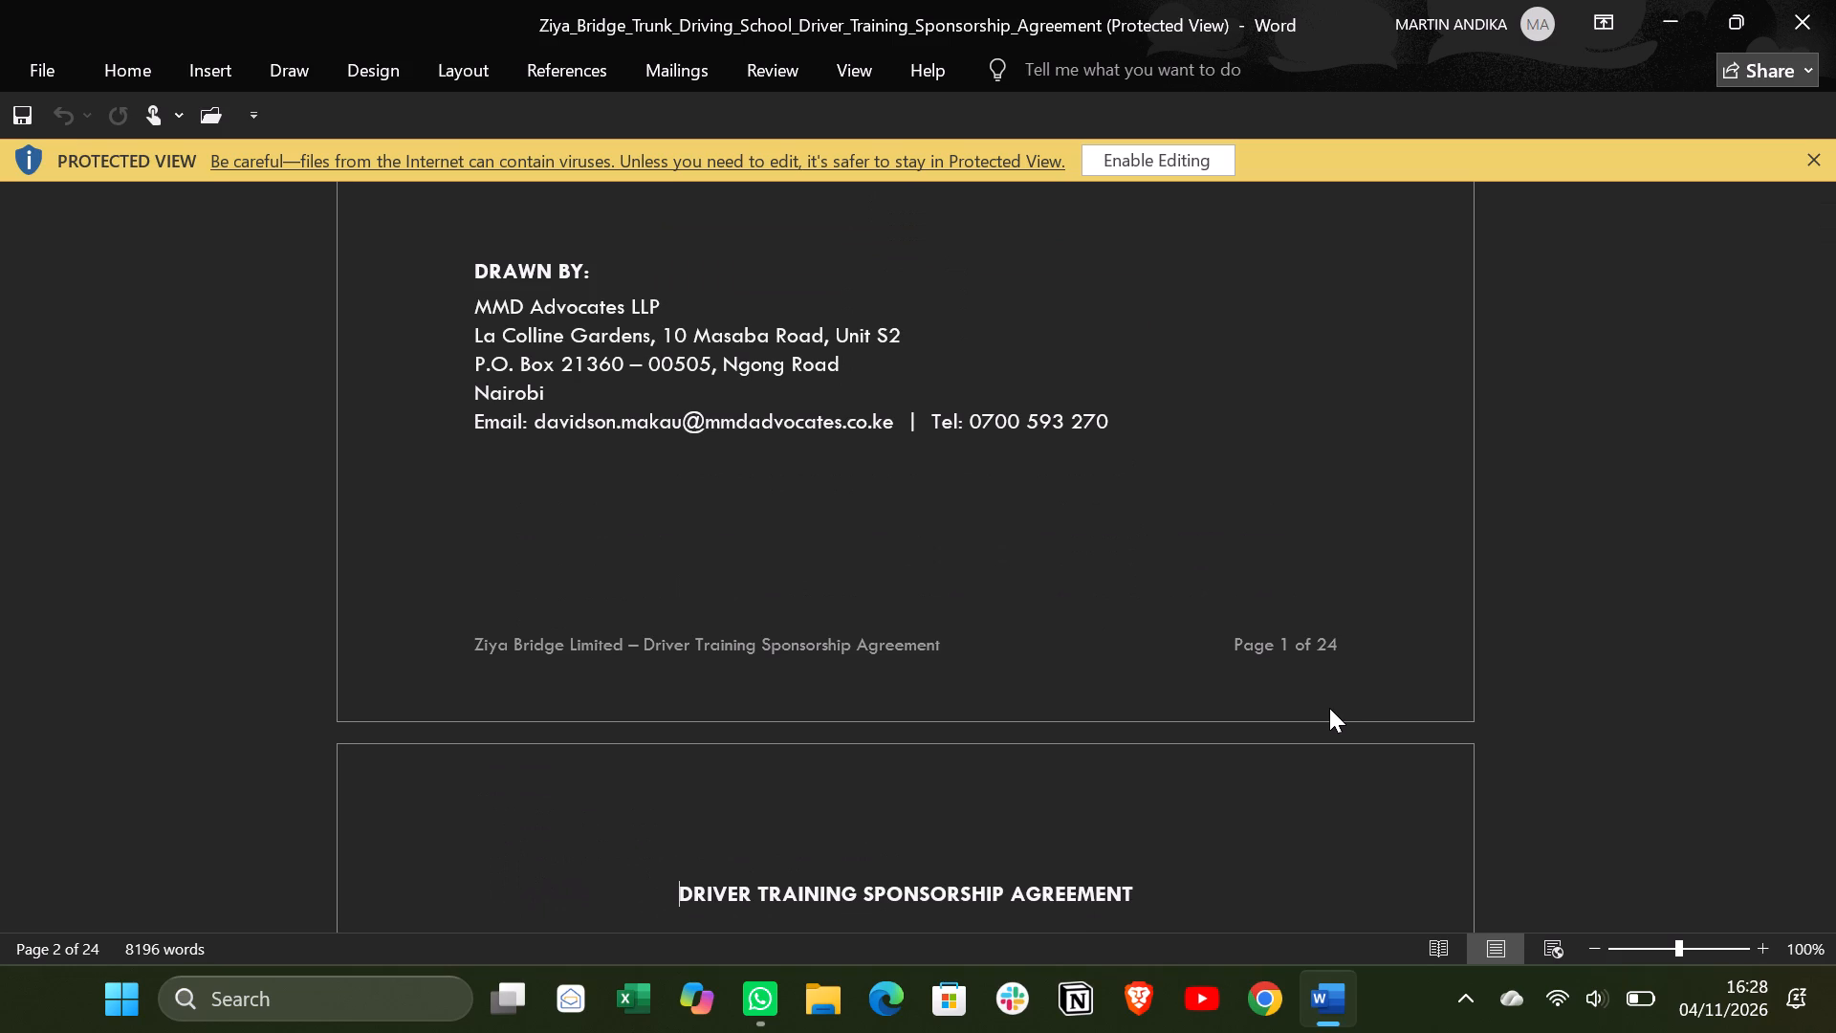
key("Down")
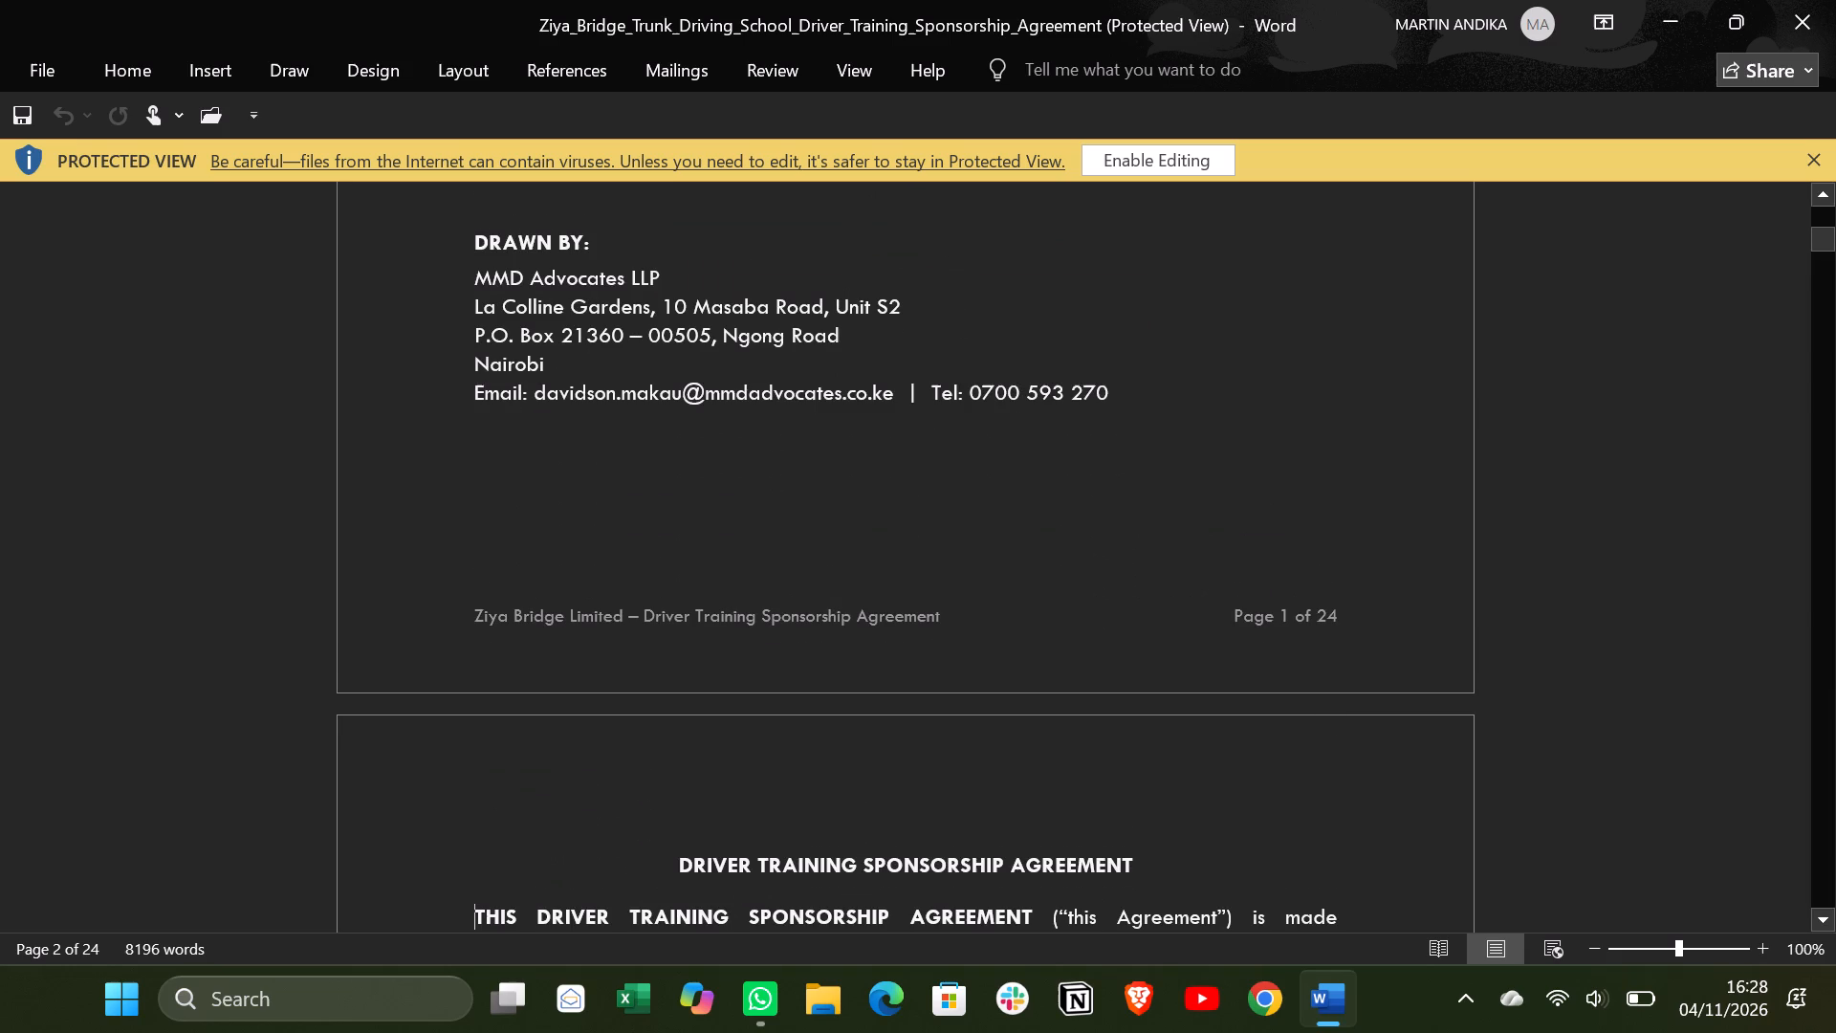
key("Down")
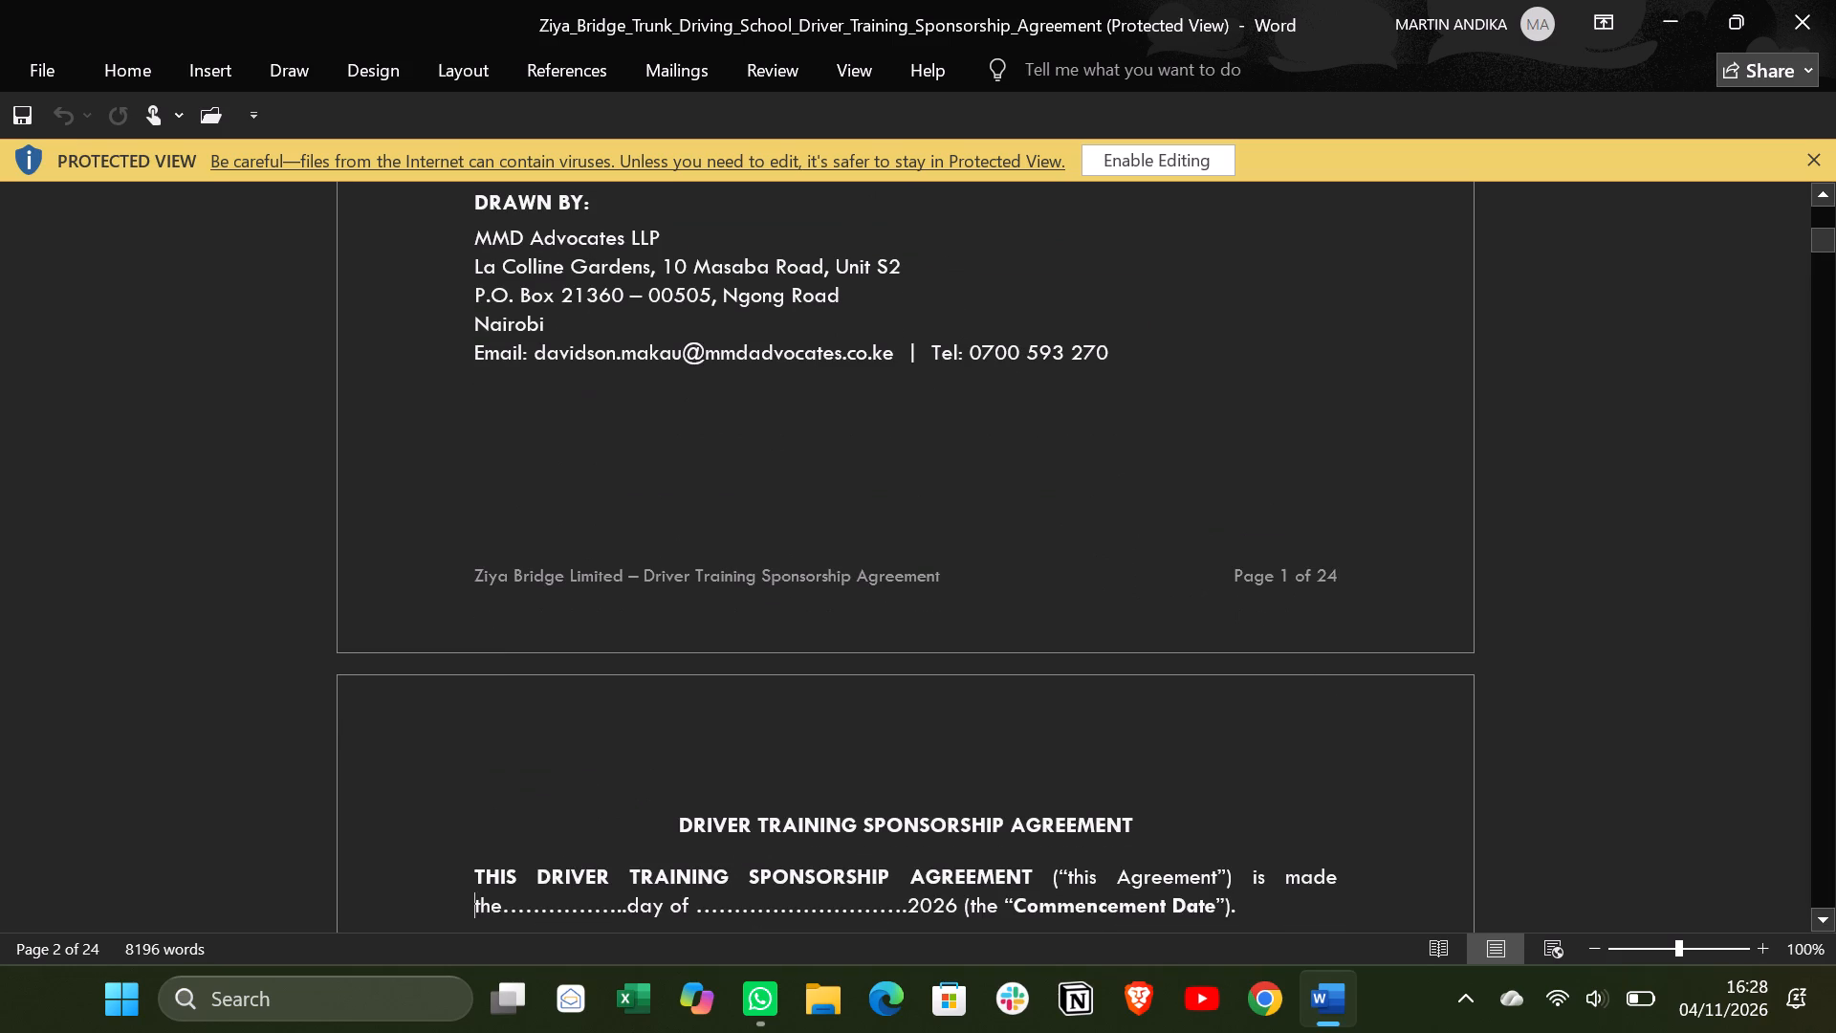
key("Up")
key("Up")
key("Up")
key("Up")
key("Up")
key("Up")
key("Up")
key("Up")
key("Up")
key("Up")
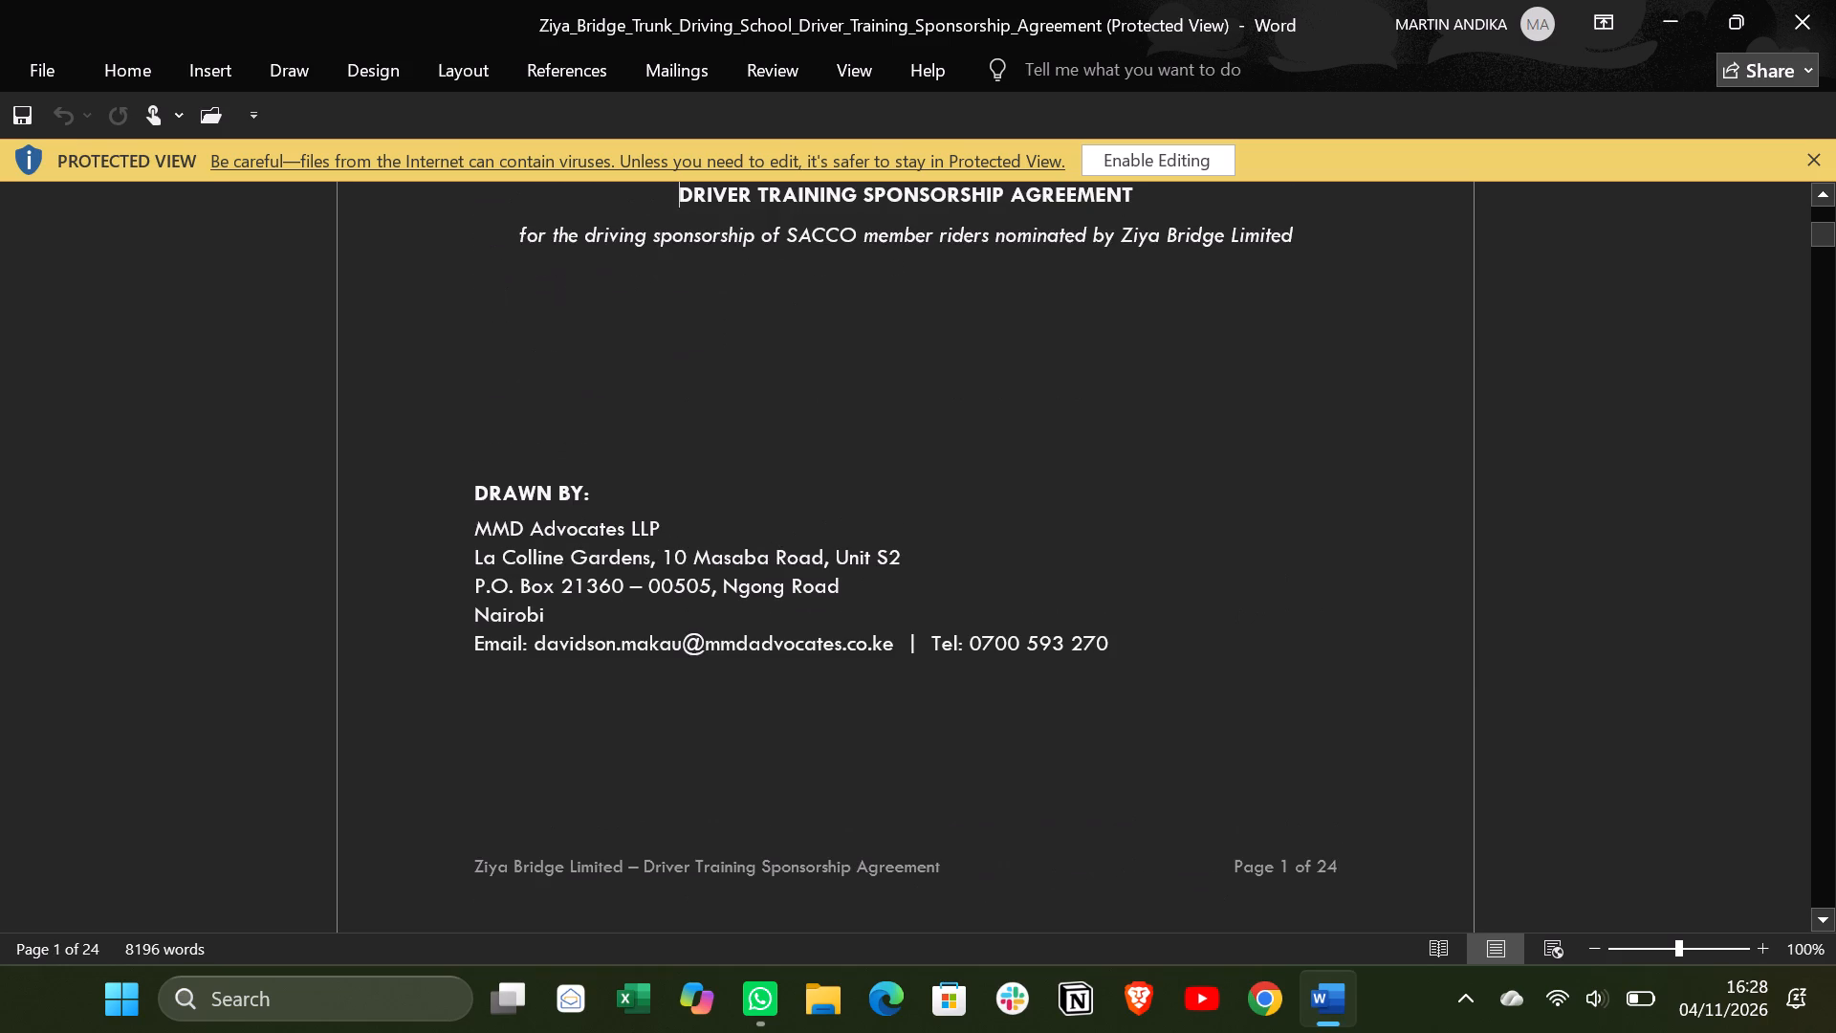
Read the agreement's opening on page 2, covering the commencement date and the Ziya and School party descriptions, as far as the Recitals heading.
key("Down")
key("Down")
key("Down")
key("Down")
key("Down")
key("Down")
key("Down")
key("Down")
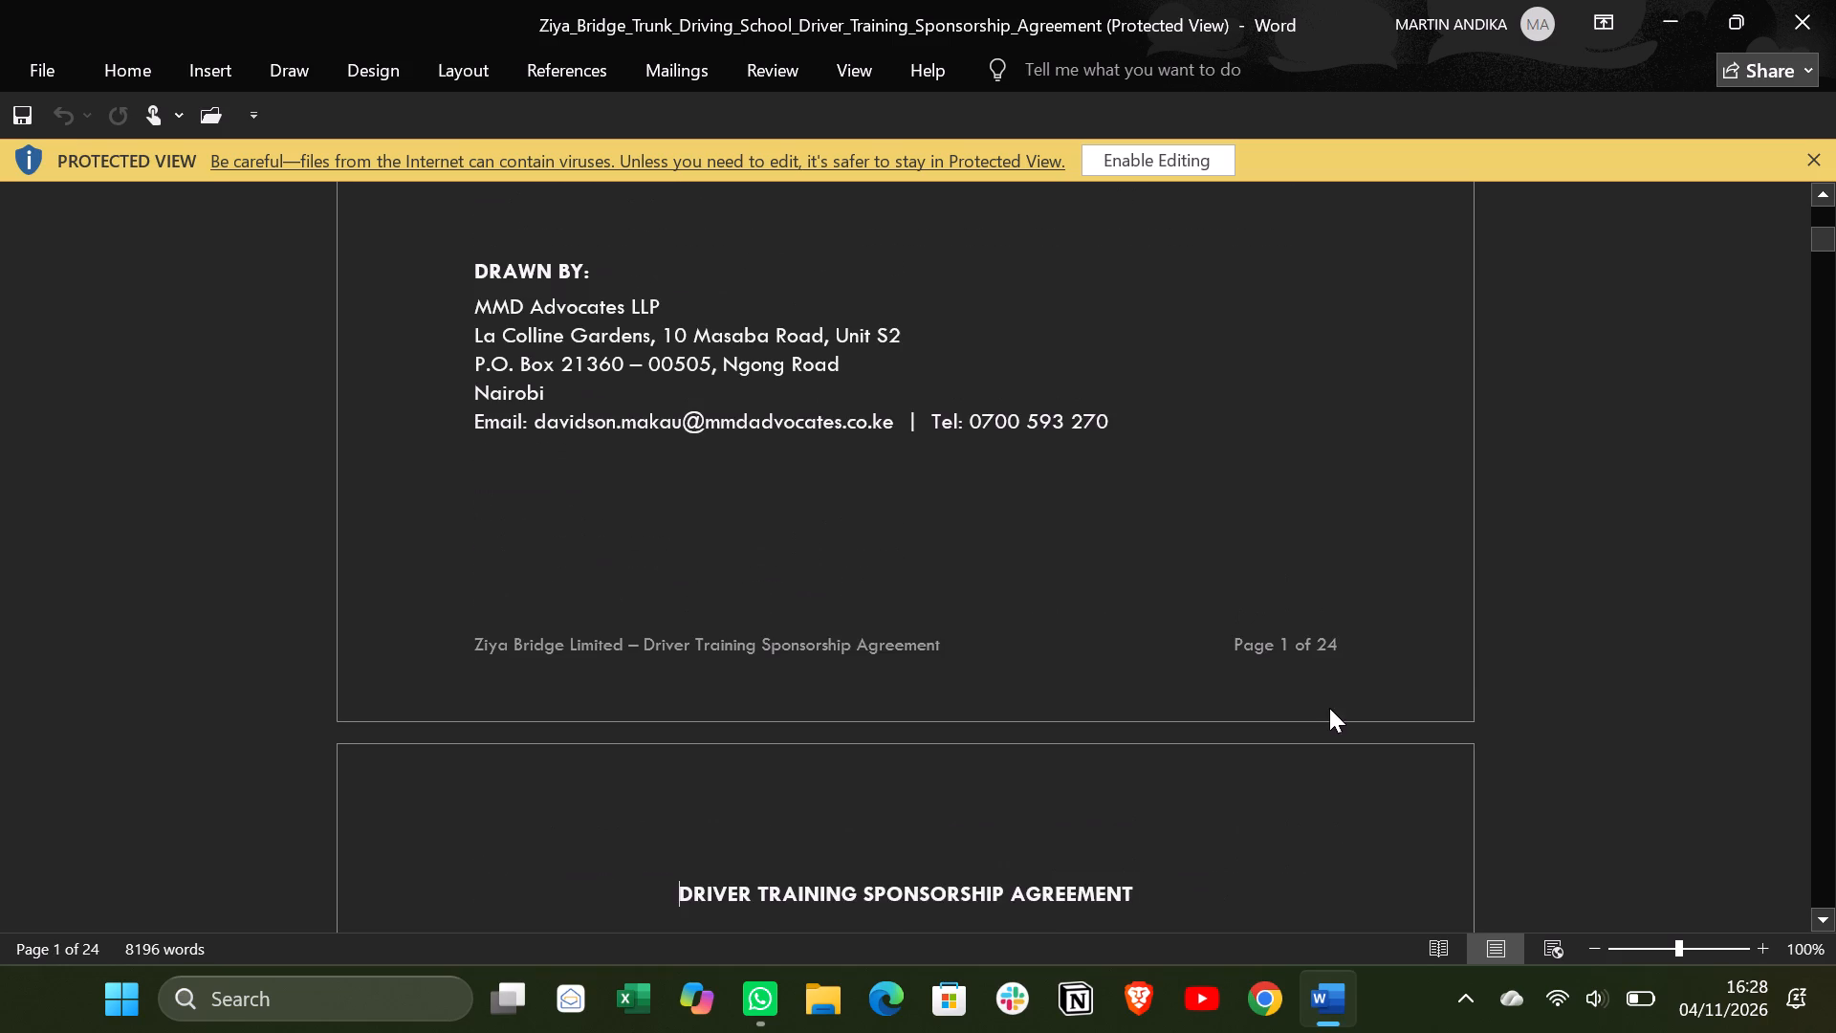
key("Down")
key("Down")
key("Down")
key("Down")
key("Down")
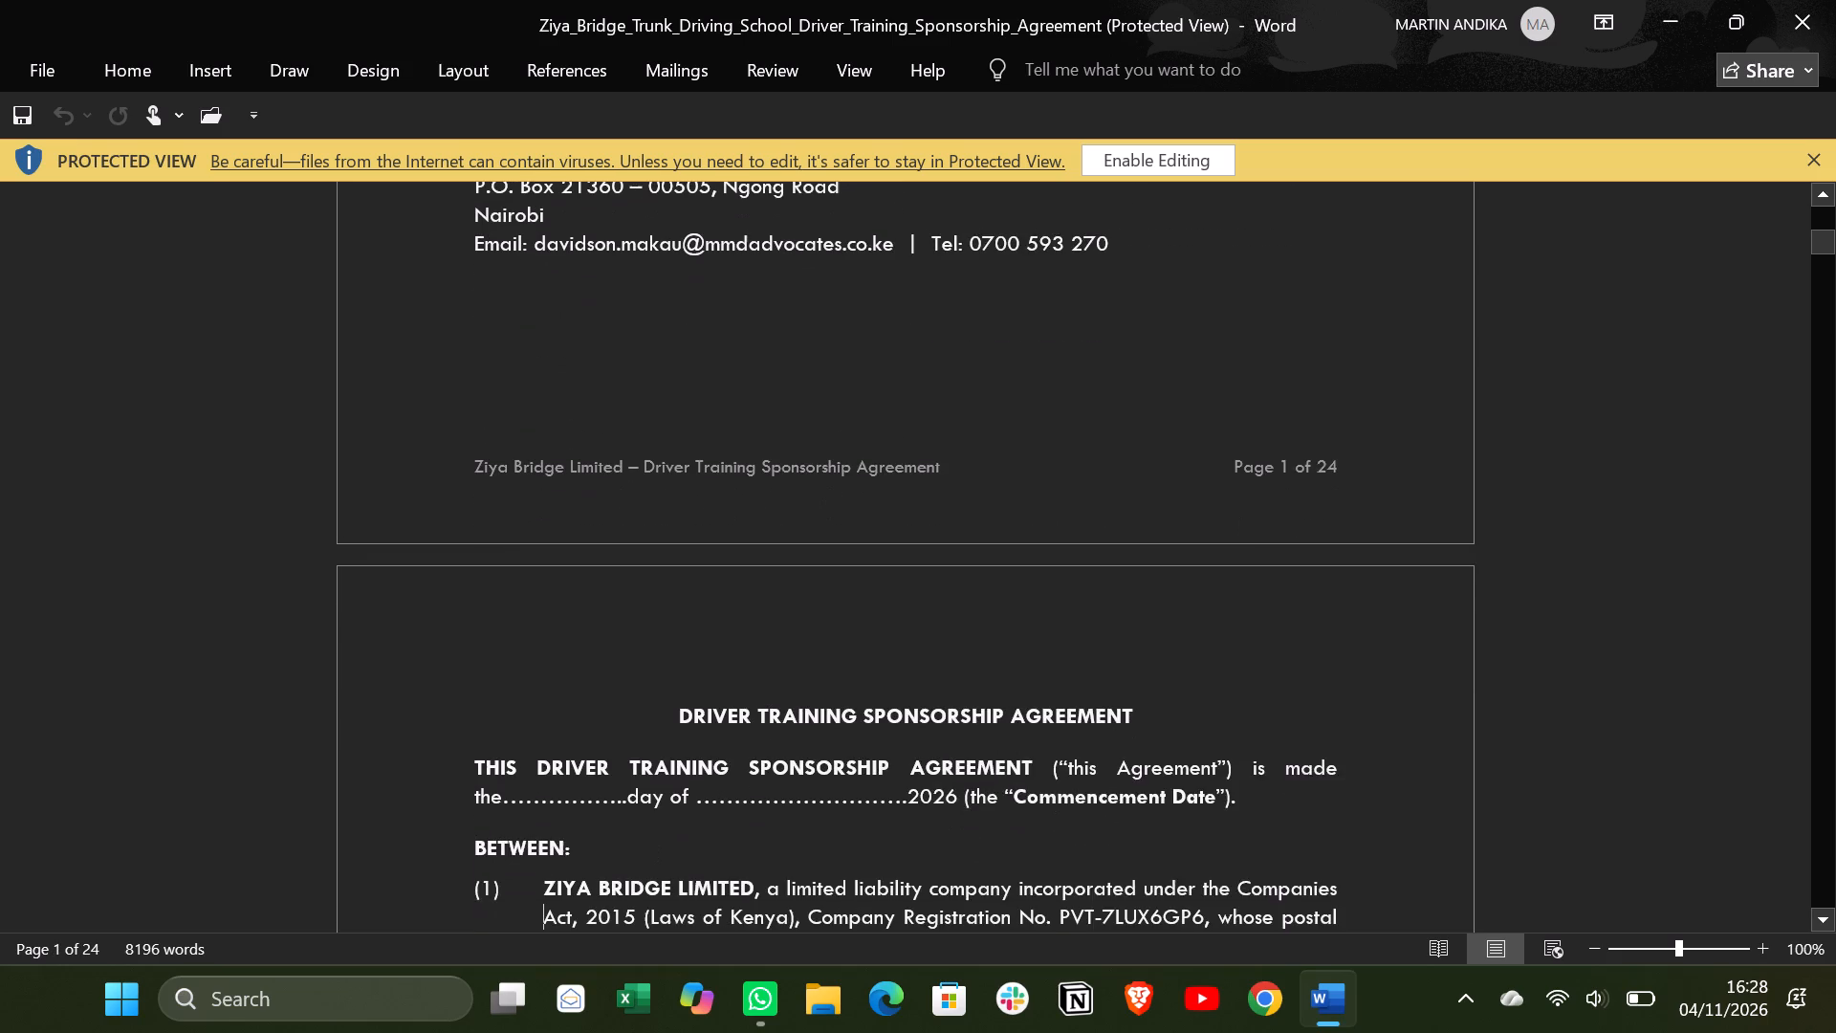
key("Down")
key("Down")
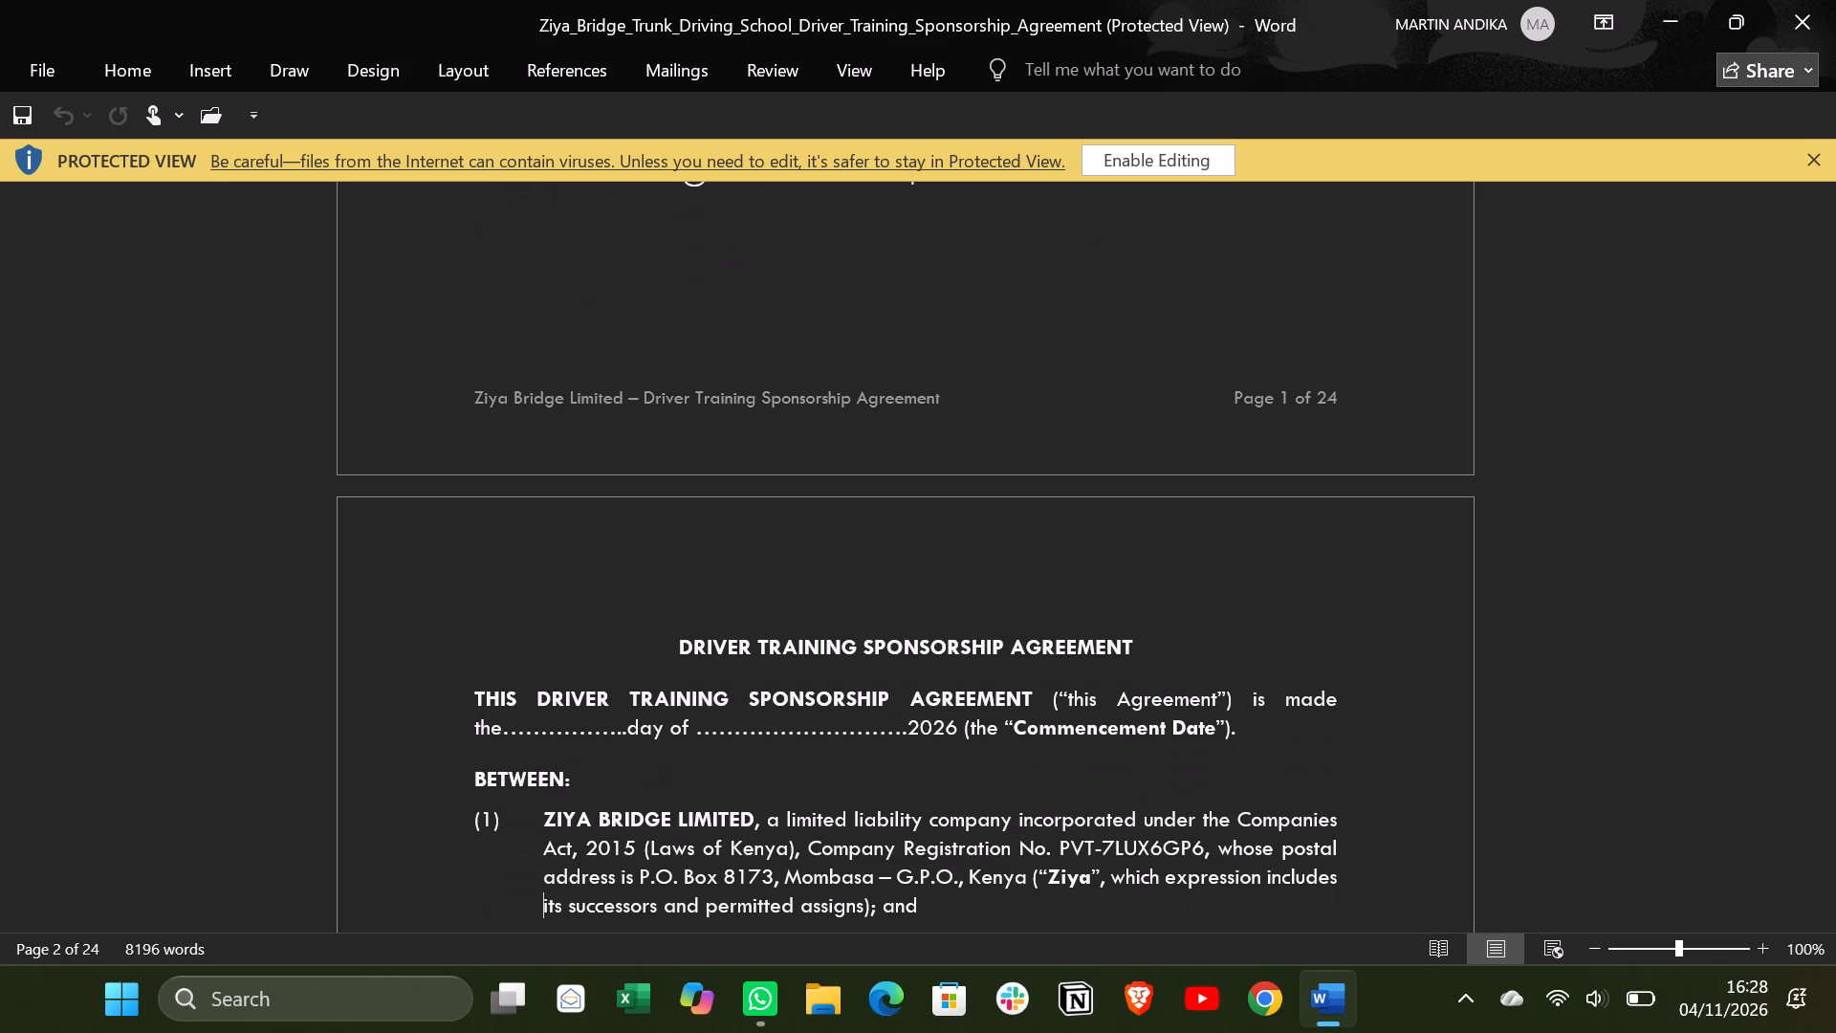
key("Down")
key("Down")
key("Down")
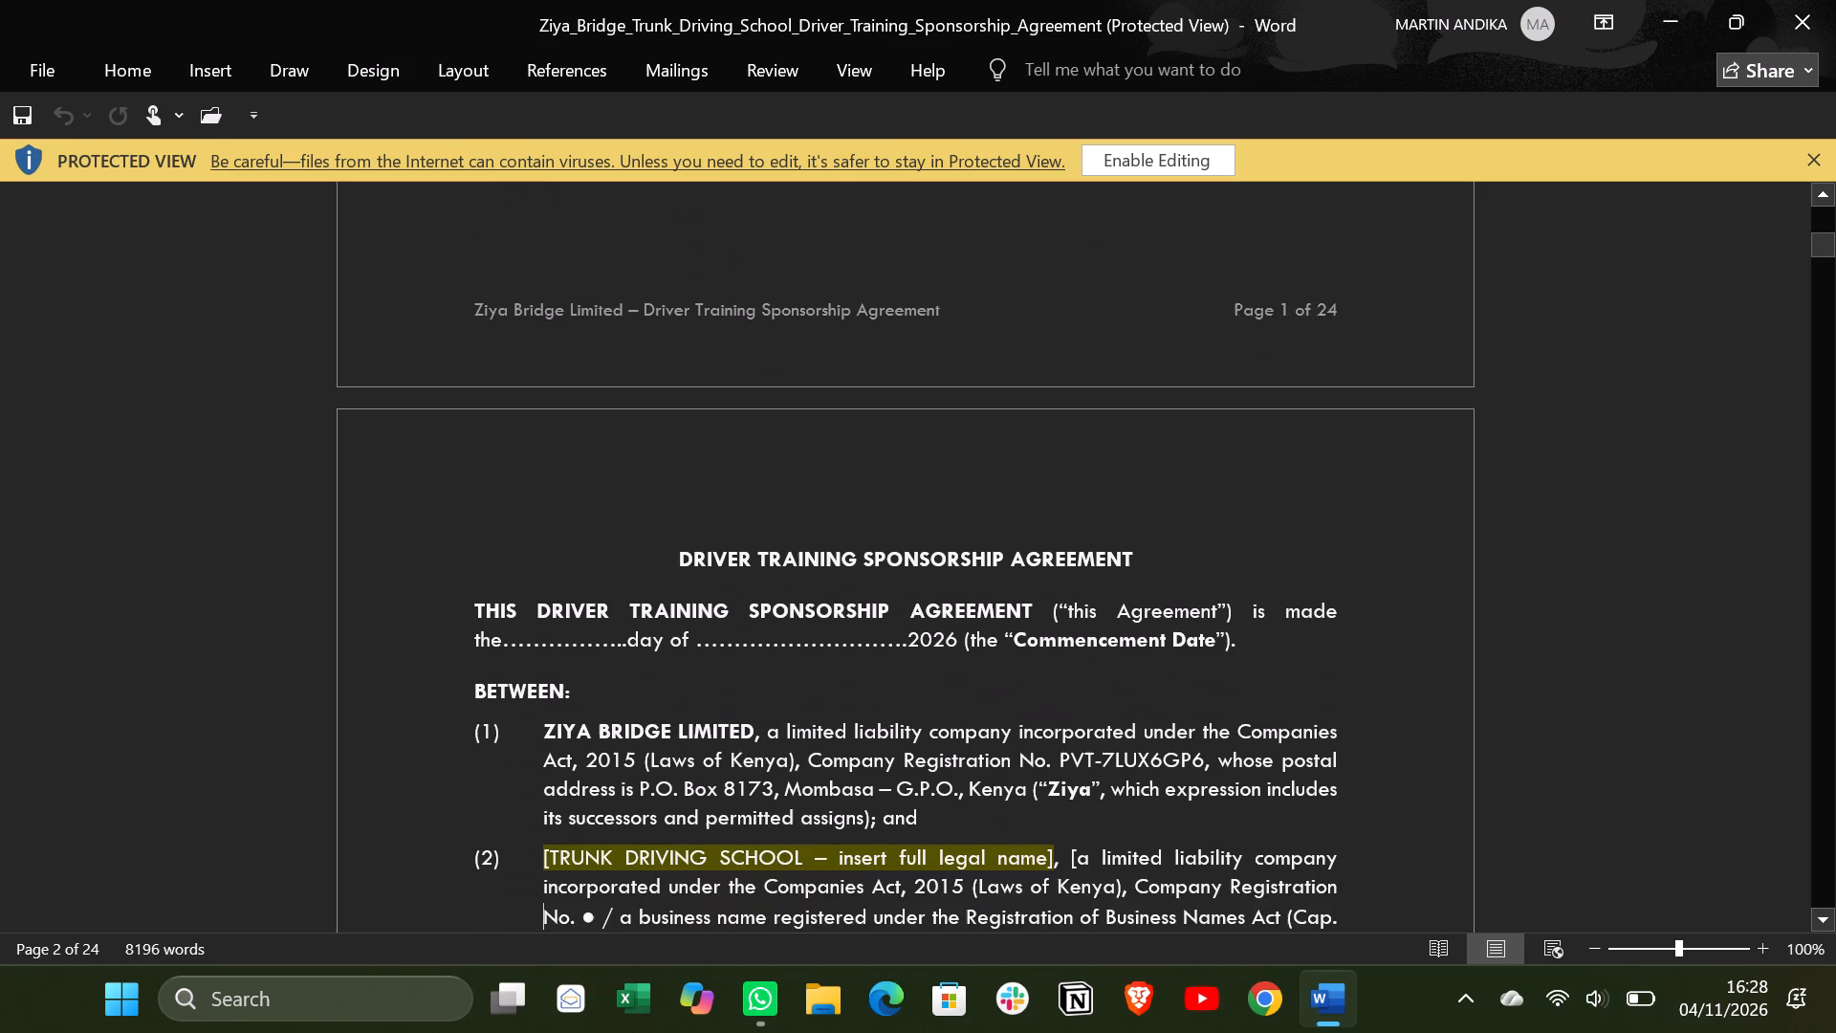
key("Down")
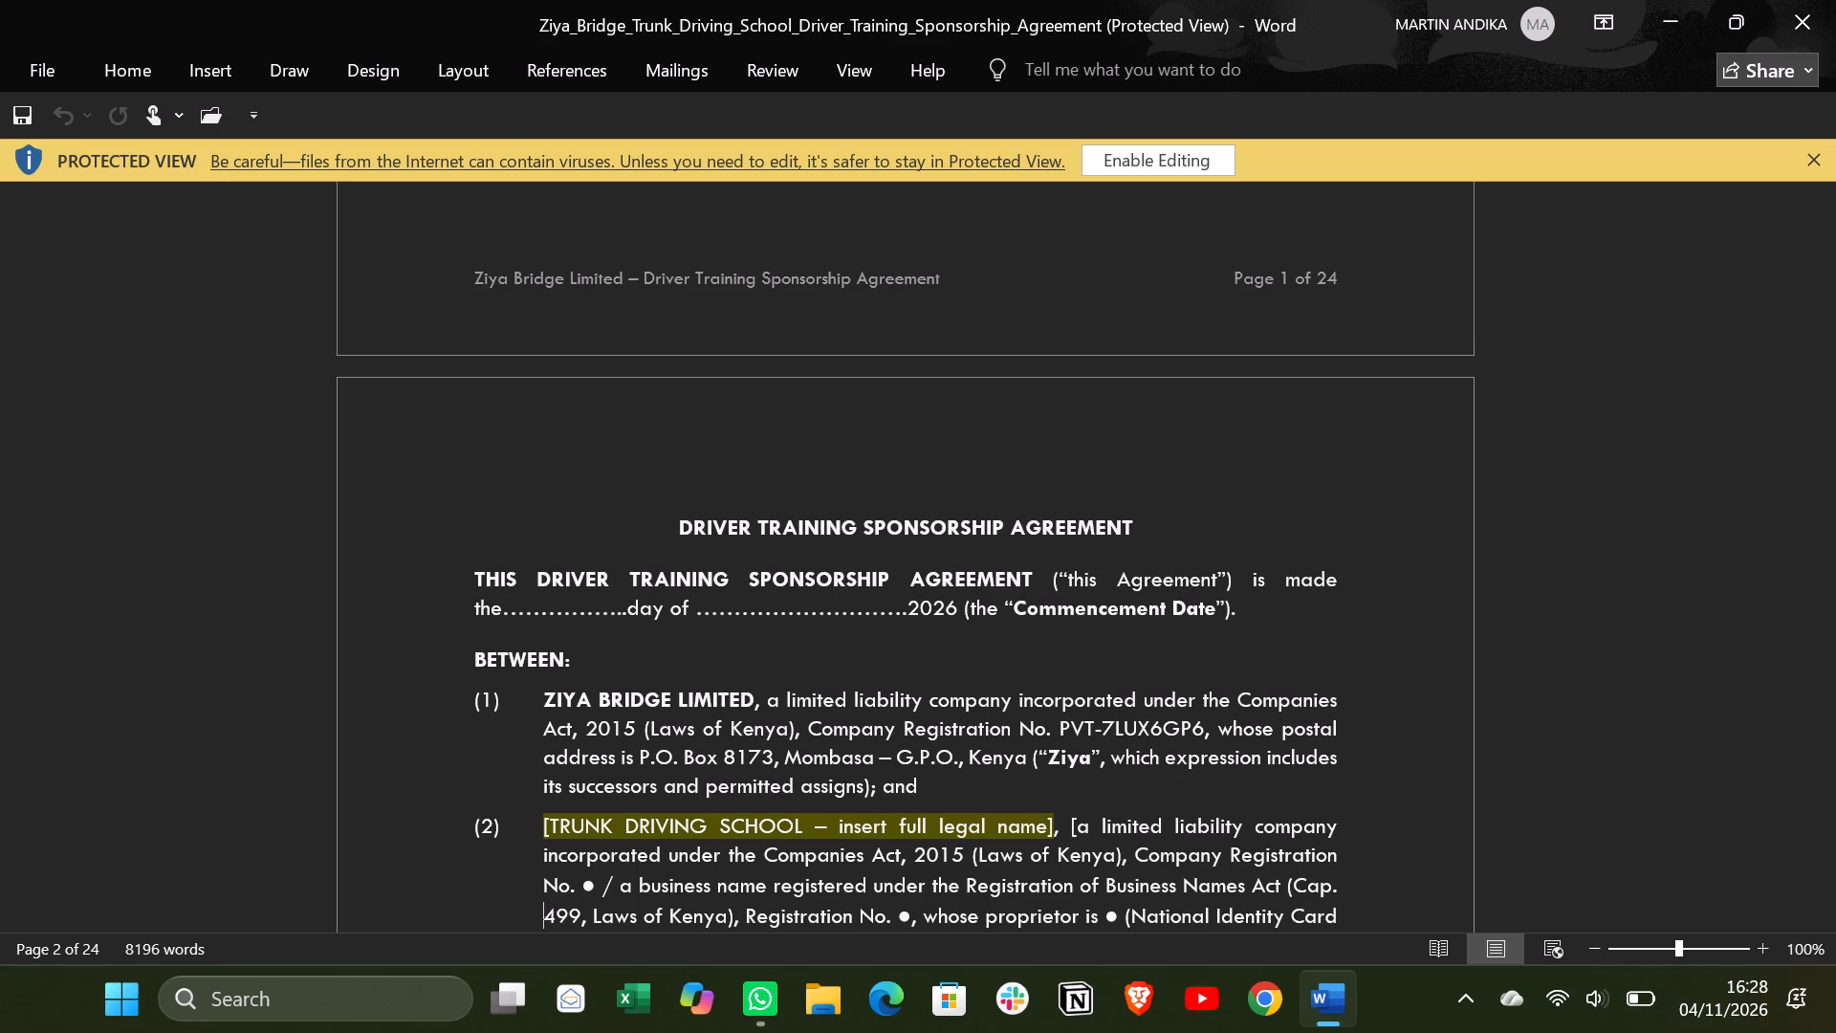
key("Down")
key("Down")
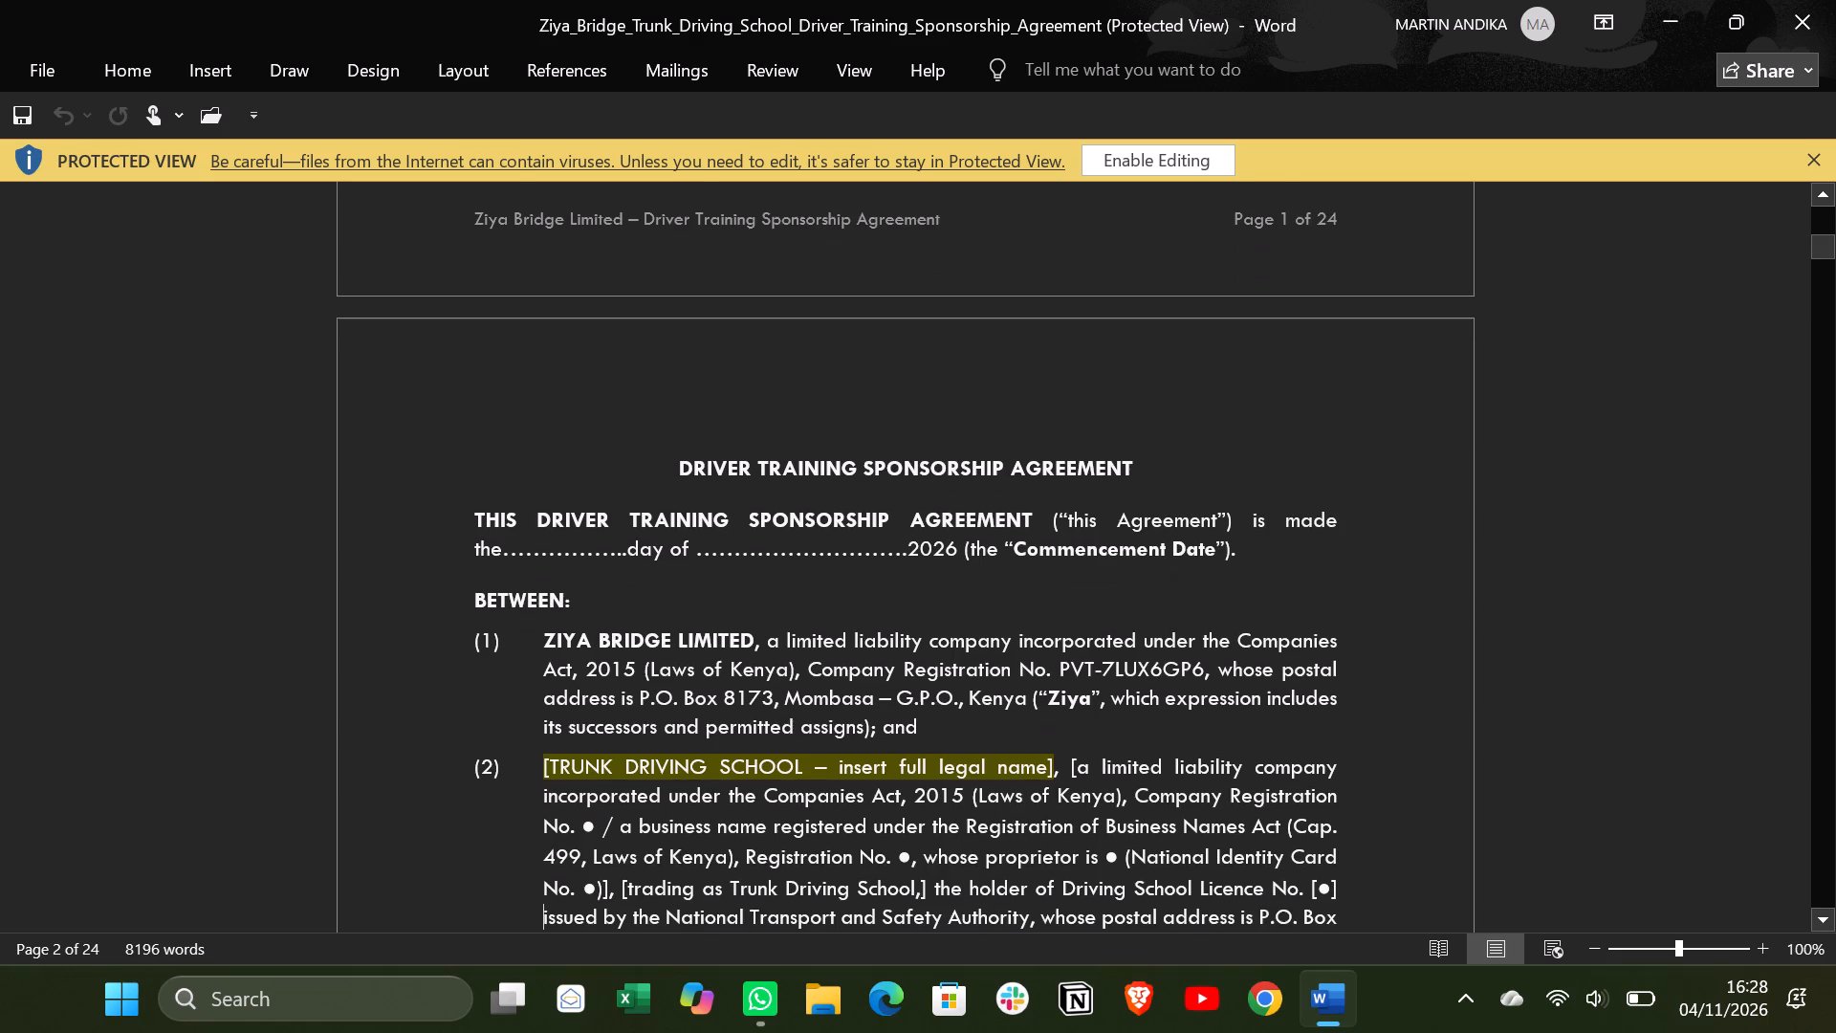
key("Down")
key("Down")
key("Down")
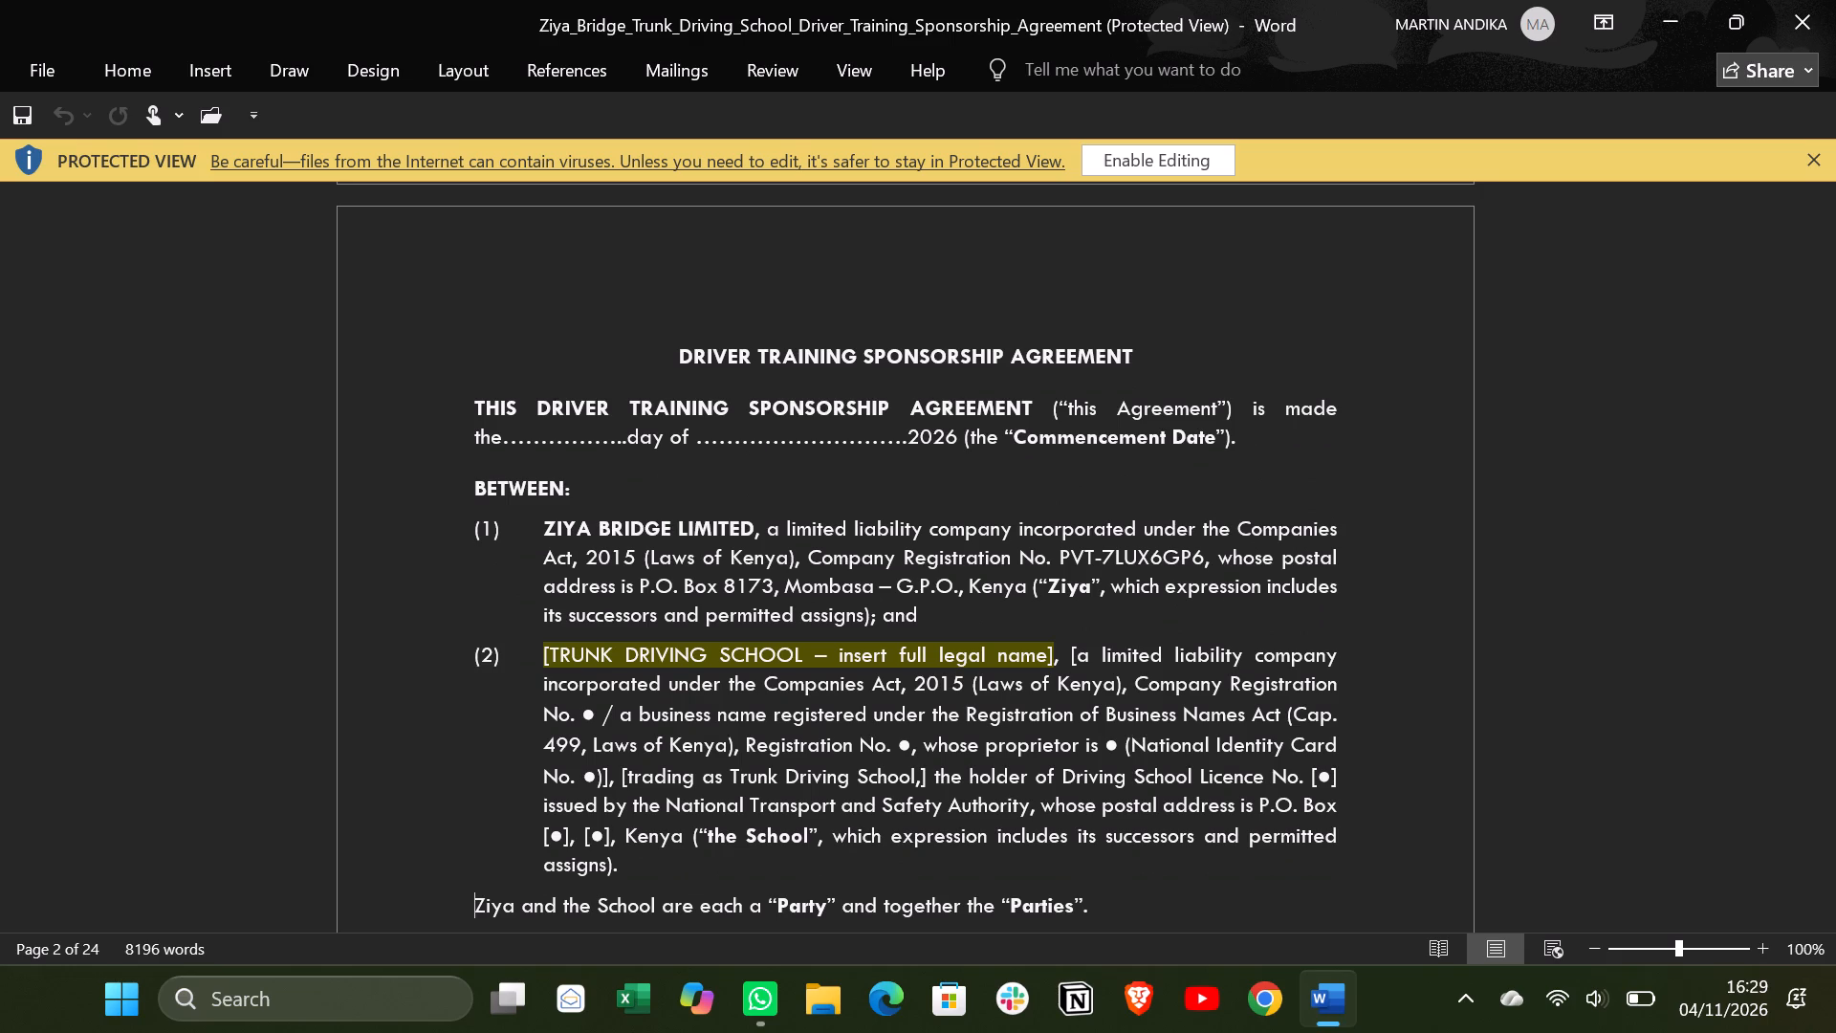
key("Down")
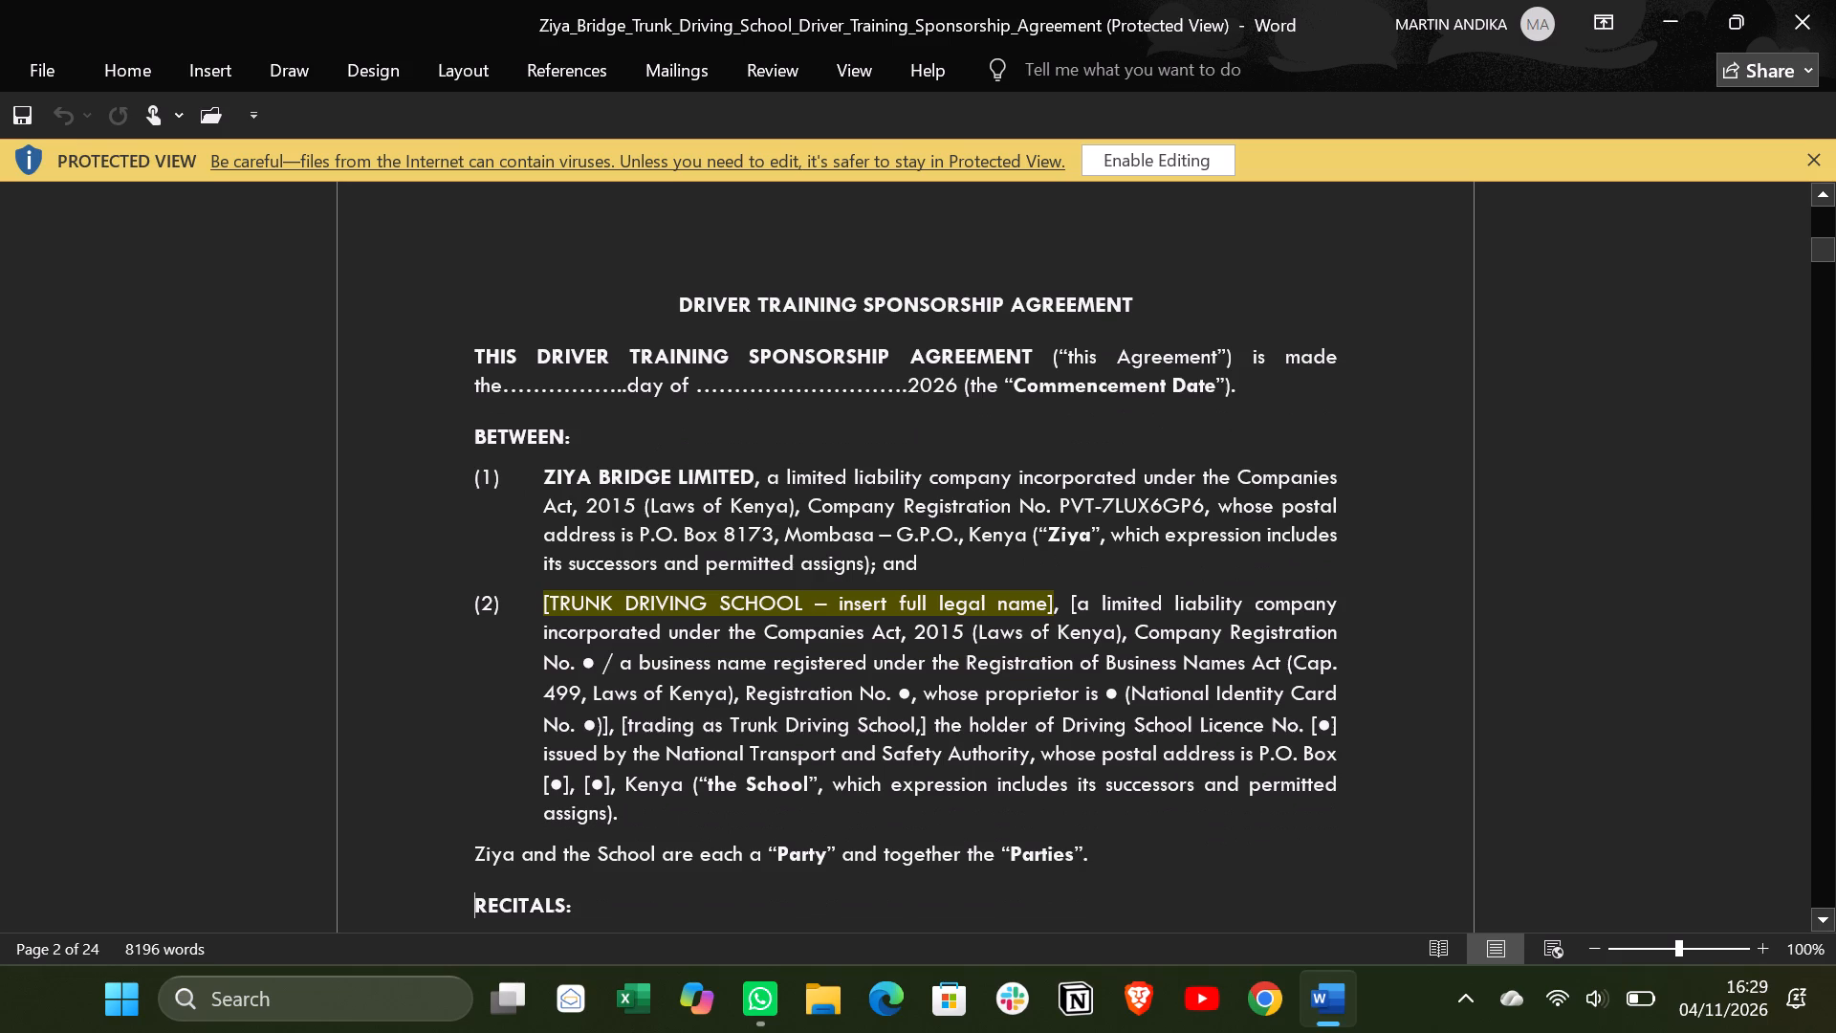
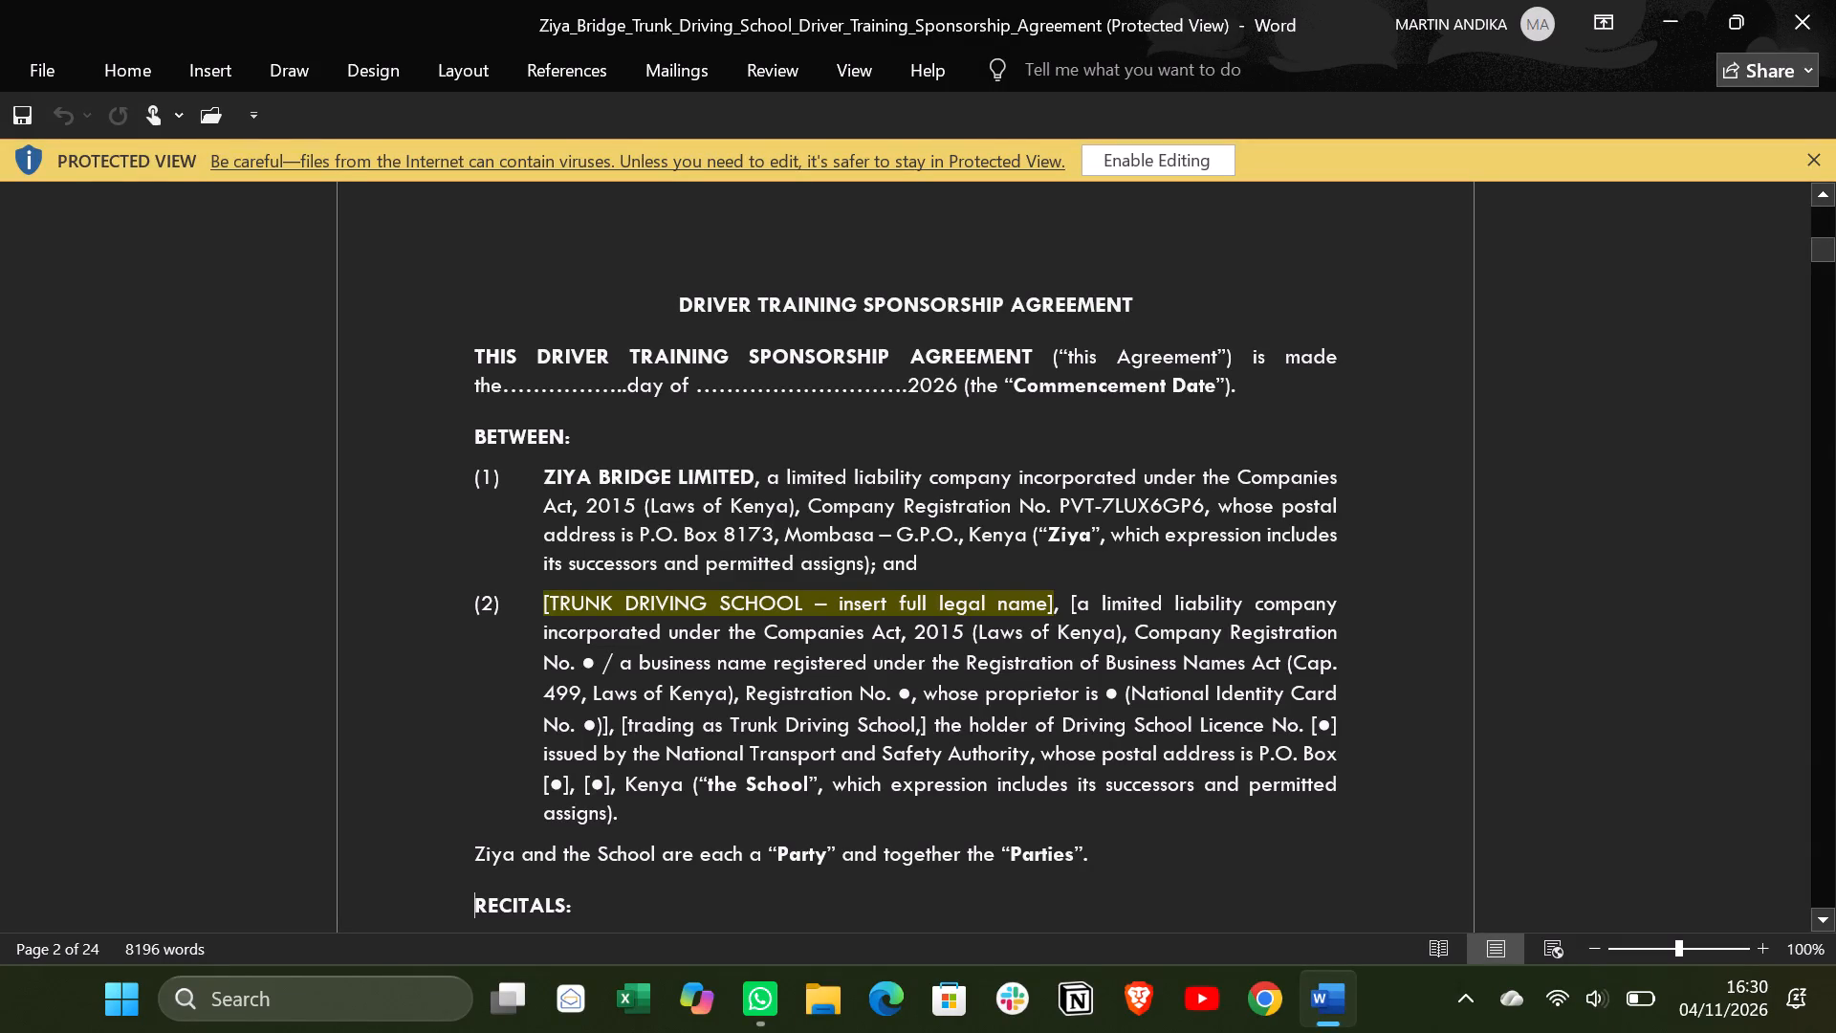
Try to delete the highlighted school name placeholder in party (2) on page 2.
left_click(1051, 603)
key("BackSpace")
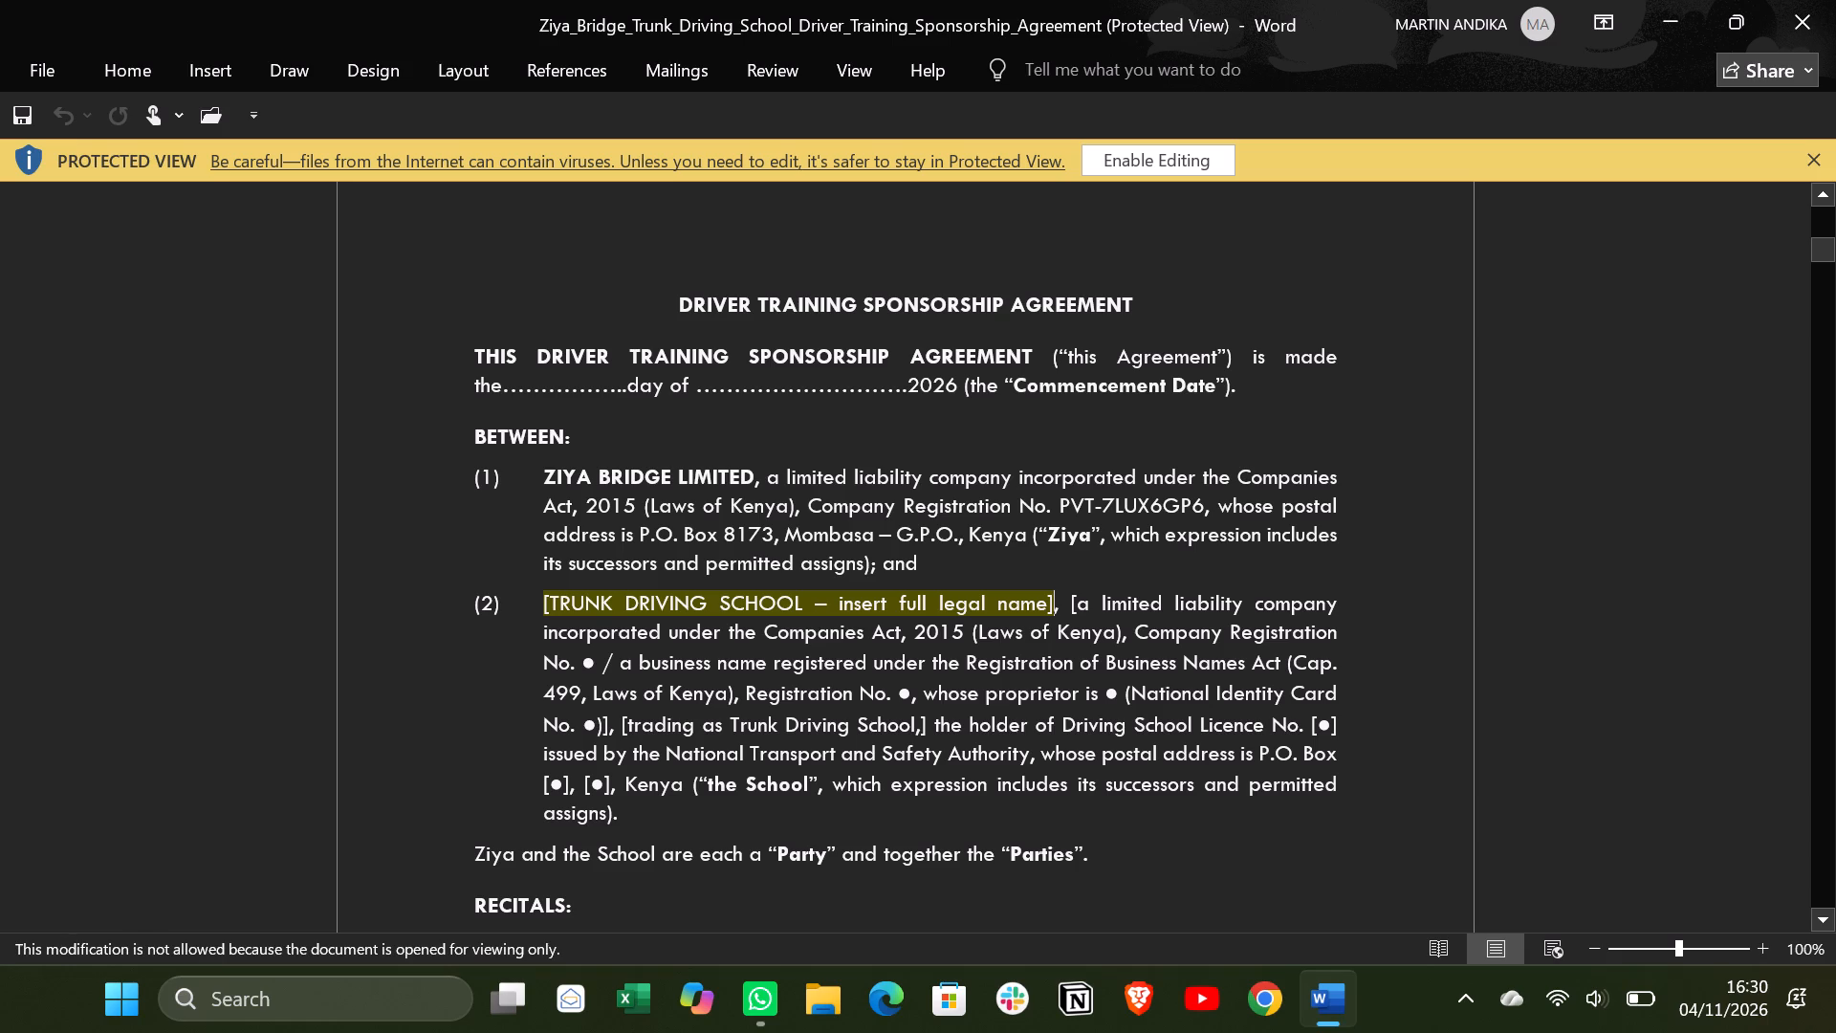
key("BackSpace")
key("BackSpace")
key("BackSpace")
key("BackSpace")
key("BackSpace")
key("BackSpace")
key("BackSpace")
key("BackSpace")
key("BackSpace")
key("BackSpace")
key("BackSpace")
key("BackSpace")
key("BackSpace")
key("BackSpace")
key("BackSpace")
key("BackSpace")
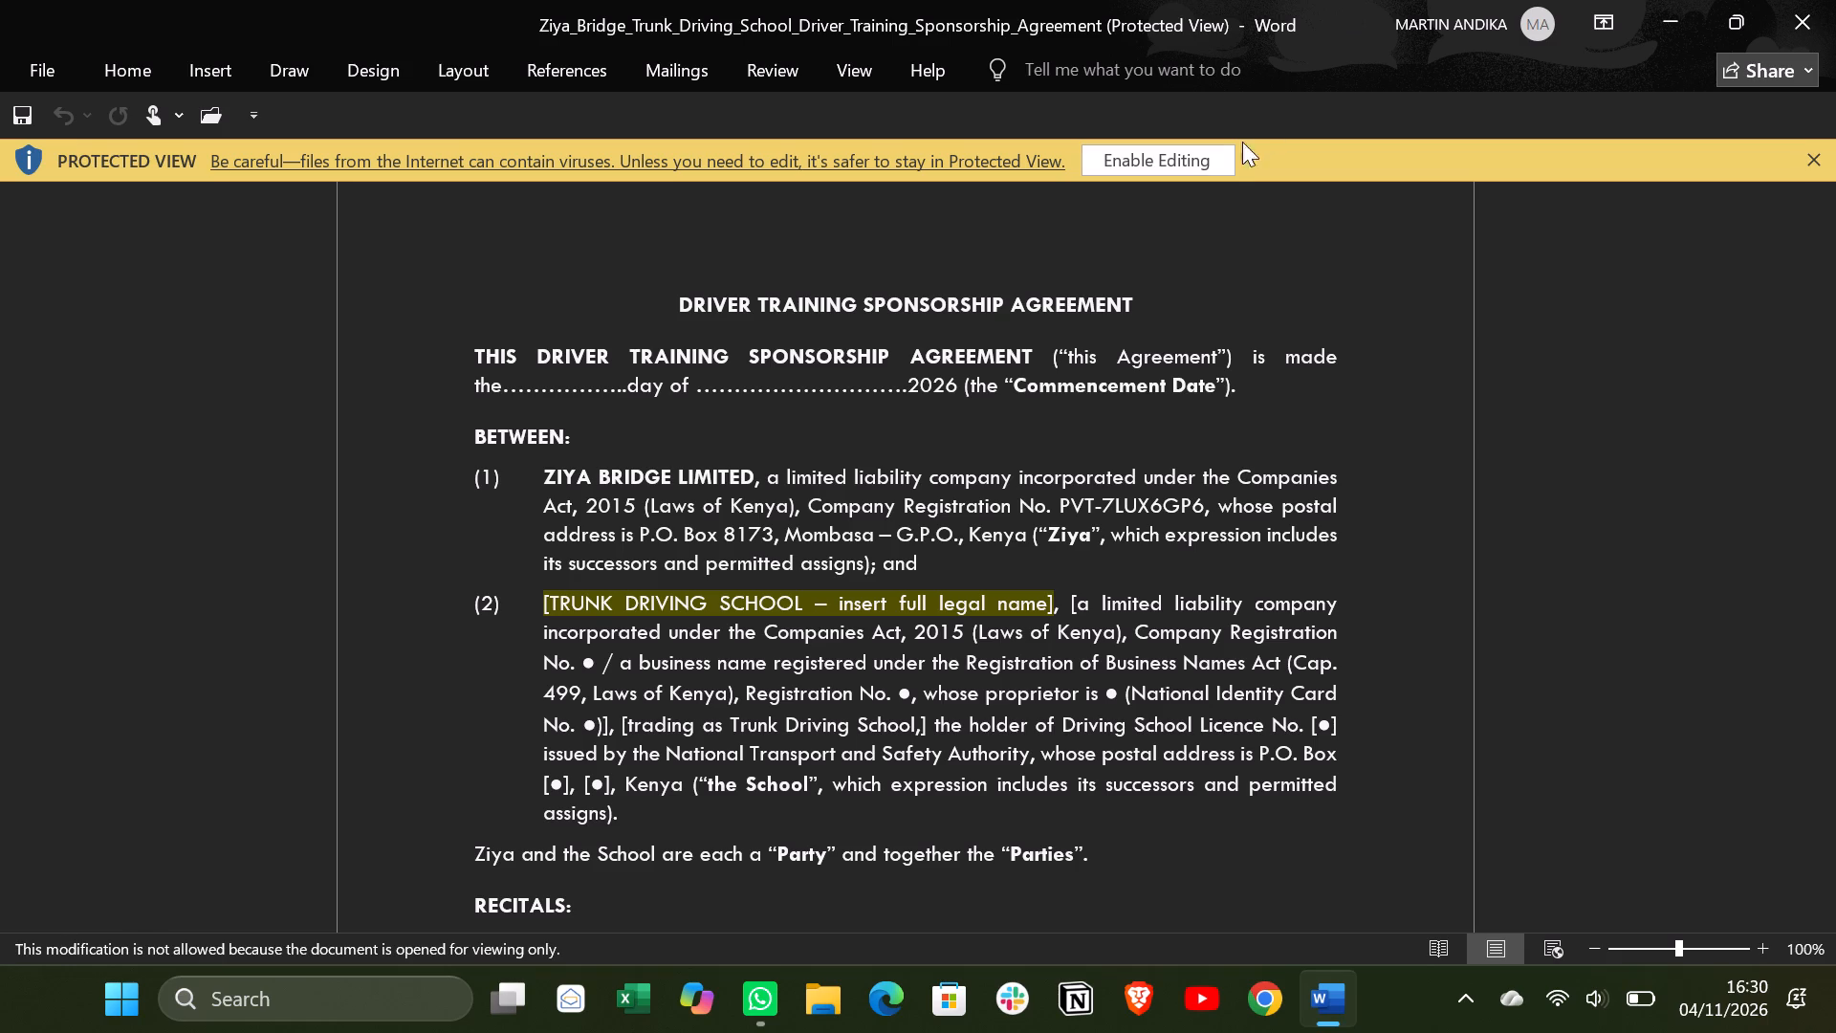
Enable editing of the protected agreement.
left_click(1191, 157)
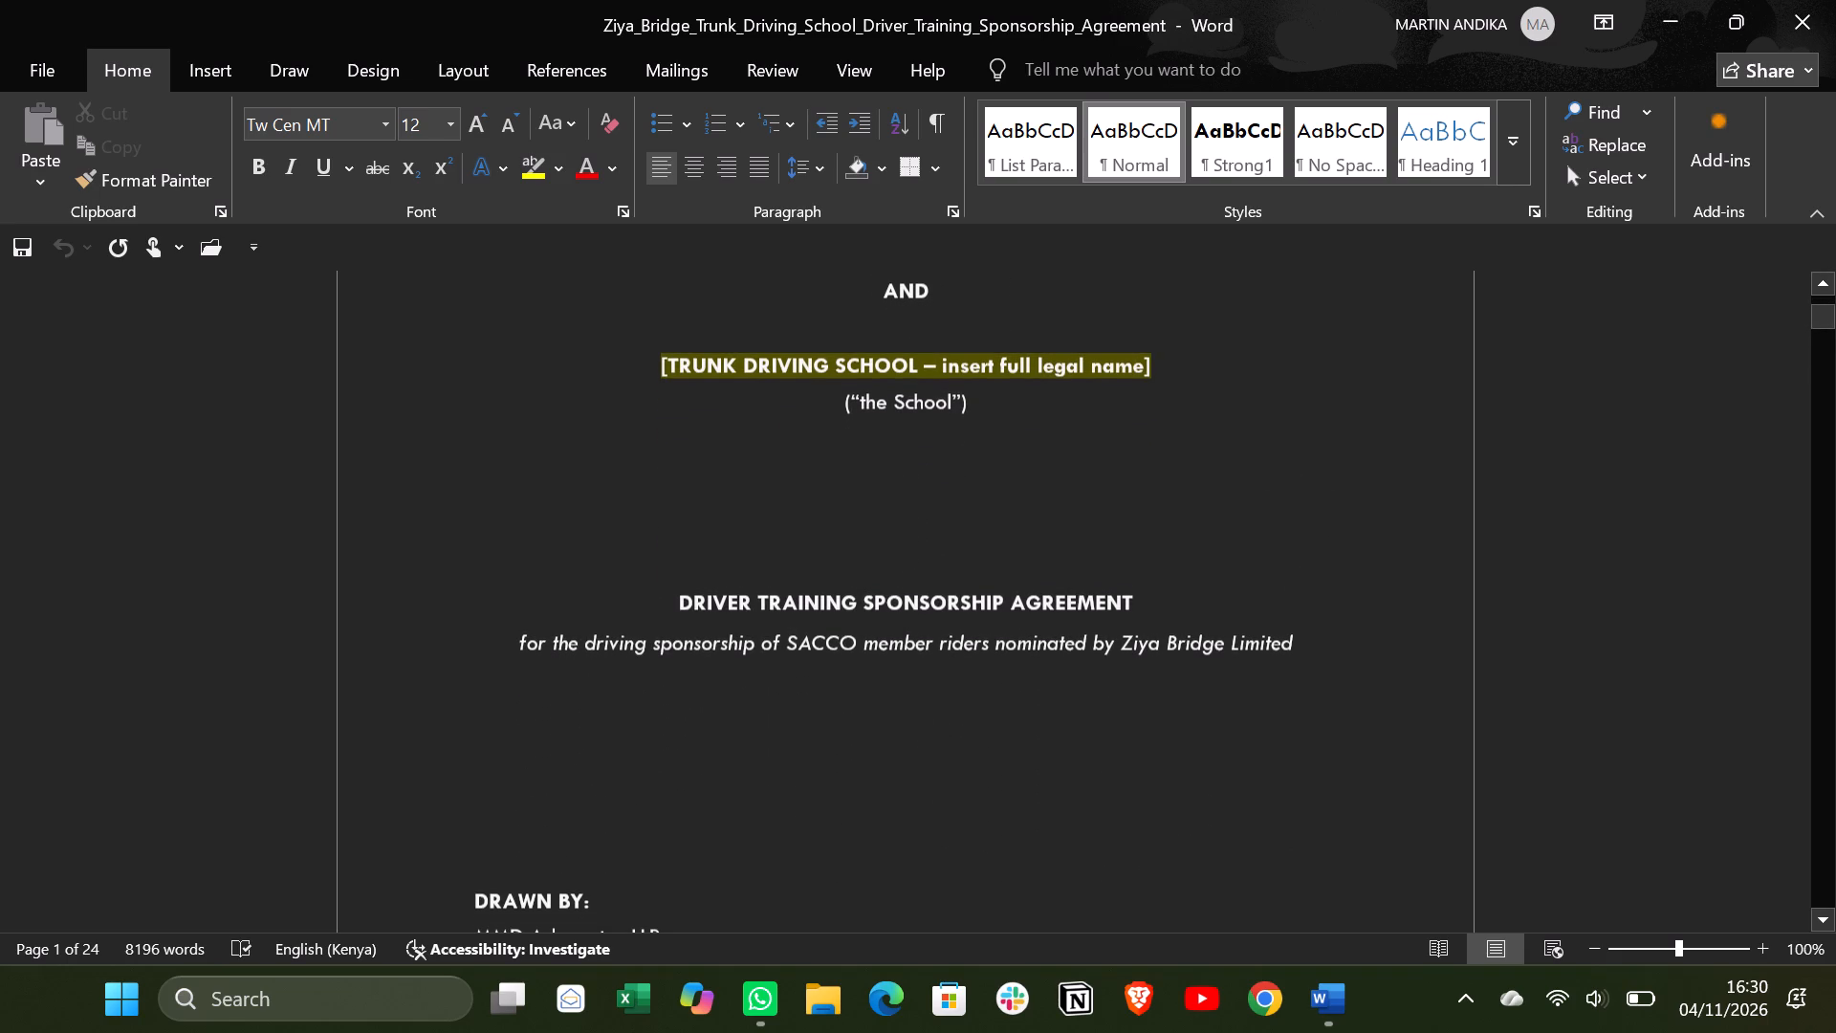
Replace the highlighted school name placeholder on the cover page with TRUNK ROAD DRIVING INSTITUTE.
left_click(1151, 363)
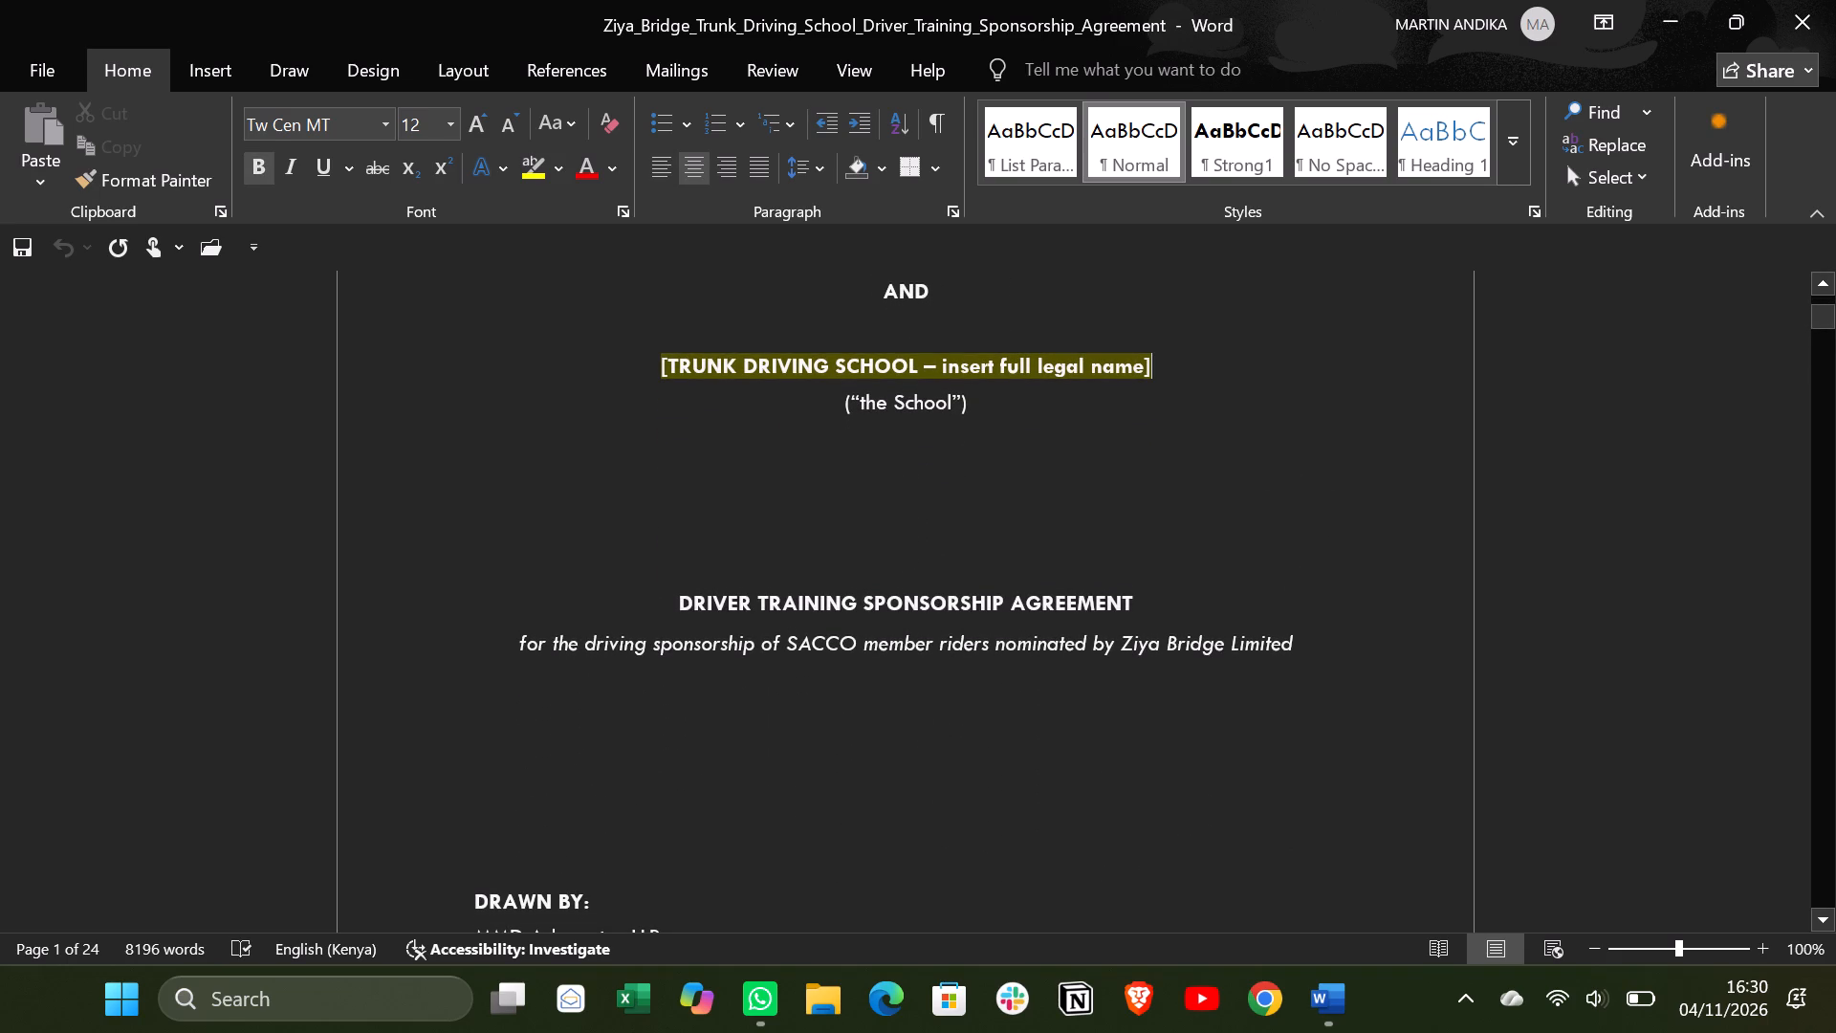
key("BackSpace")
key("BackSpace")
key("BackSpace")
key("BackSpace")
key("BackSpace")
key("BackSpace")
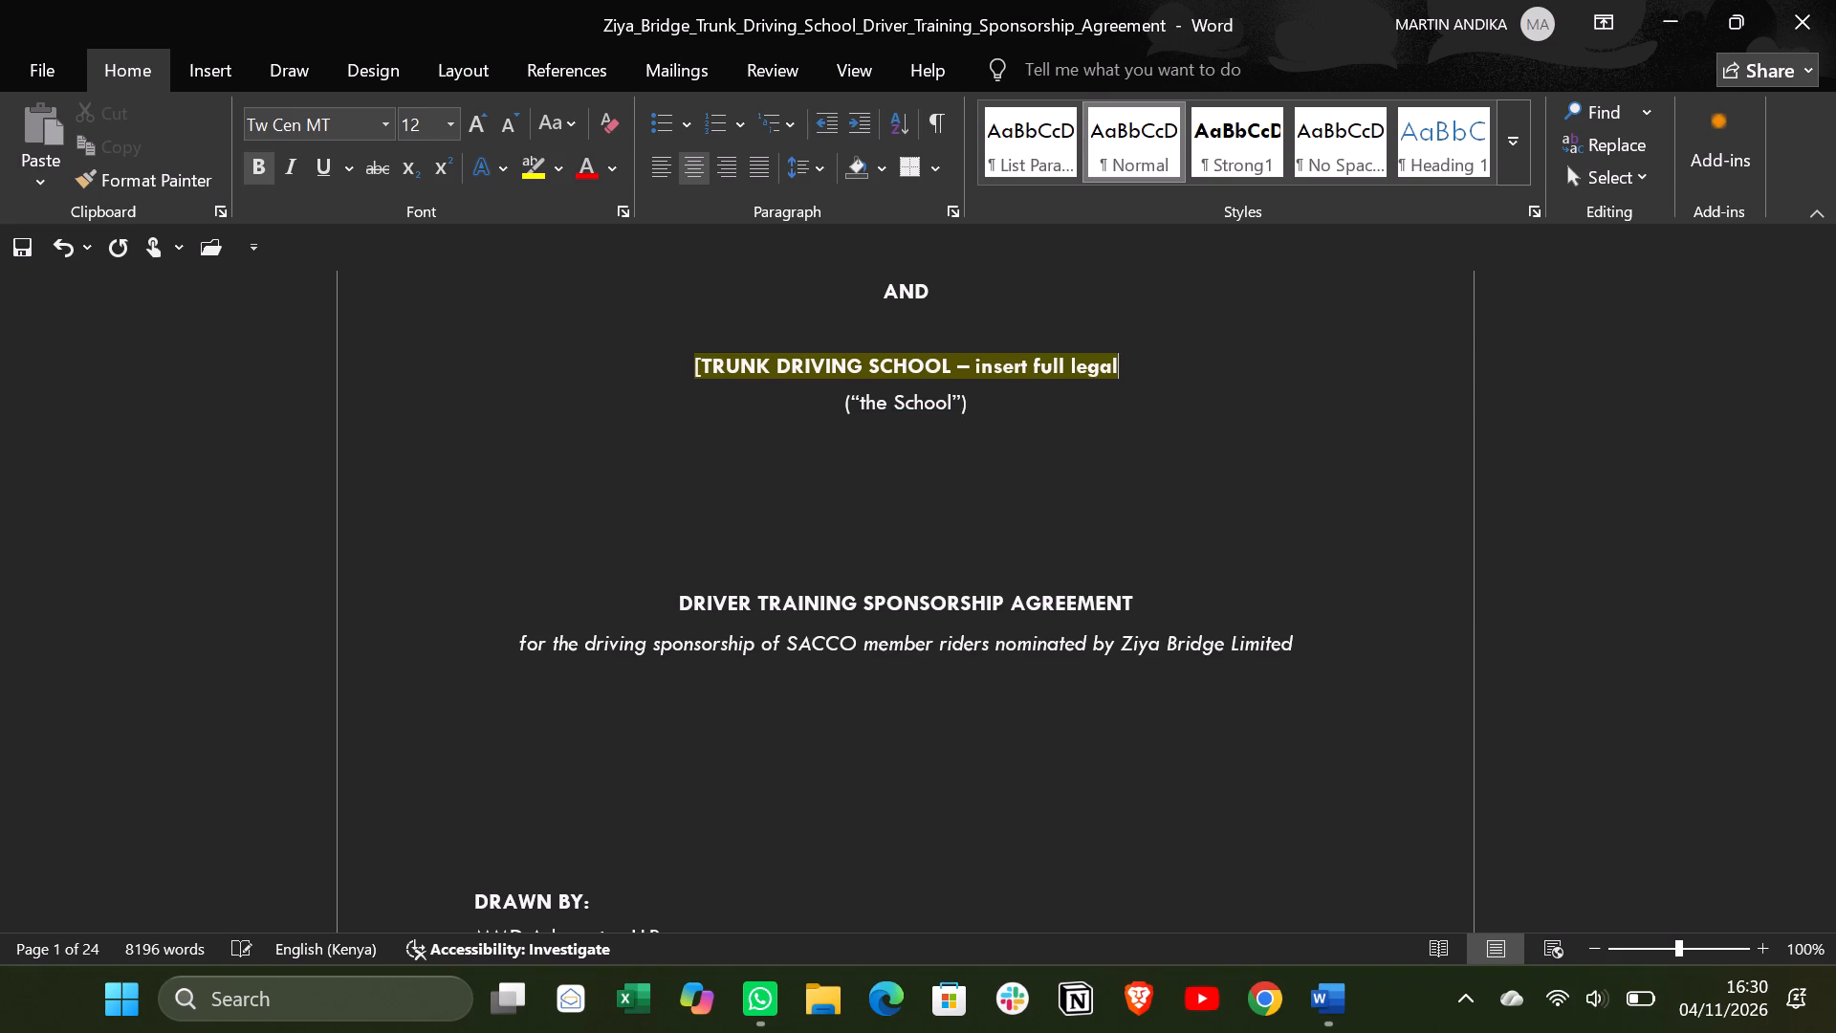
key("BackSpace")
key("BackSpace")
key("BackSpace")
key("BackSpace")
key("BackSpace")
key("BackSpace")
key("BackSpace")
key("BackSpace")
key("BackSpace")
key("BackSpace")
key("BackSpace")
key("BackSpace")
key("BackSpace")
key("BackSpace")
key("BackSpace")
key("BackSpace")
key("BackSpace")
key("BackSpace")
key("BackSpace")
key("BackSpace")
key("BackSpace")
key("BackSpace")
key("BackSpace")
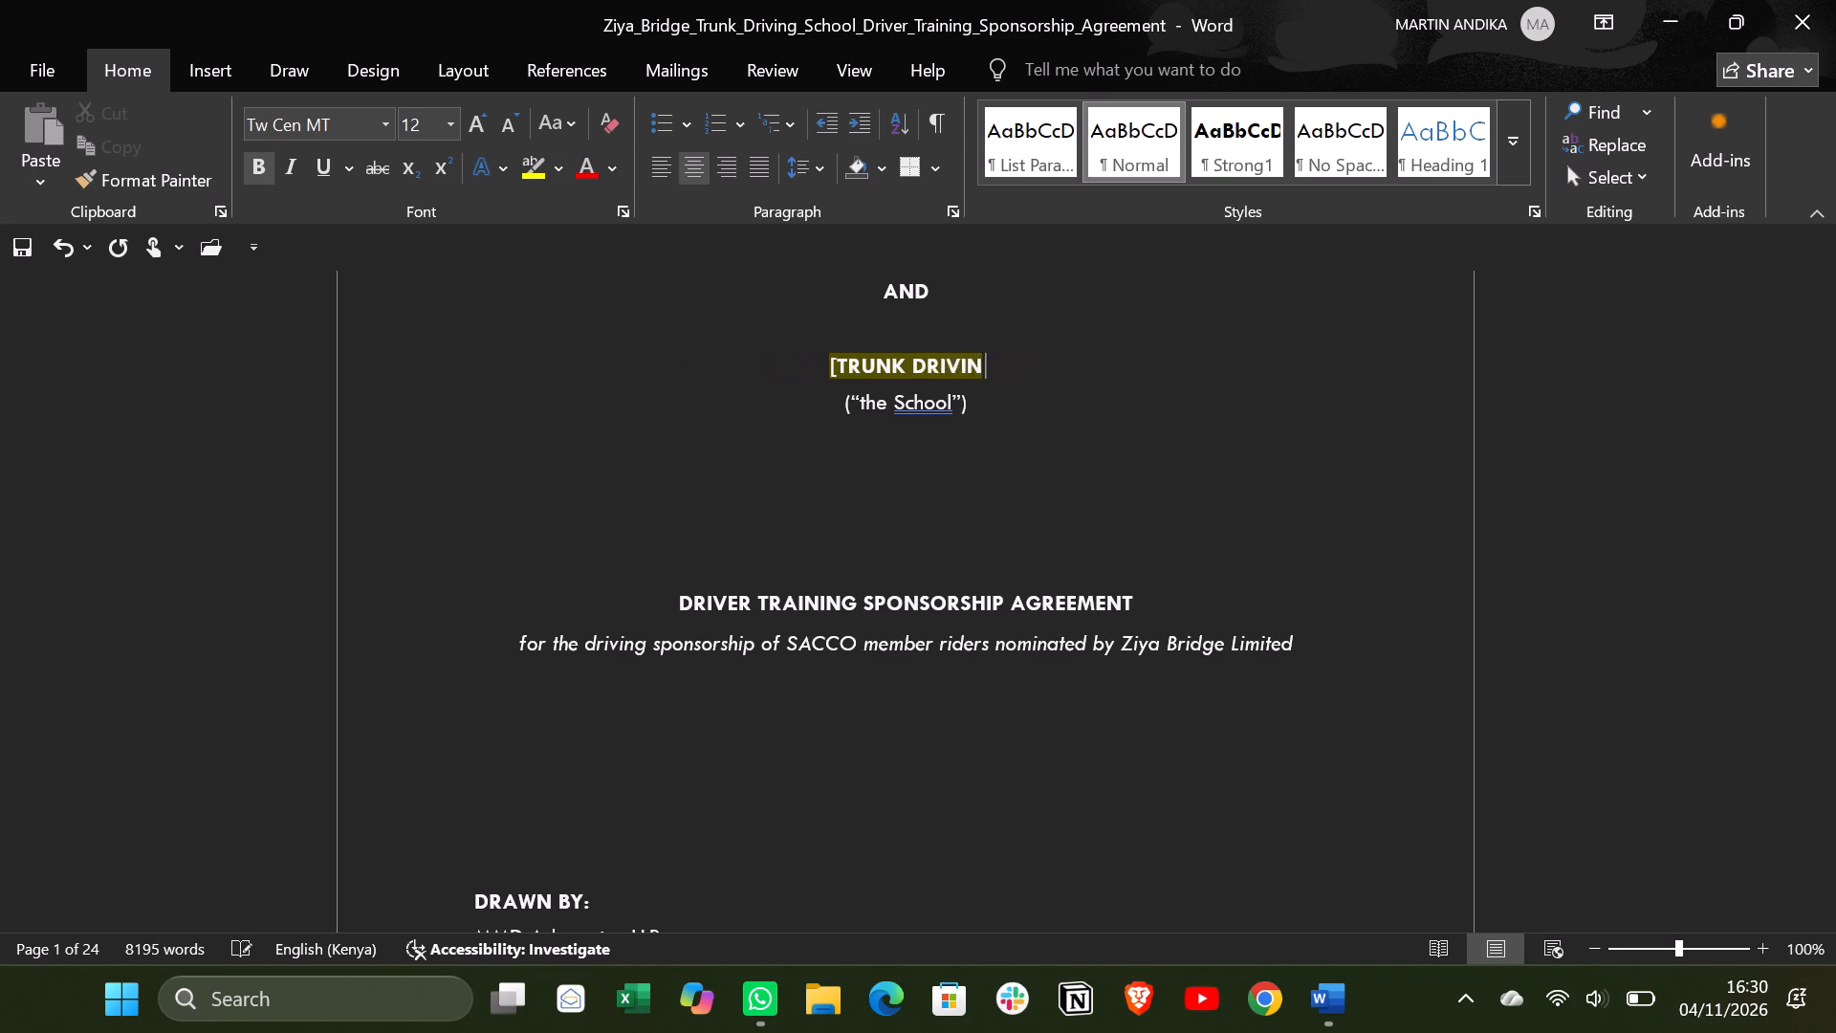
key("BackSpace")
key("BackSpace")
key("BackSpace")
key("BackSpace")
key("BackSpace")
key("BackSpace")
key("BackSpace")
key("BackSpace")
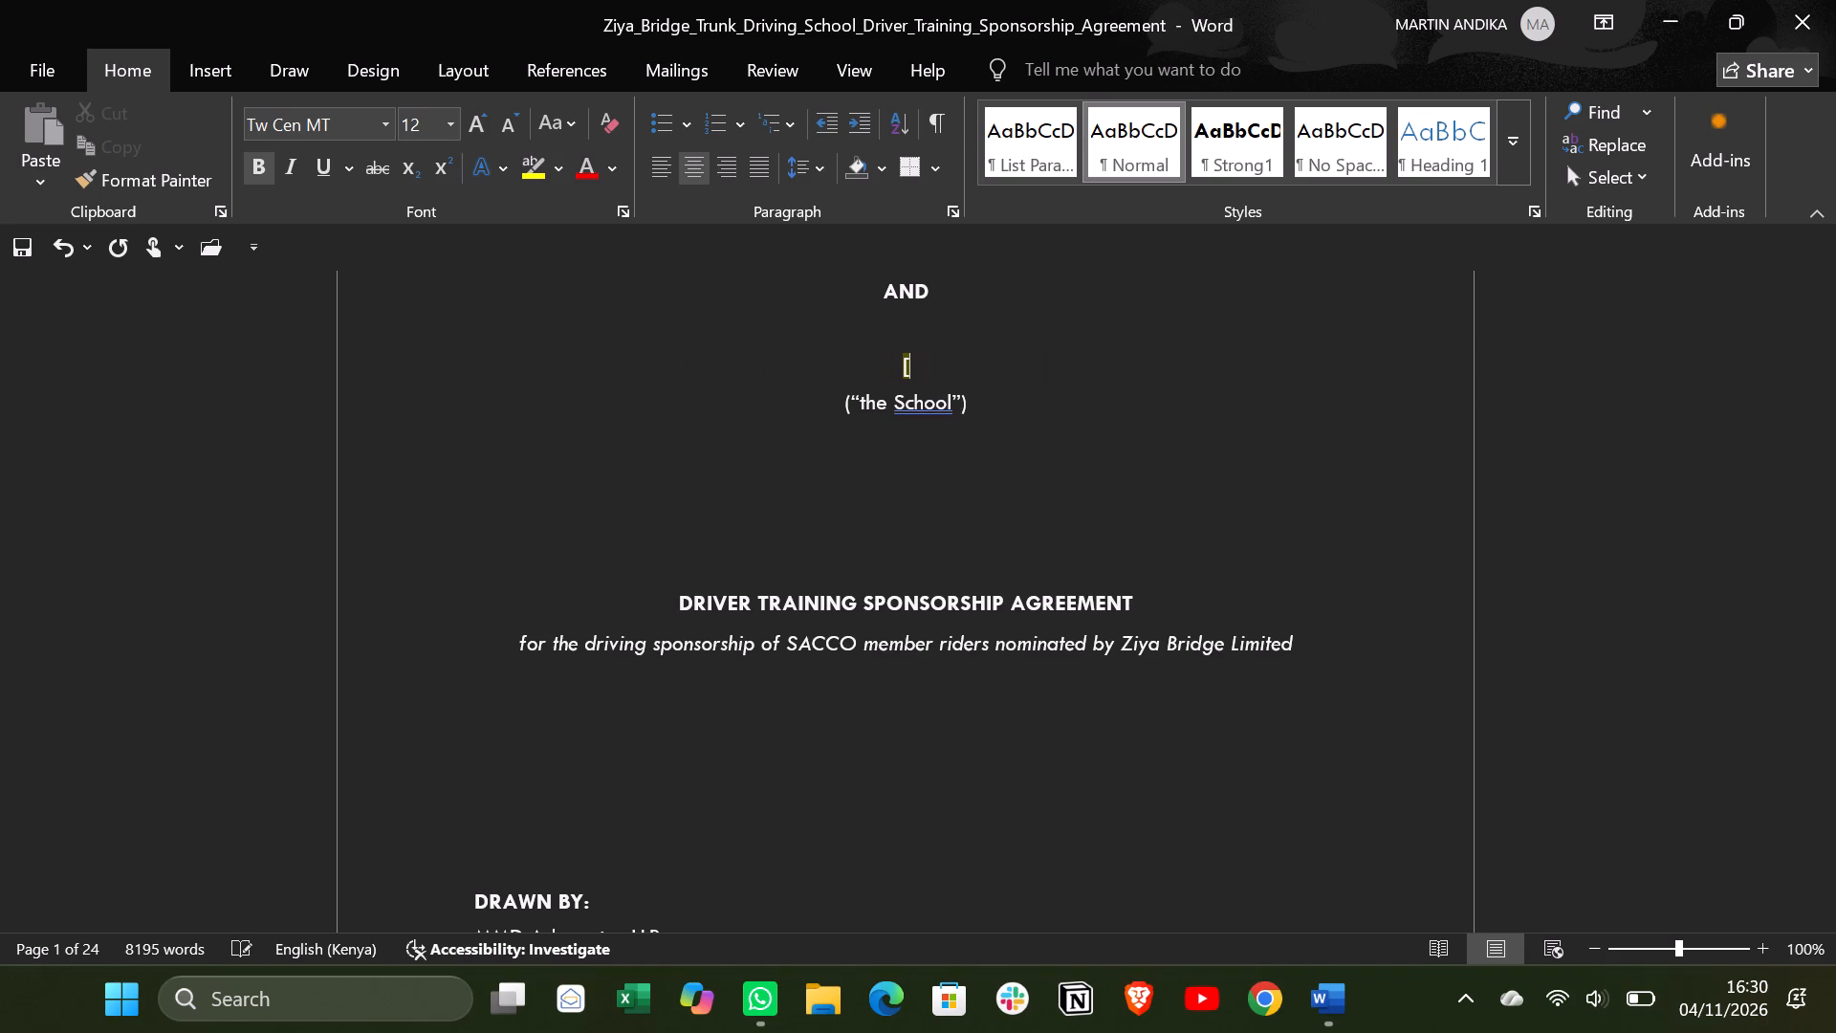
key("BackSpace")
key("t")
key("r")
type("UNK ROAD T")
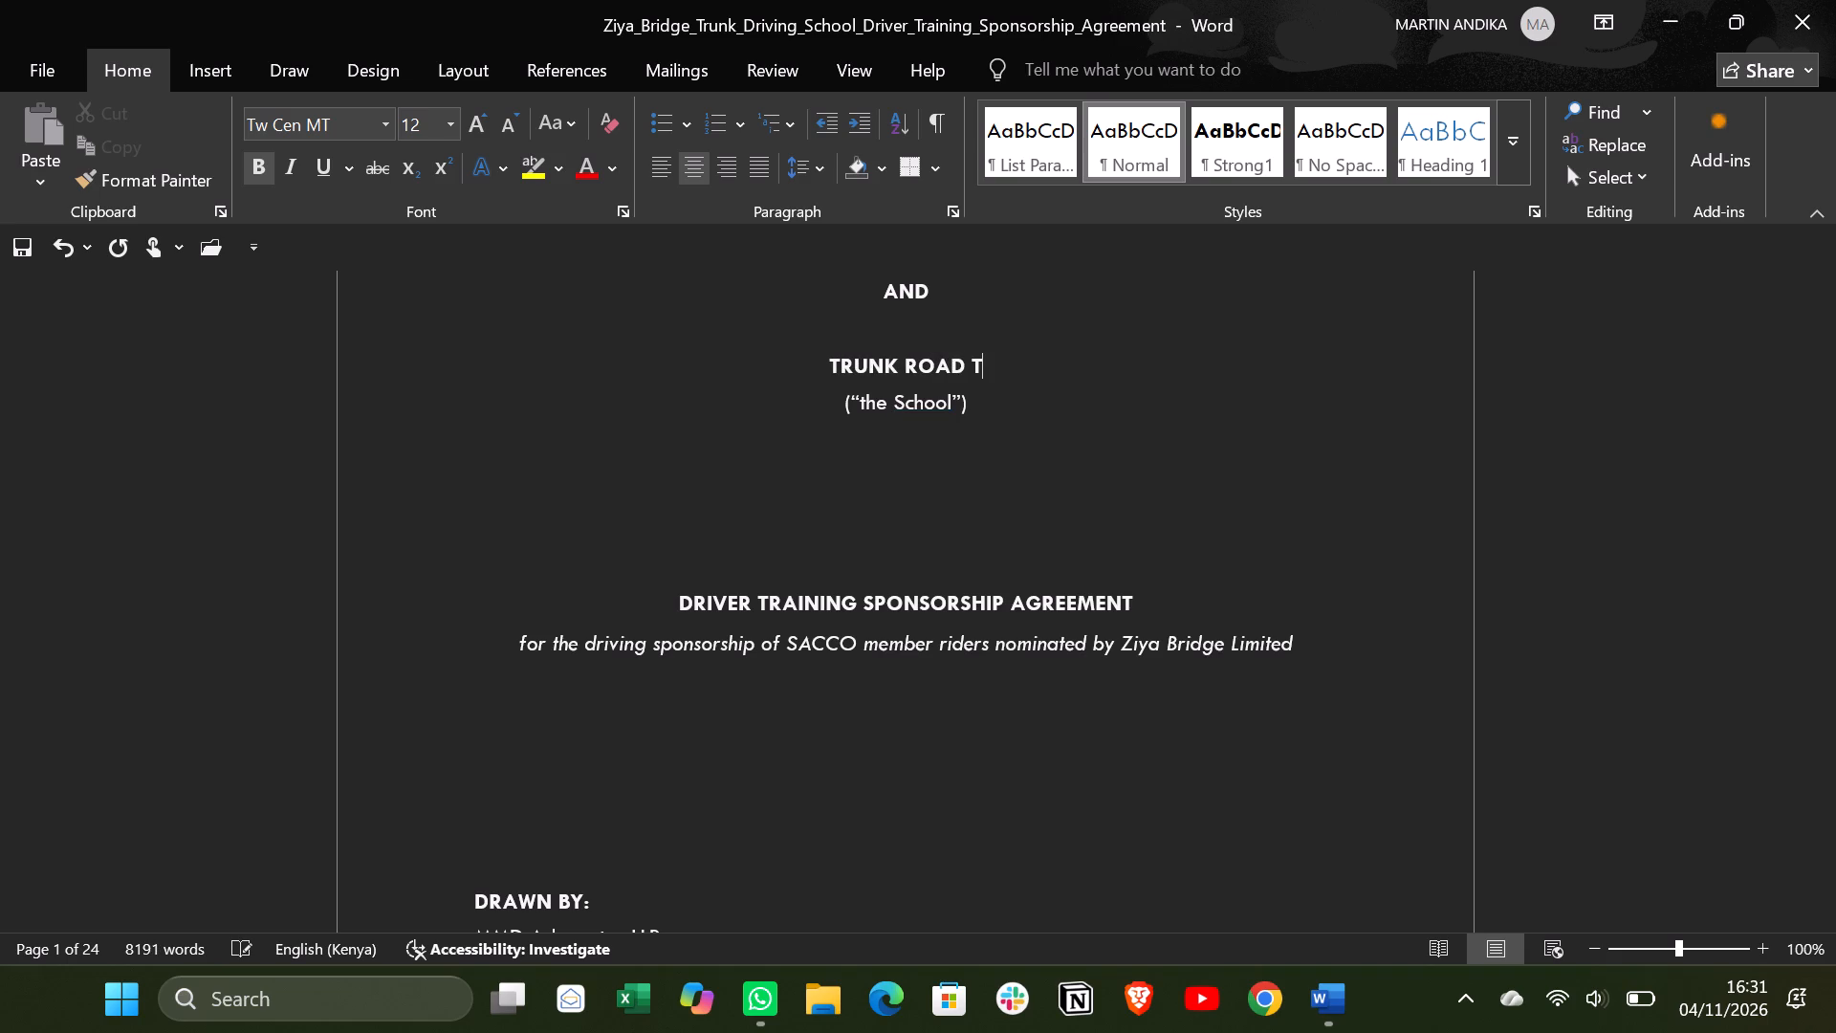
key("BackSpace")
type("DRIVING INSTITUTE")
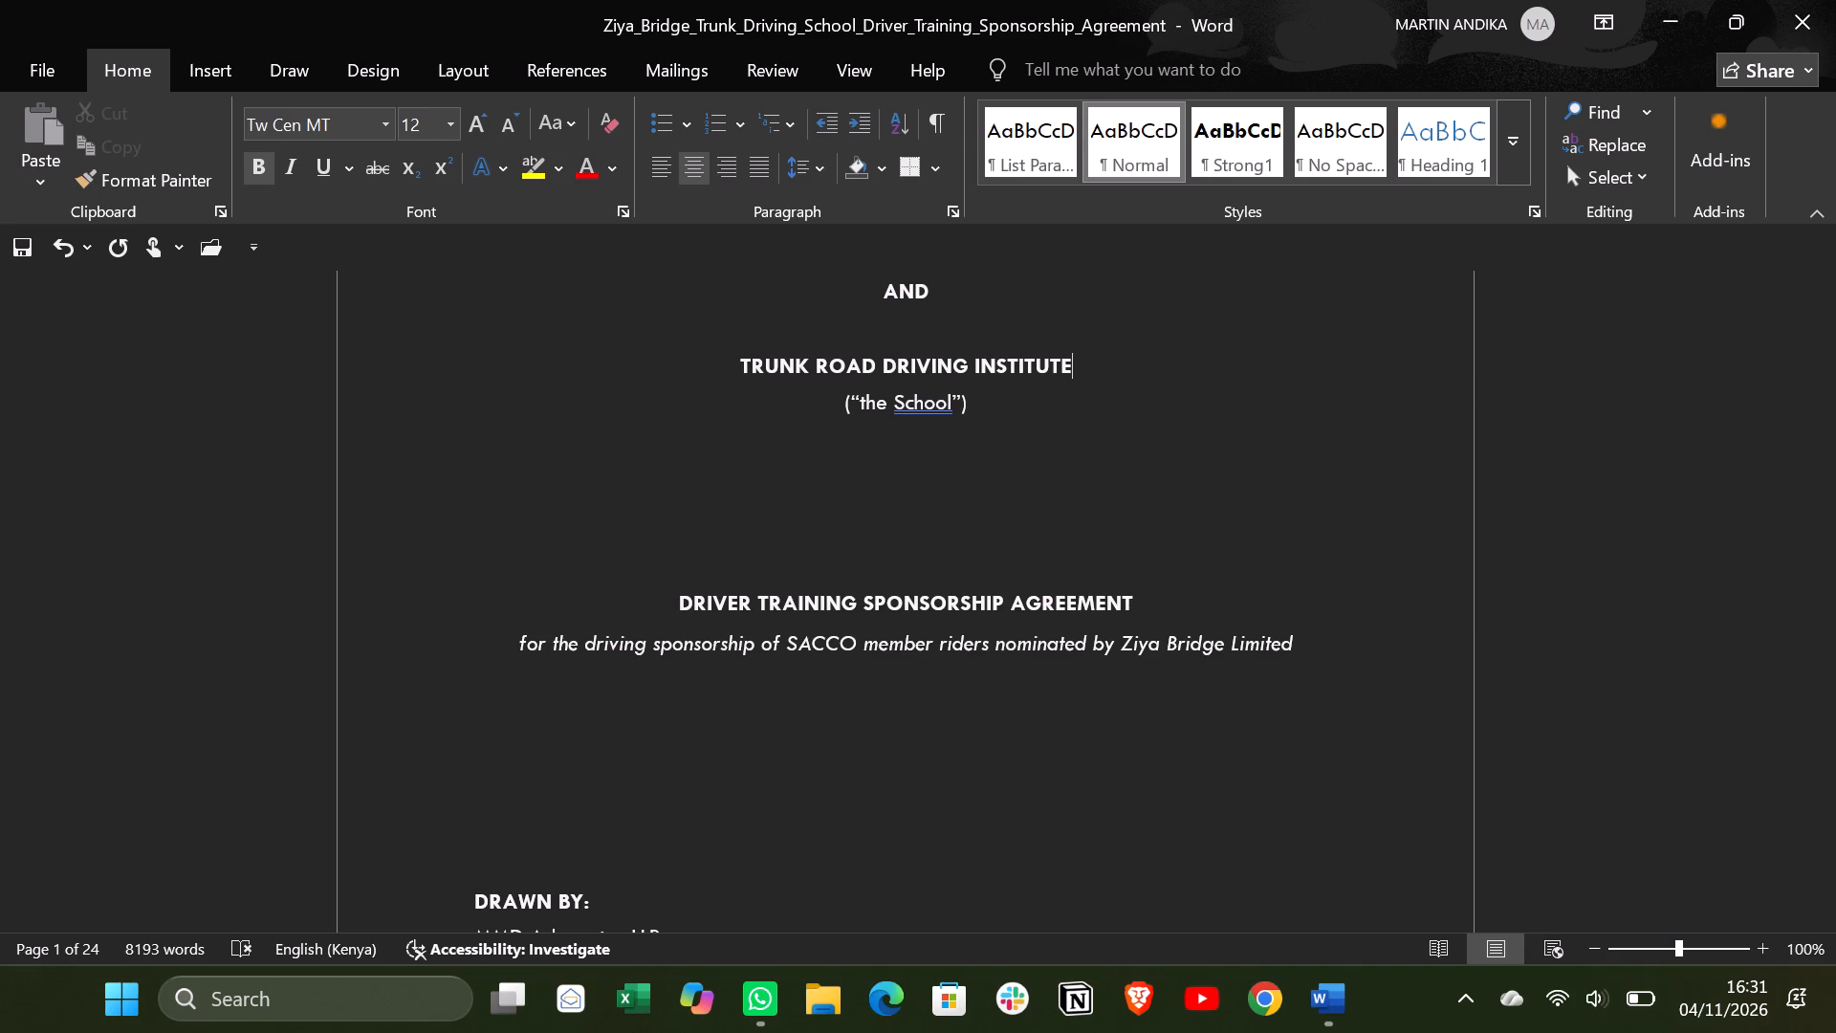
Change the defined term beneath the institute's name on the cover page to read "the school", in lowercase.
key("Up")
key("Up")
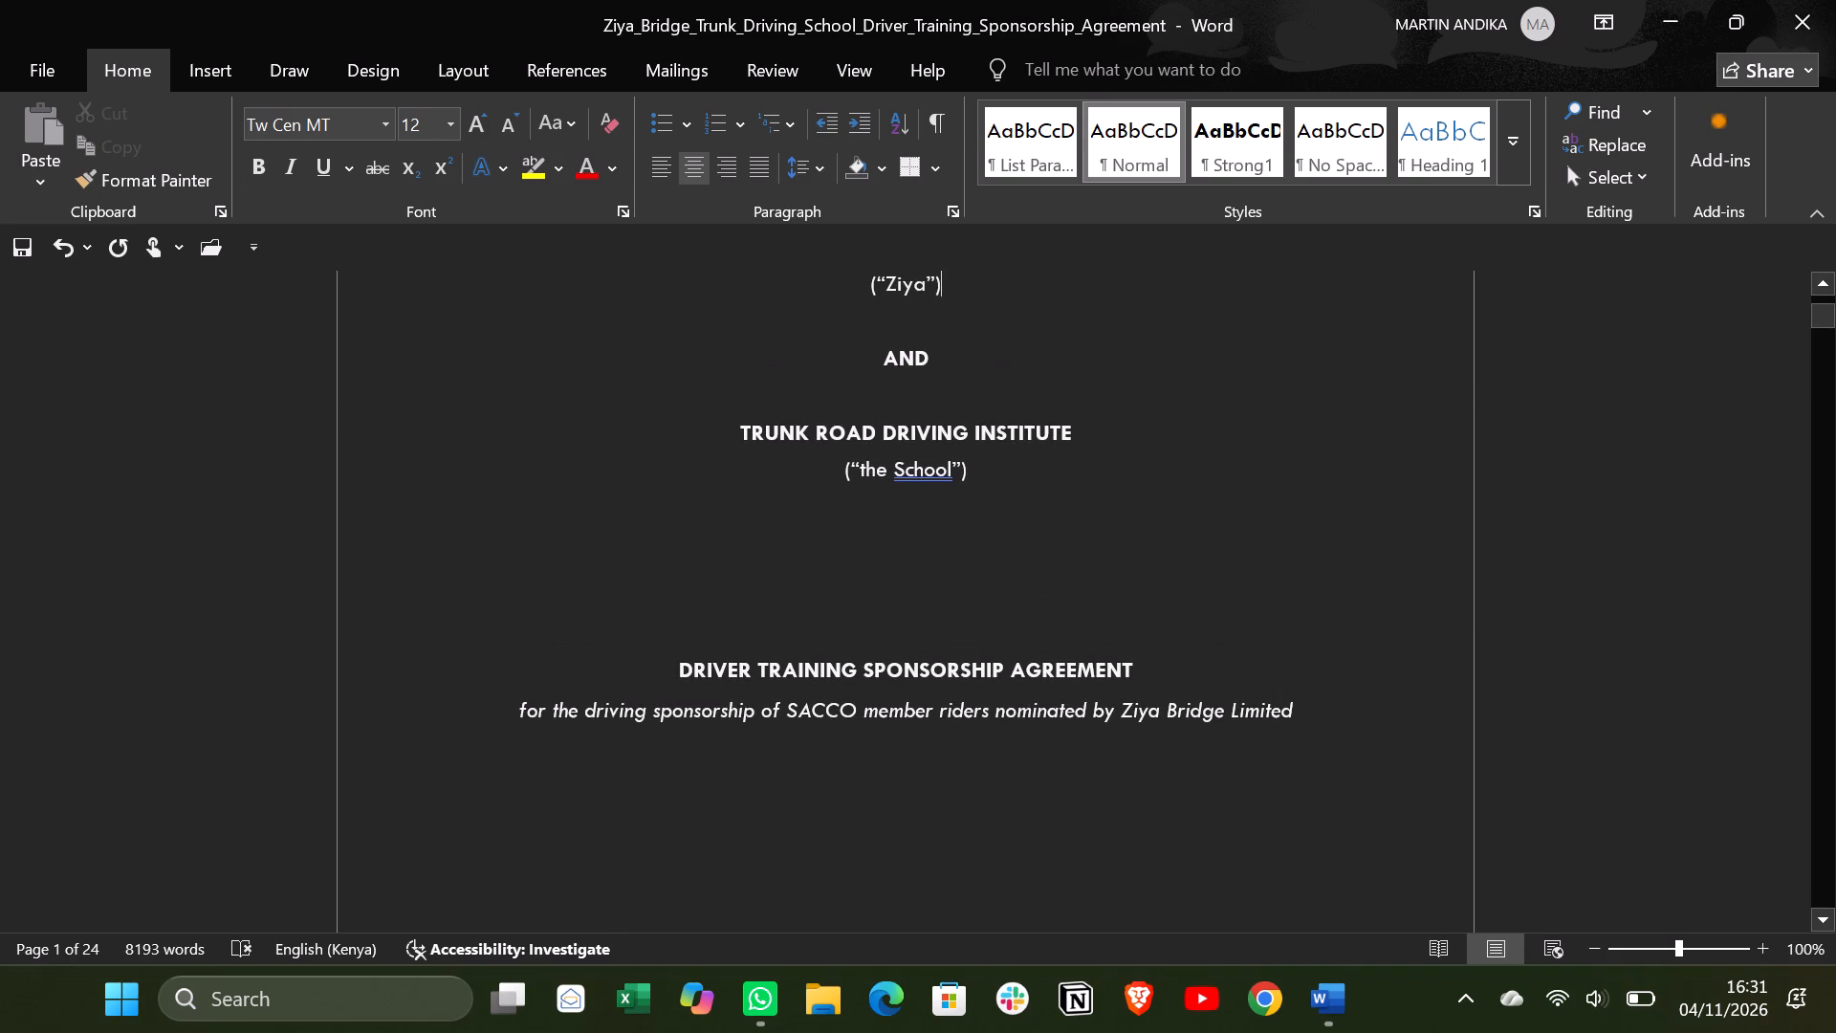
key("Up")
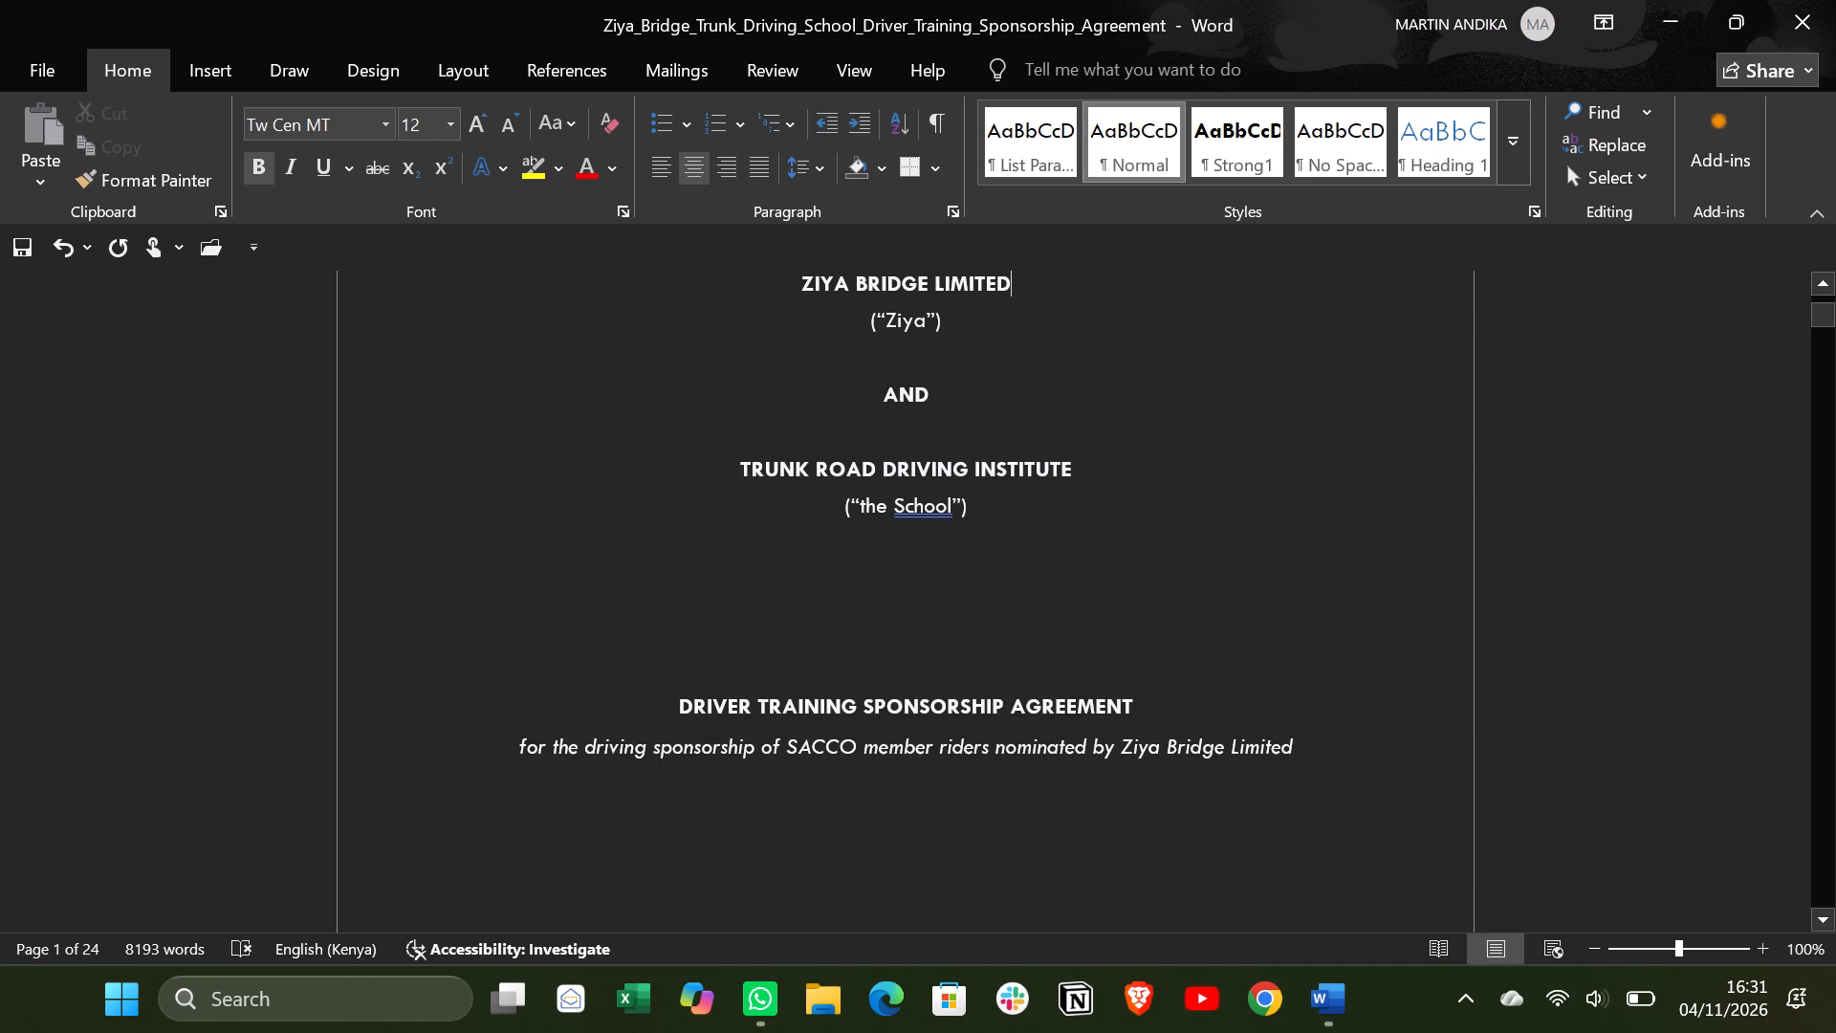
left_click(953, 506)
left_click_drag(920, 505, 883, 514)
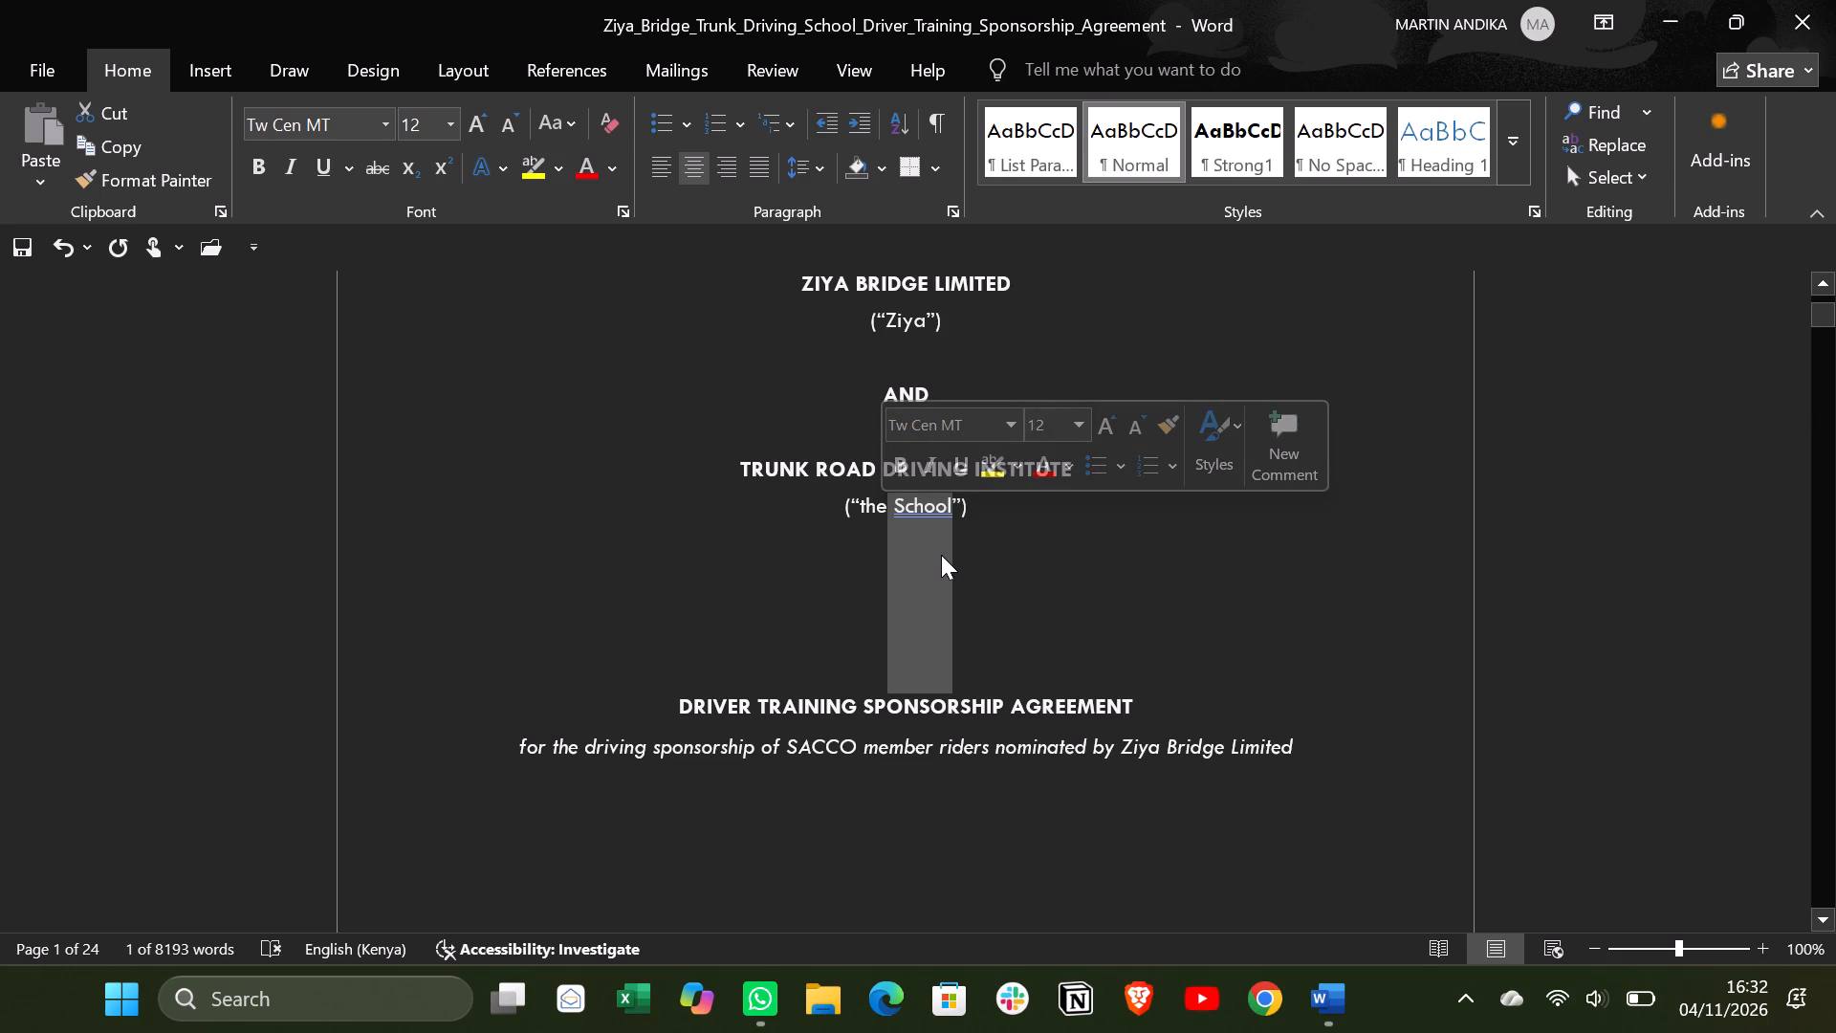
type("SCH")
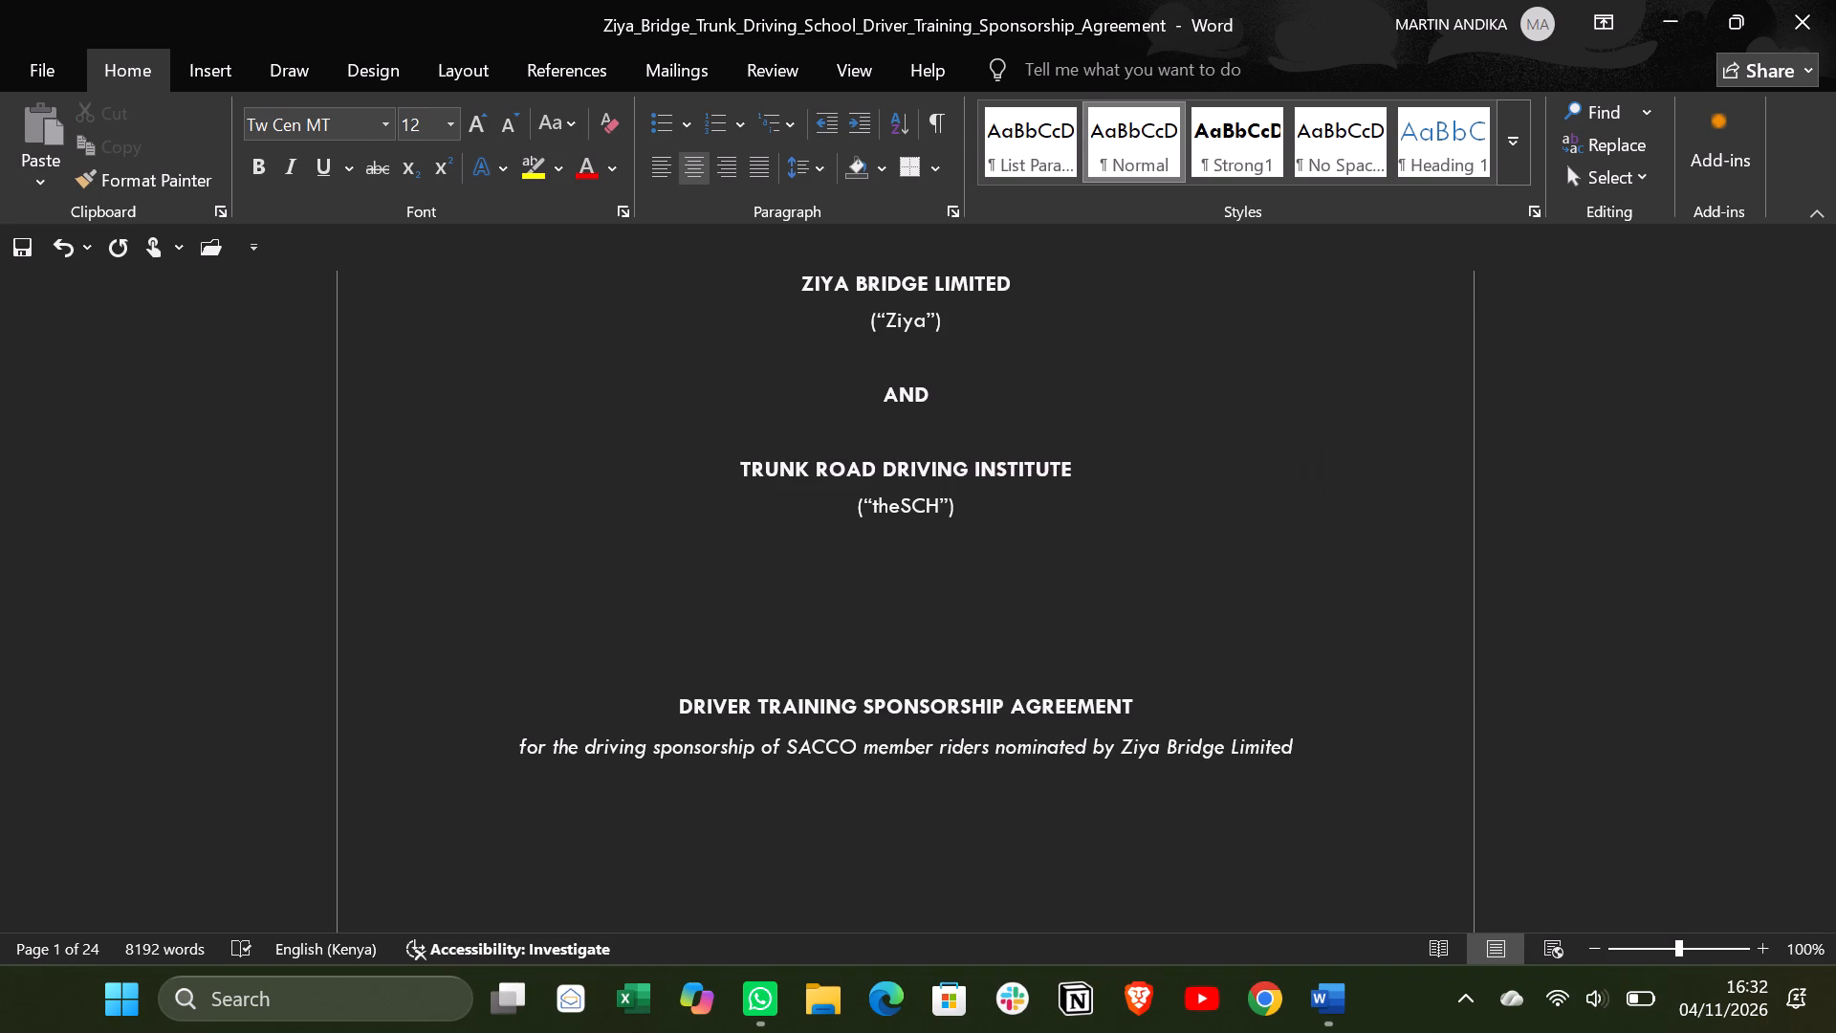
key("BackSpace")
key("BackSpace")
key("BackSpace")
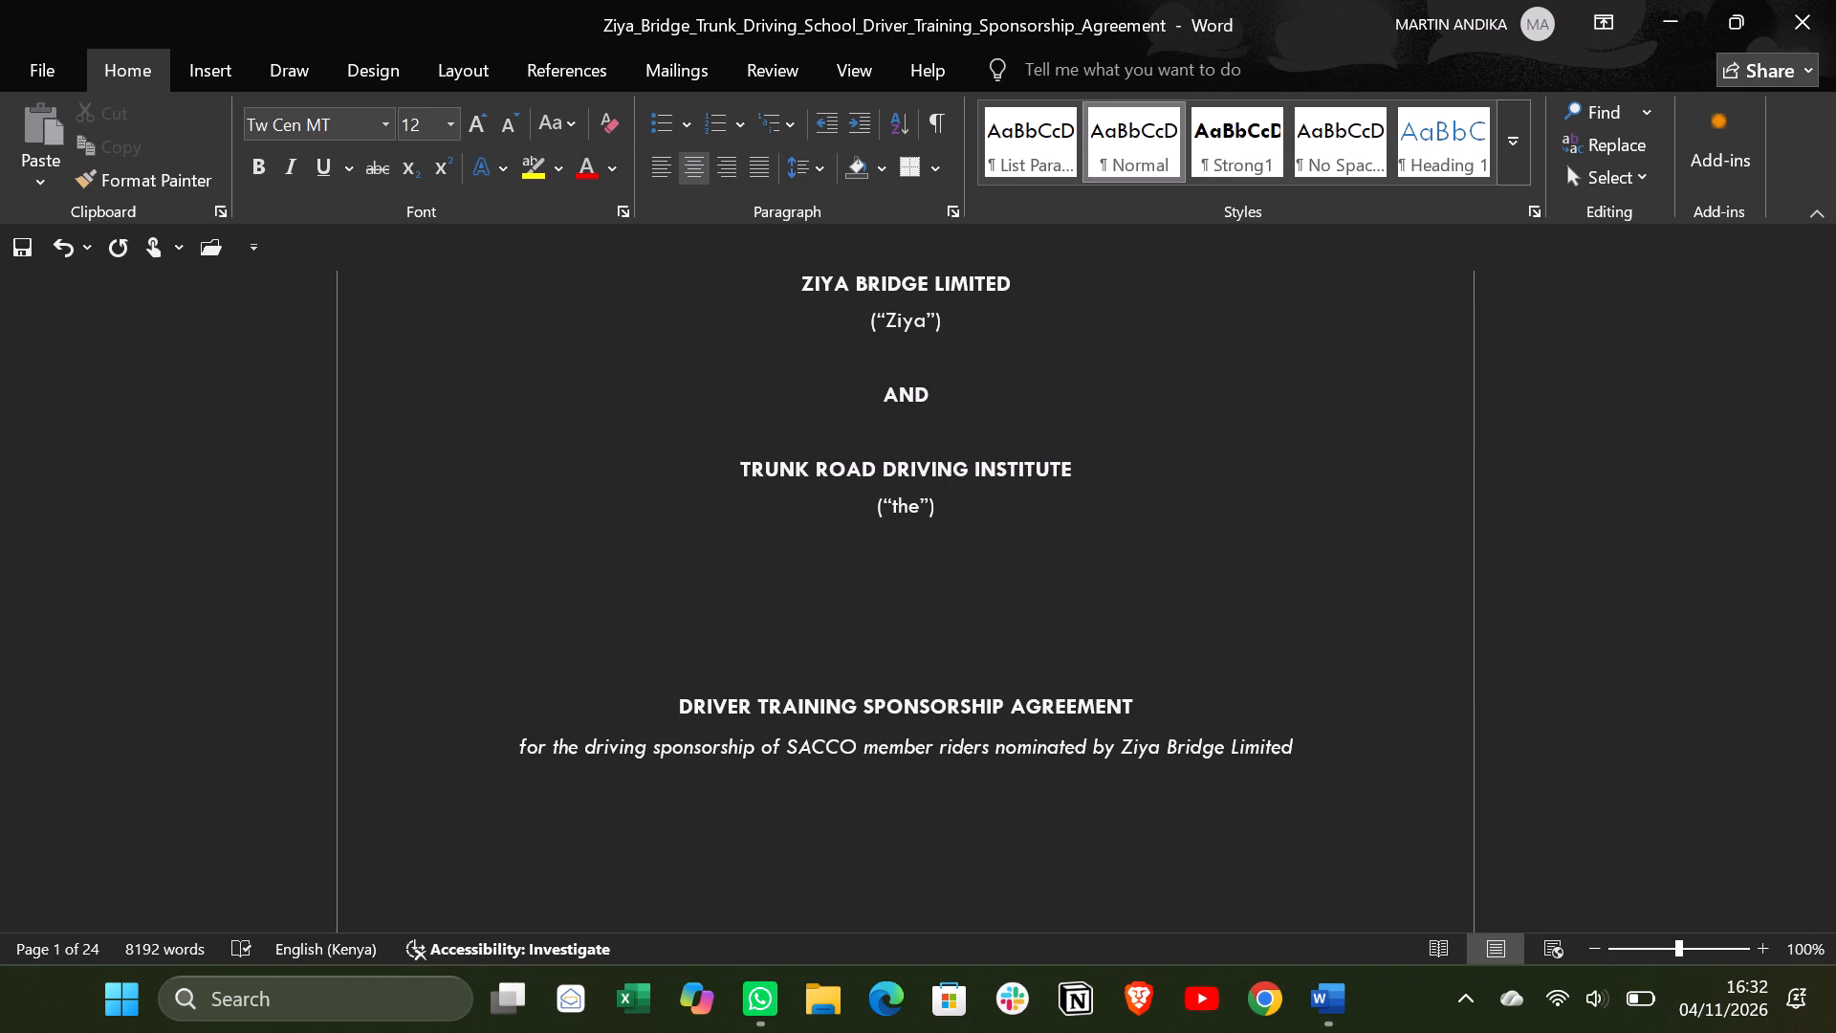
key("space")
type("school")
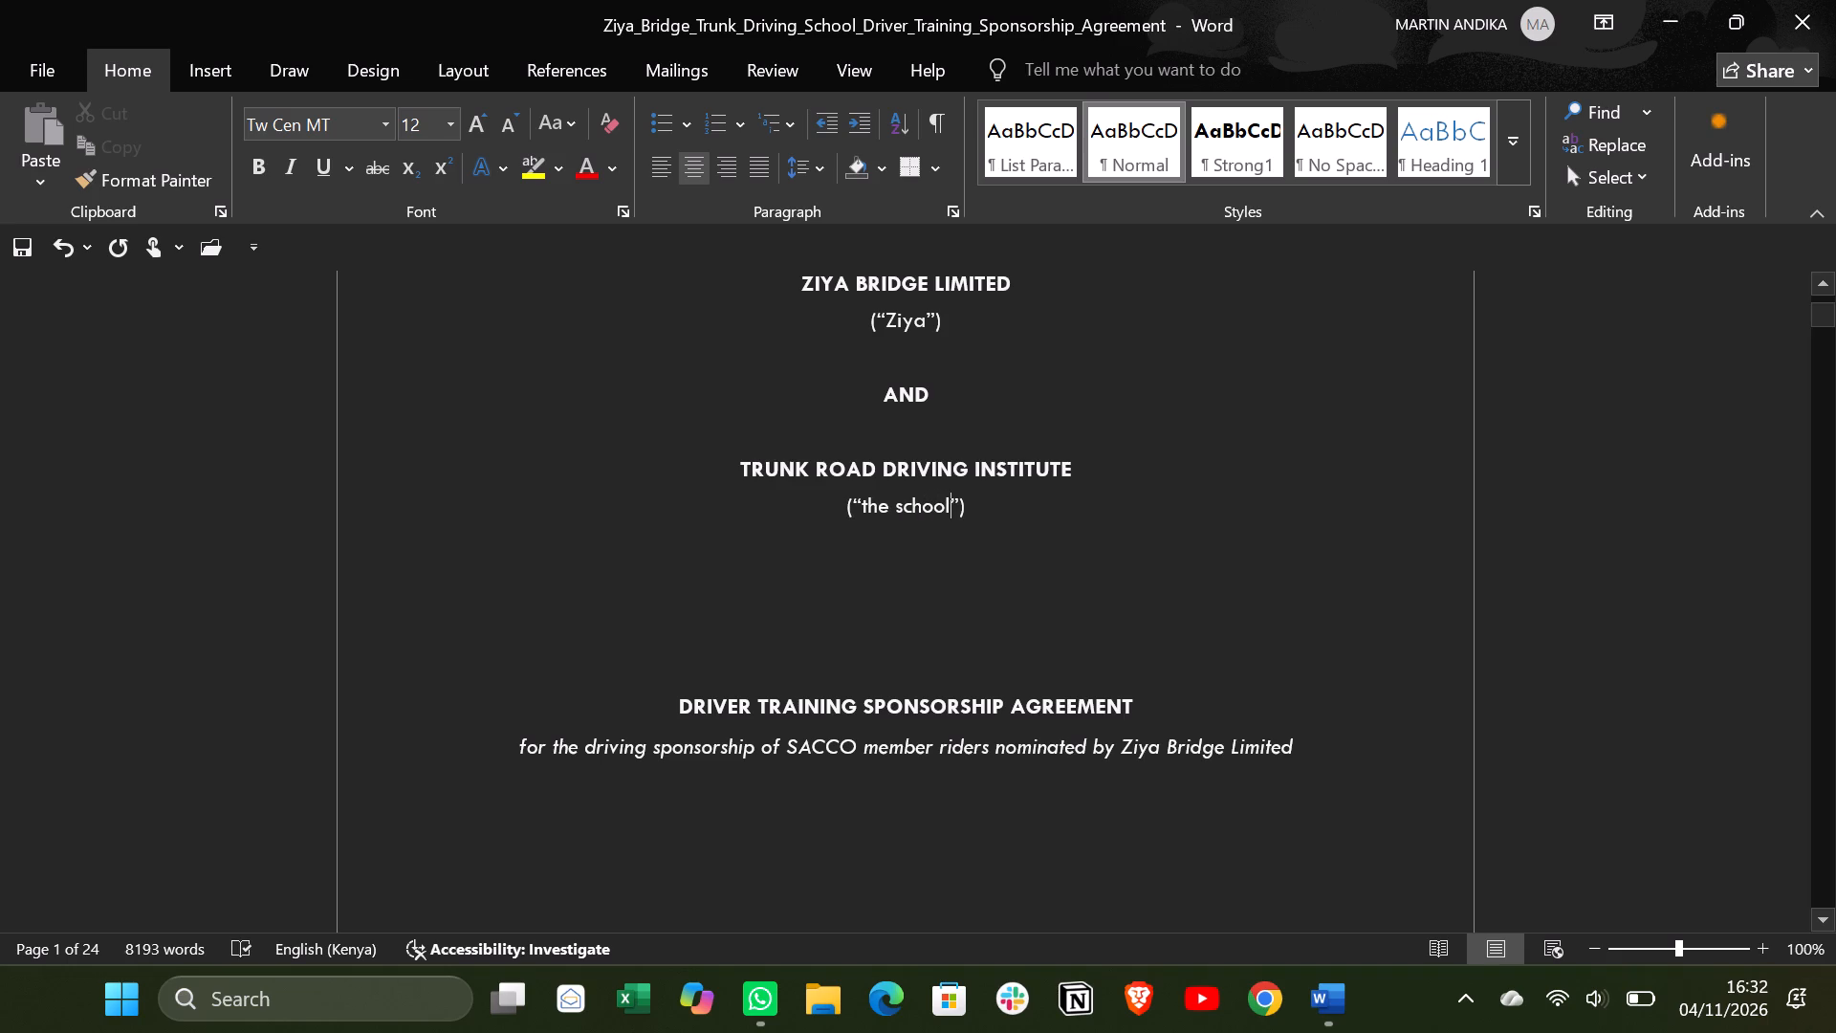
left_click(973, 604)
Save the agreement.
left_click(18, 245)
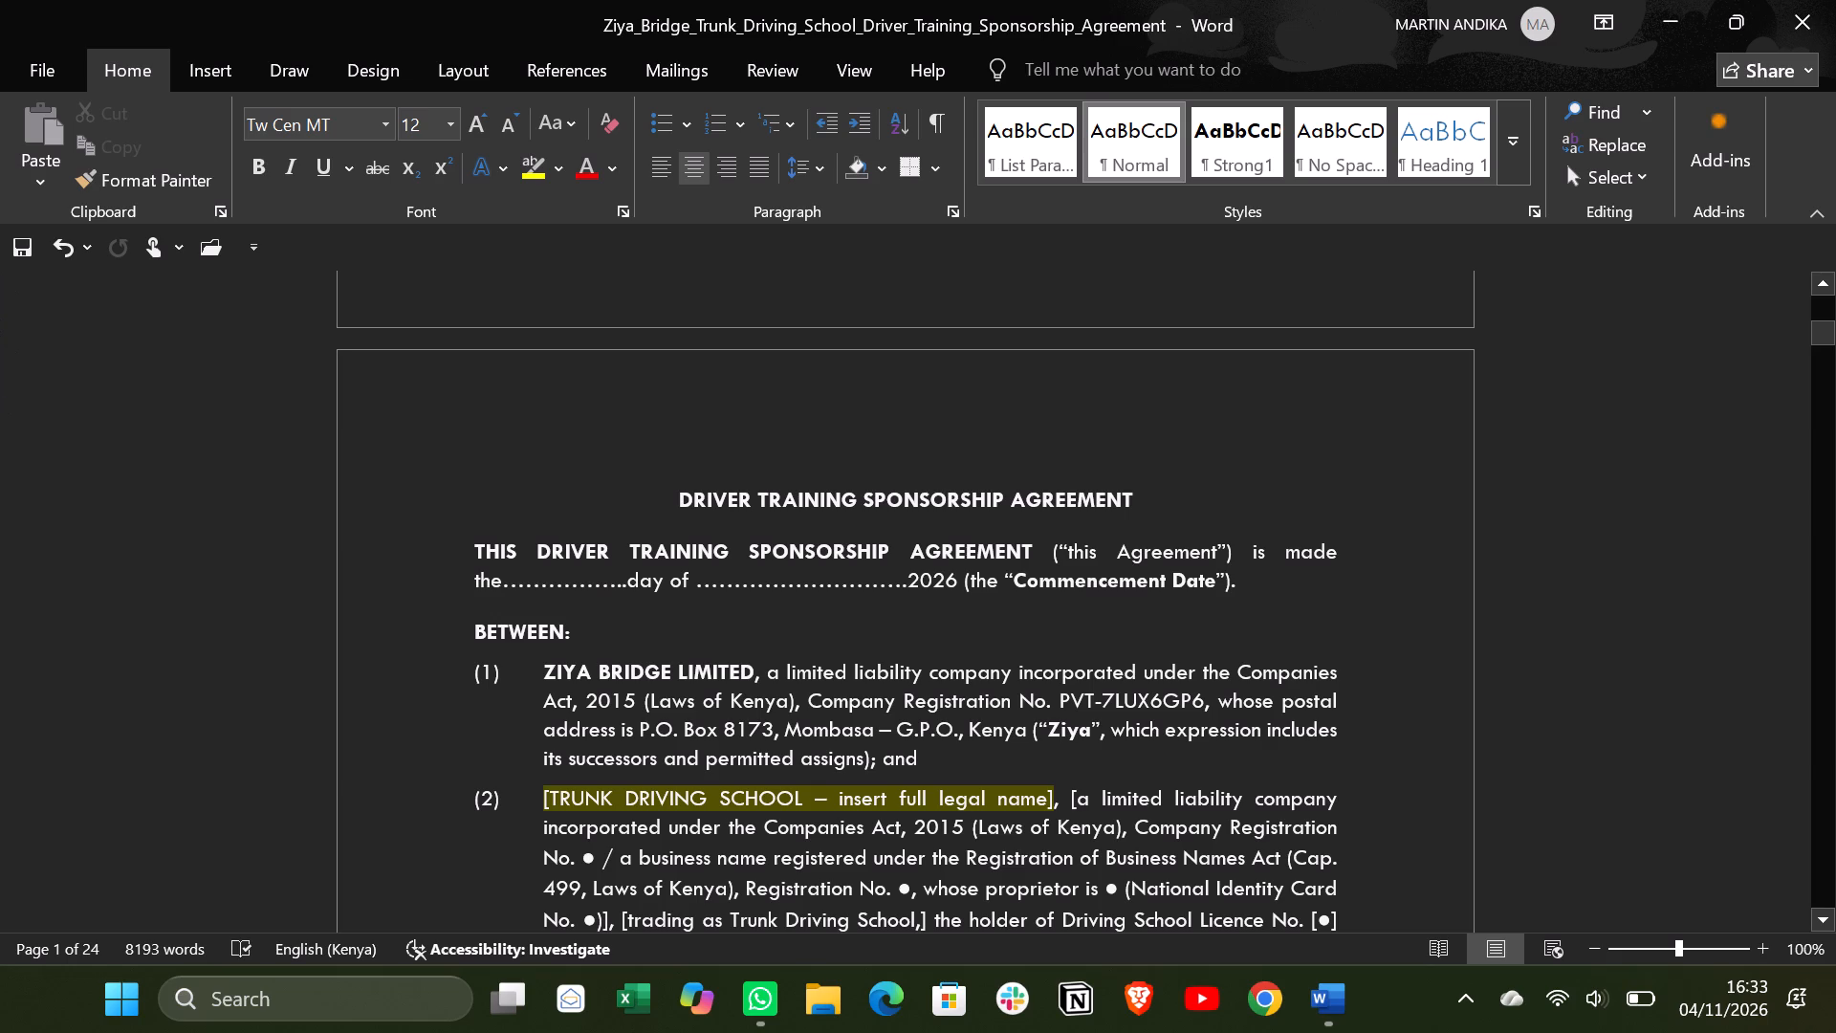
Replace the highlighted school name placeholder in party (2) on page 2 with TRUNK ROAD DRIVING INSTITUTE.
left_click(1053, 796)
key("BackSpace")
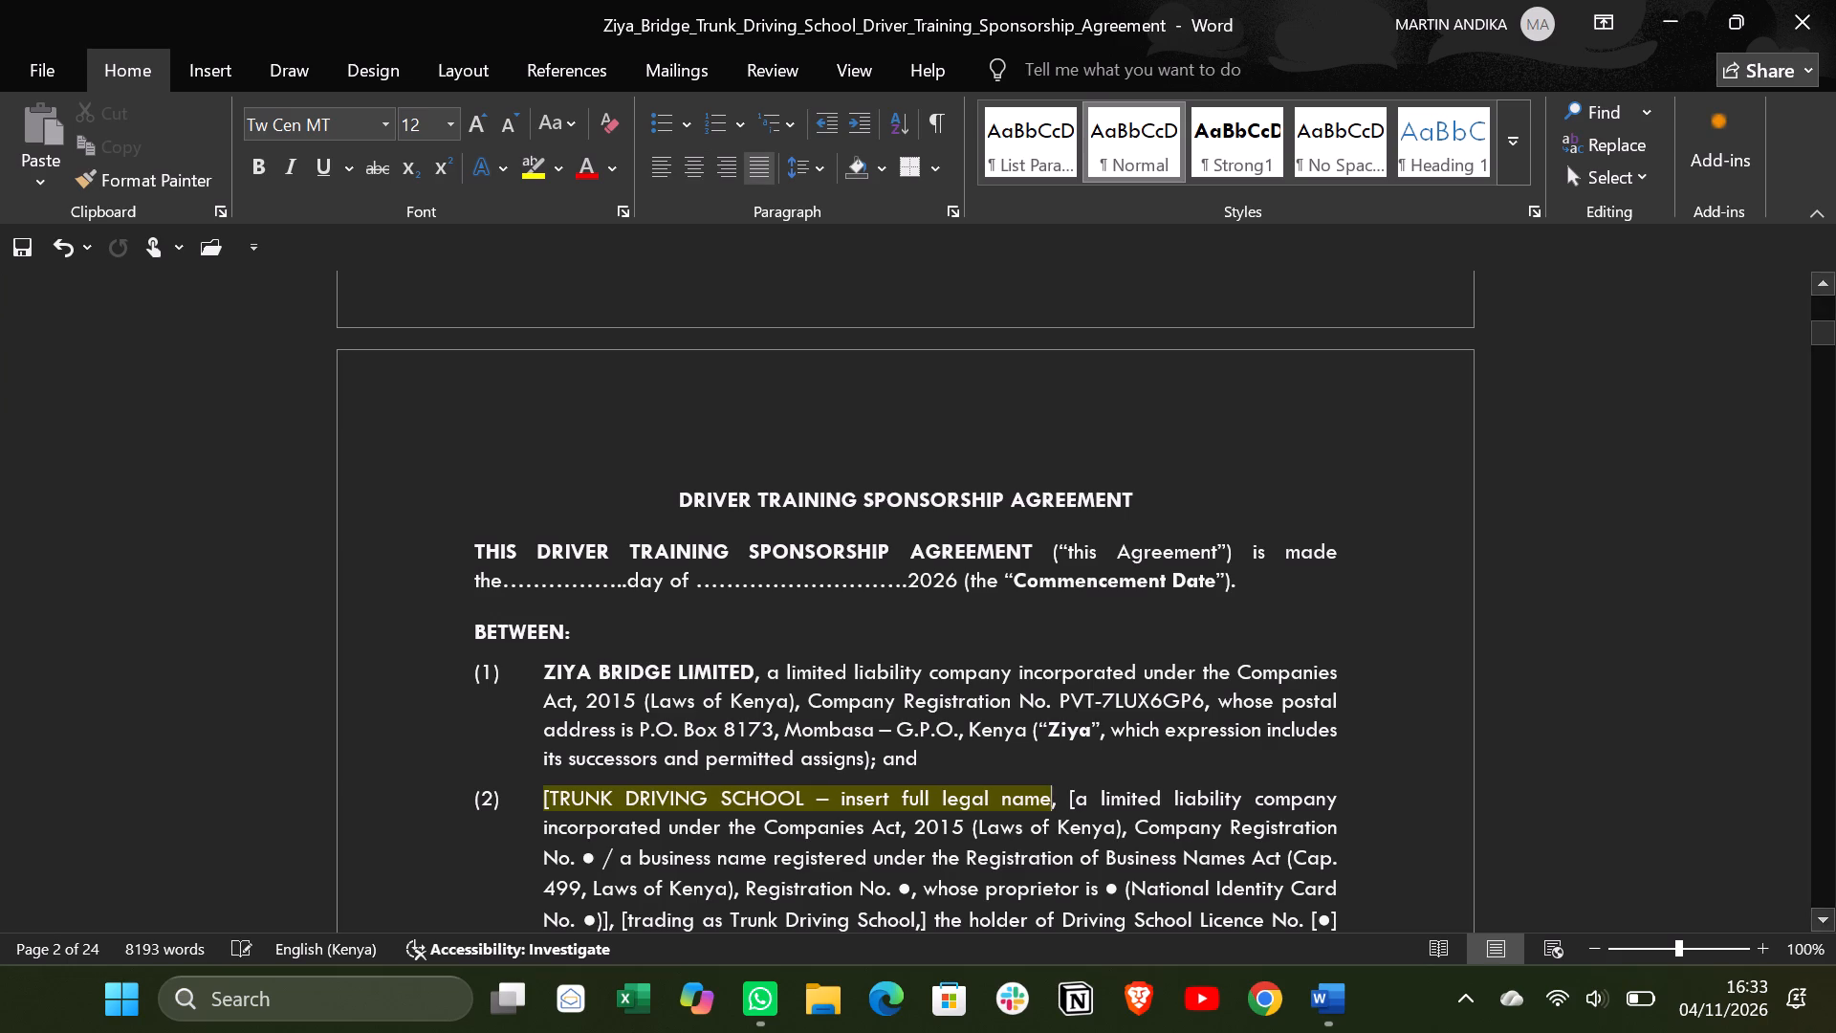
key("BackSpace")
key("BackSpace")
key("BackSpace")
key("BackSpace")
key("BackSpace")
key("BackSpace")
key("BackSpace")
key("BackSpace")
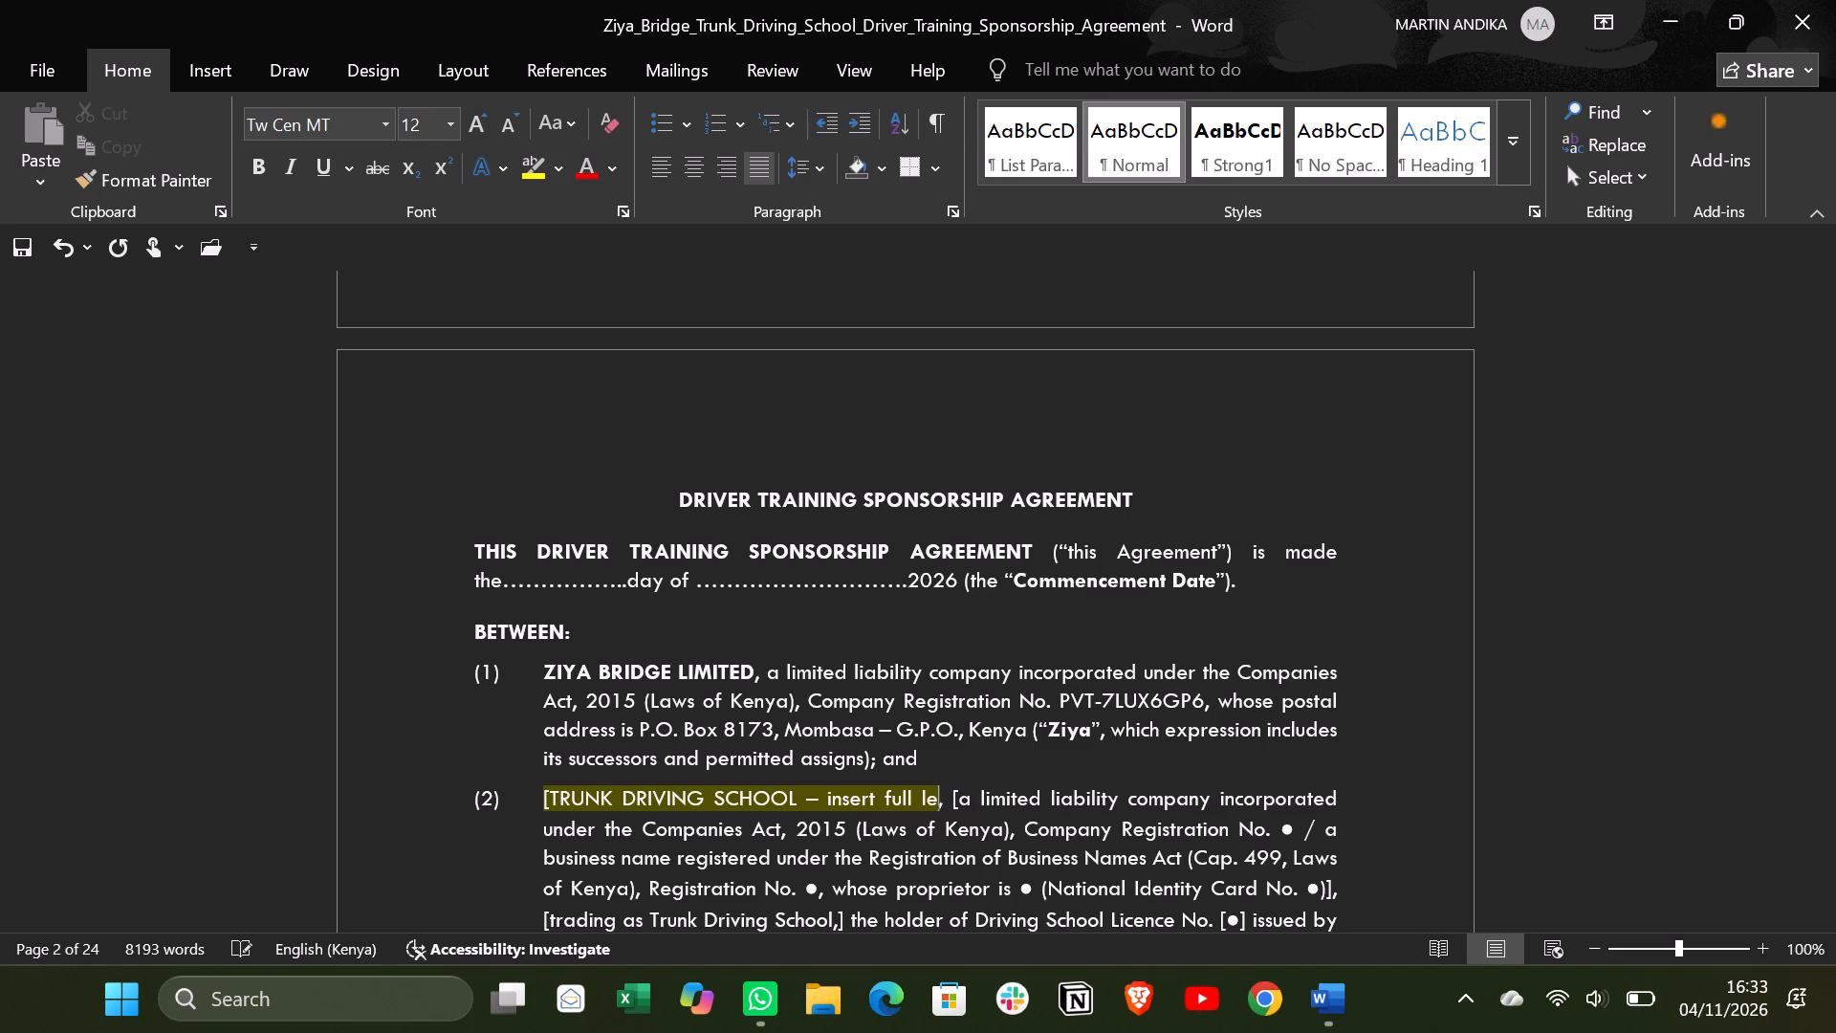
key("BackSpace")
key("BackSpace")
key("BackSpace")
key("BackSpace")
key("BackSpace")
key("BackSpace")
key("BackSpace")
key("BackSpace")
key("BackSpace")
key("BackSpace")
key("BackSpace")
key("BackSpace")
key("BackSpace")
key("BackSpace")
key("BackSpace")
key("BackSpace")
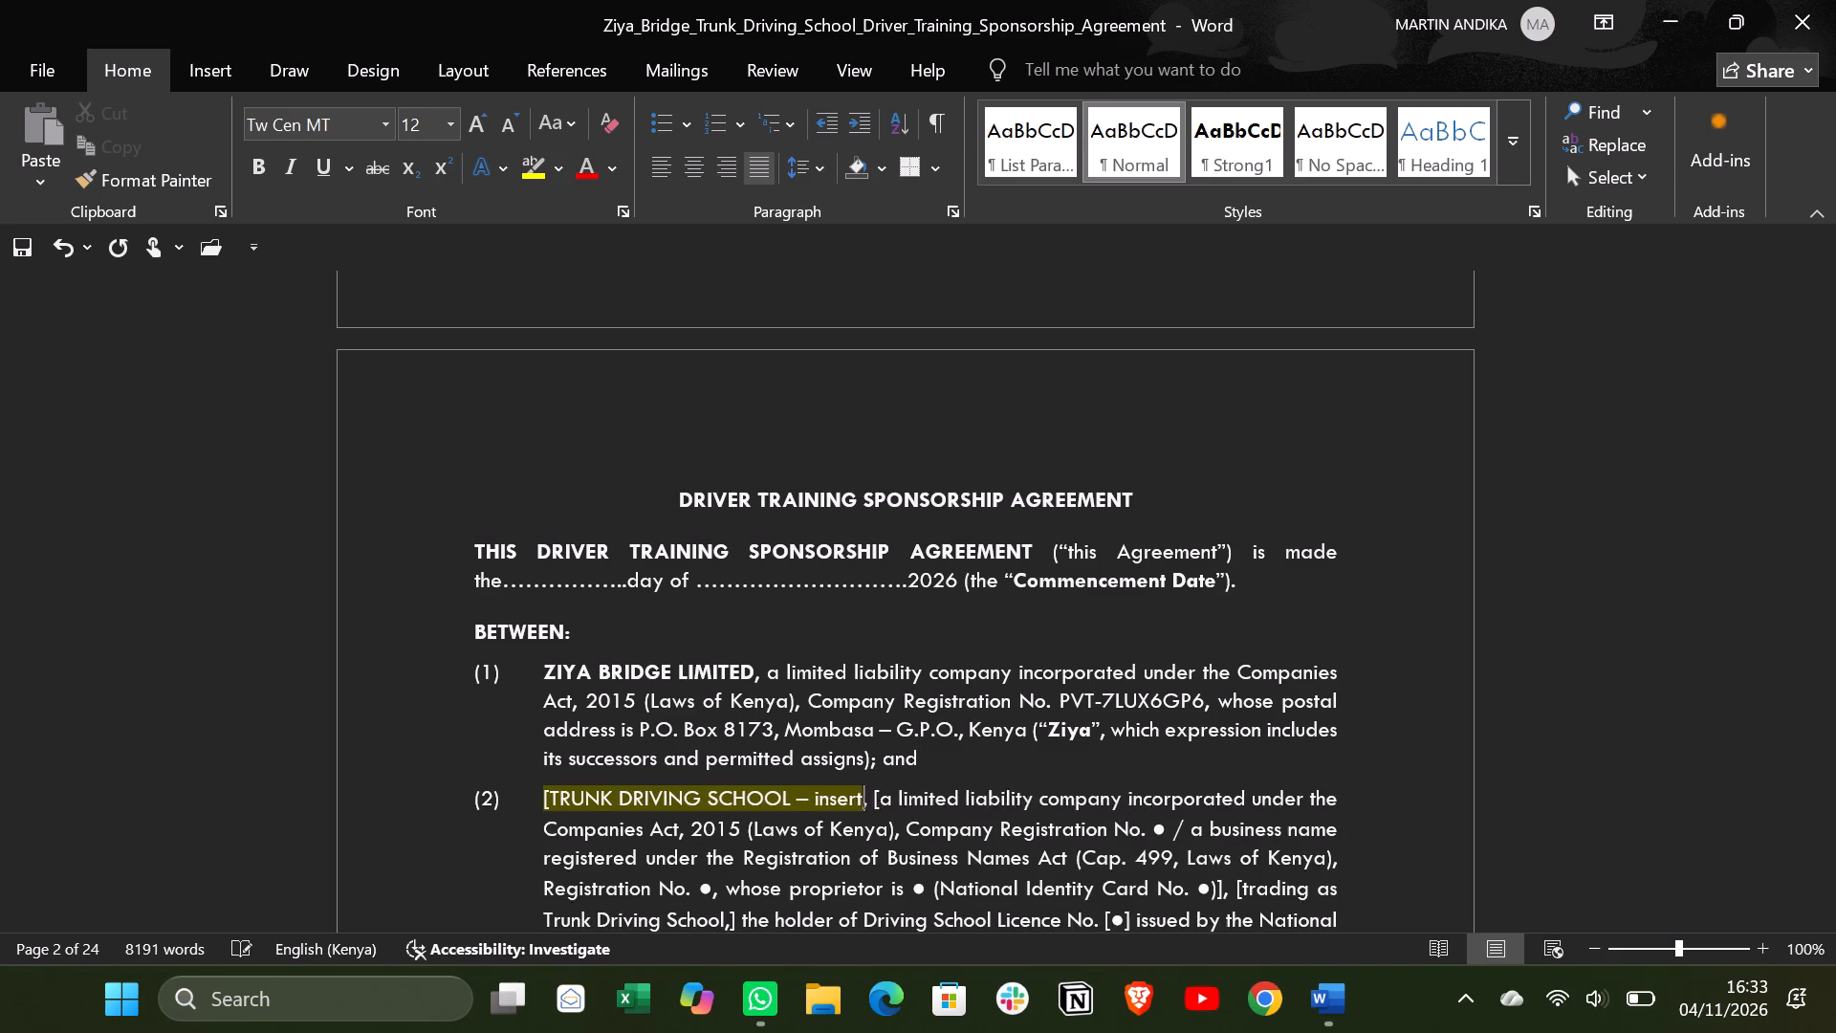
key("BackSpace")
key("BackSpace")
key("BackSpace")
key("BackSpace")
key("BackSpace")
key("BackSpace")
key("BackSpace")
key("BackSpace")
key("BackSpace")
key("BackSpace")
key("BackSpace")
key("BackSpace")
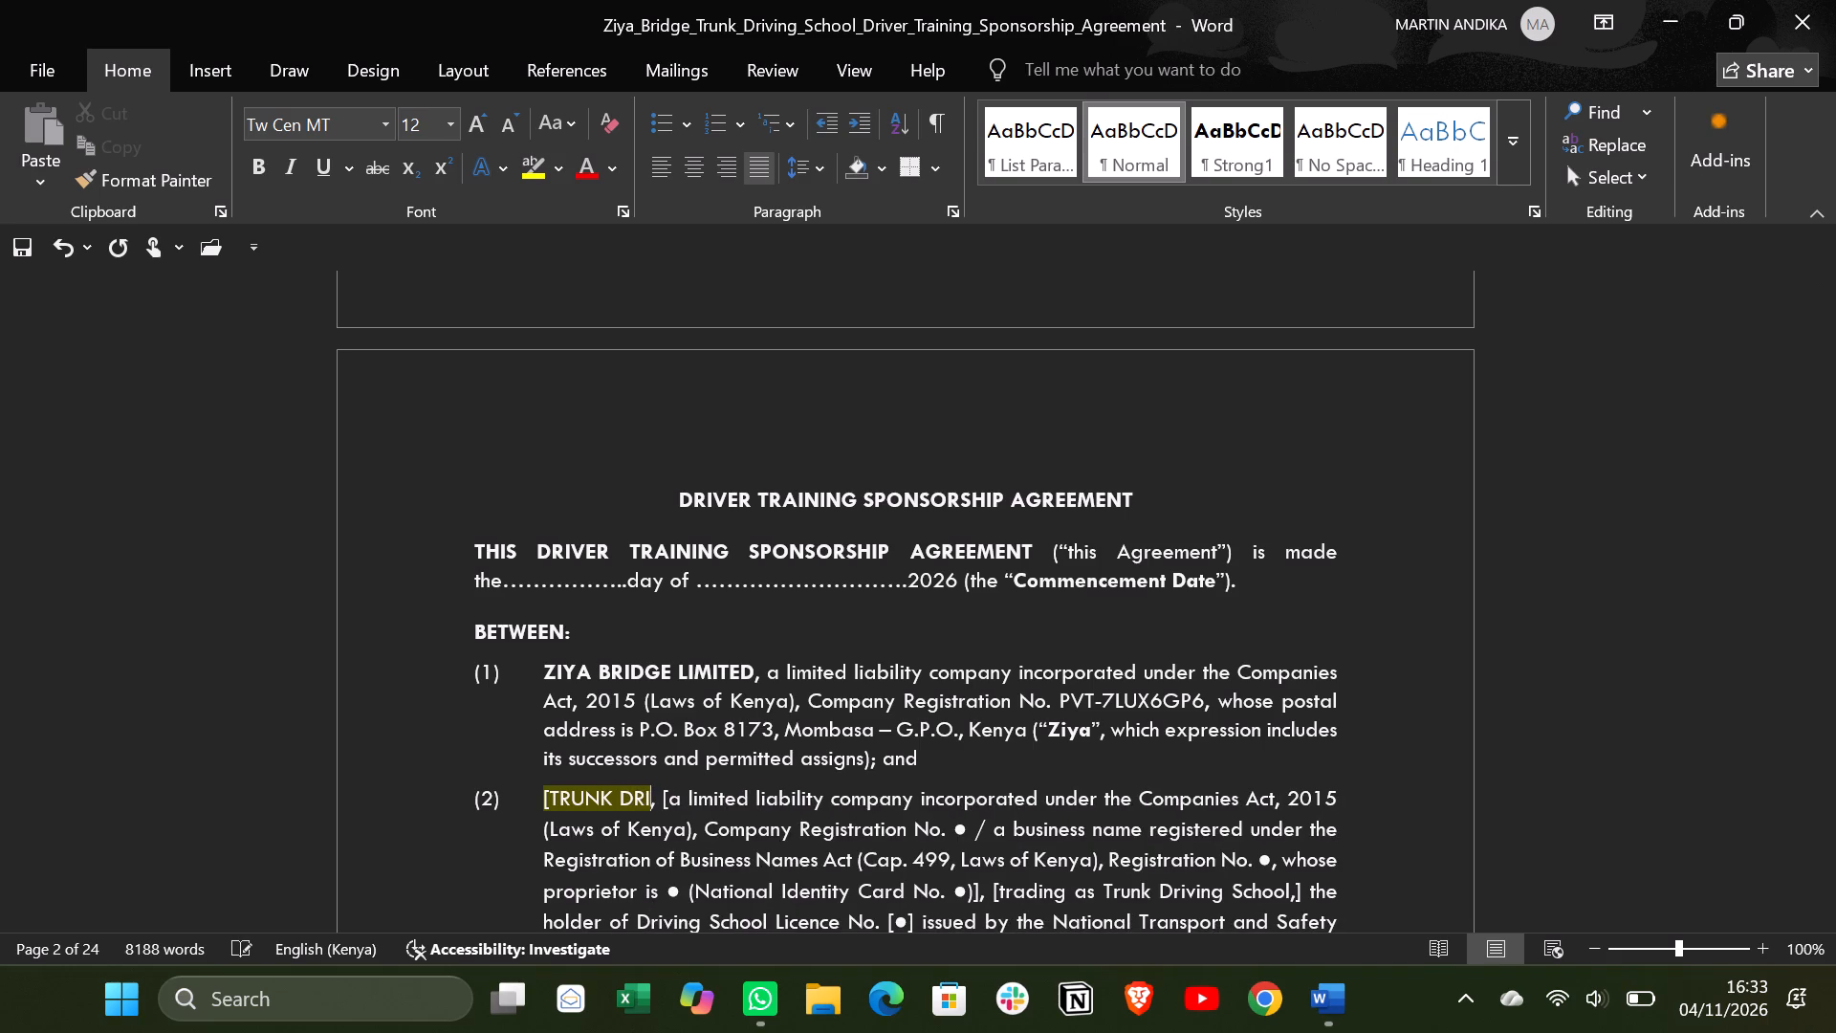
key("BackSpace")
key("BackSpace")
key("BackSpace")
key("BackSpace")
key("BackSpace")
key("BackSpace")
key("BackSpace")
key("BackSpace")
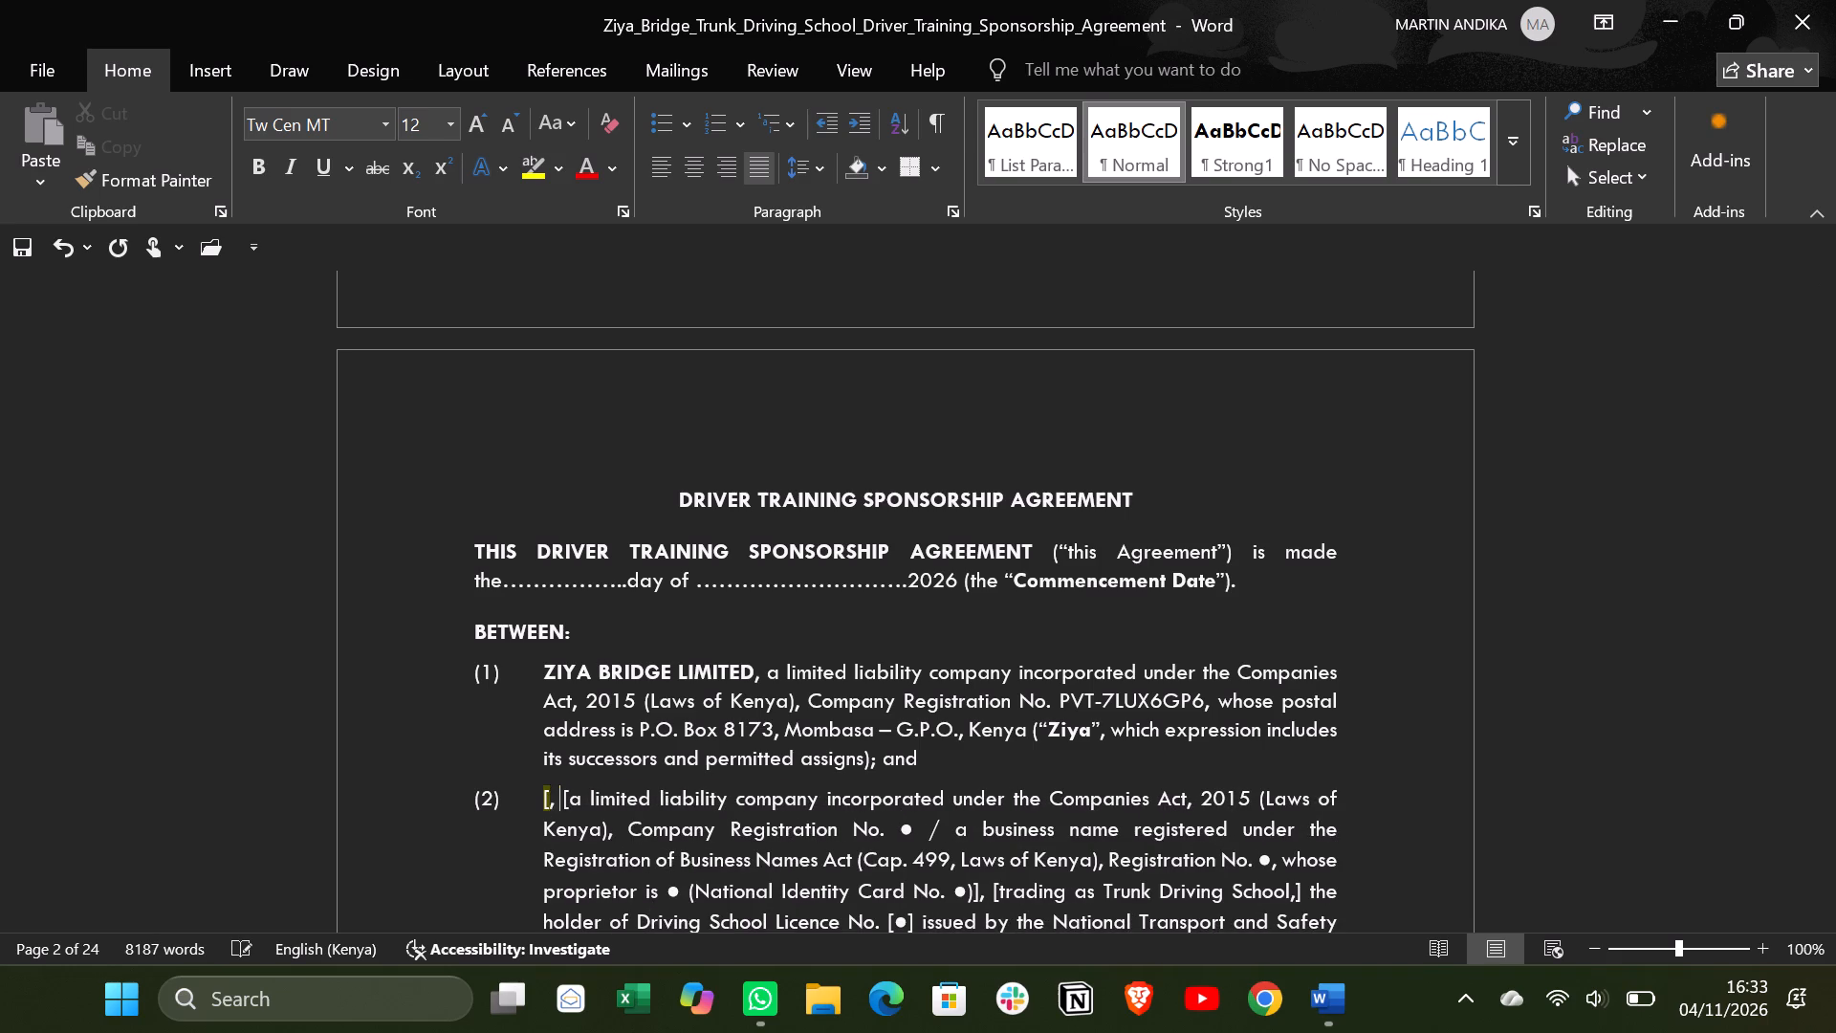
key("BackSpace")
key("BackSpace")
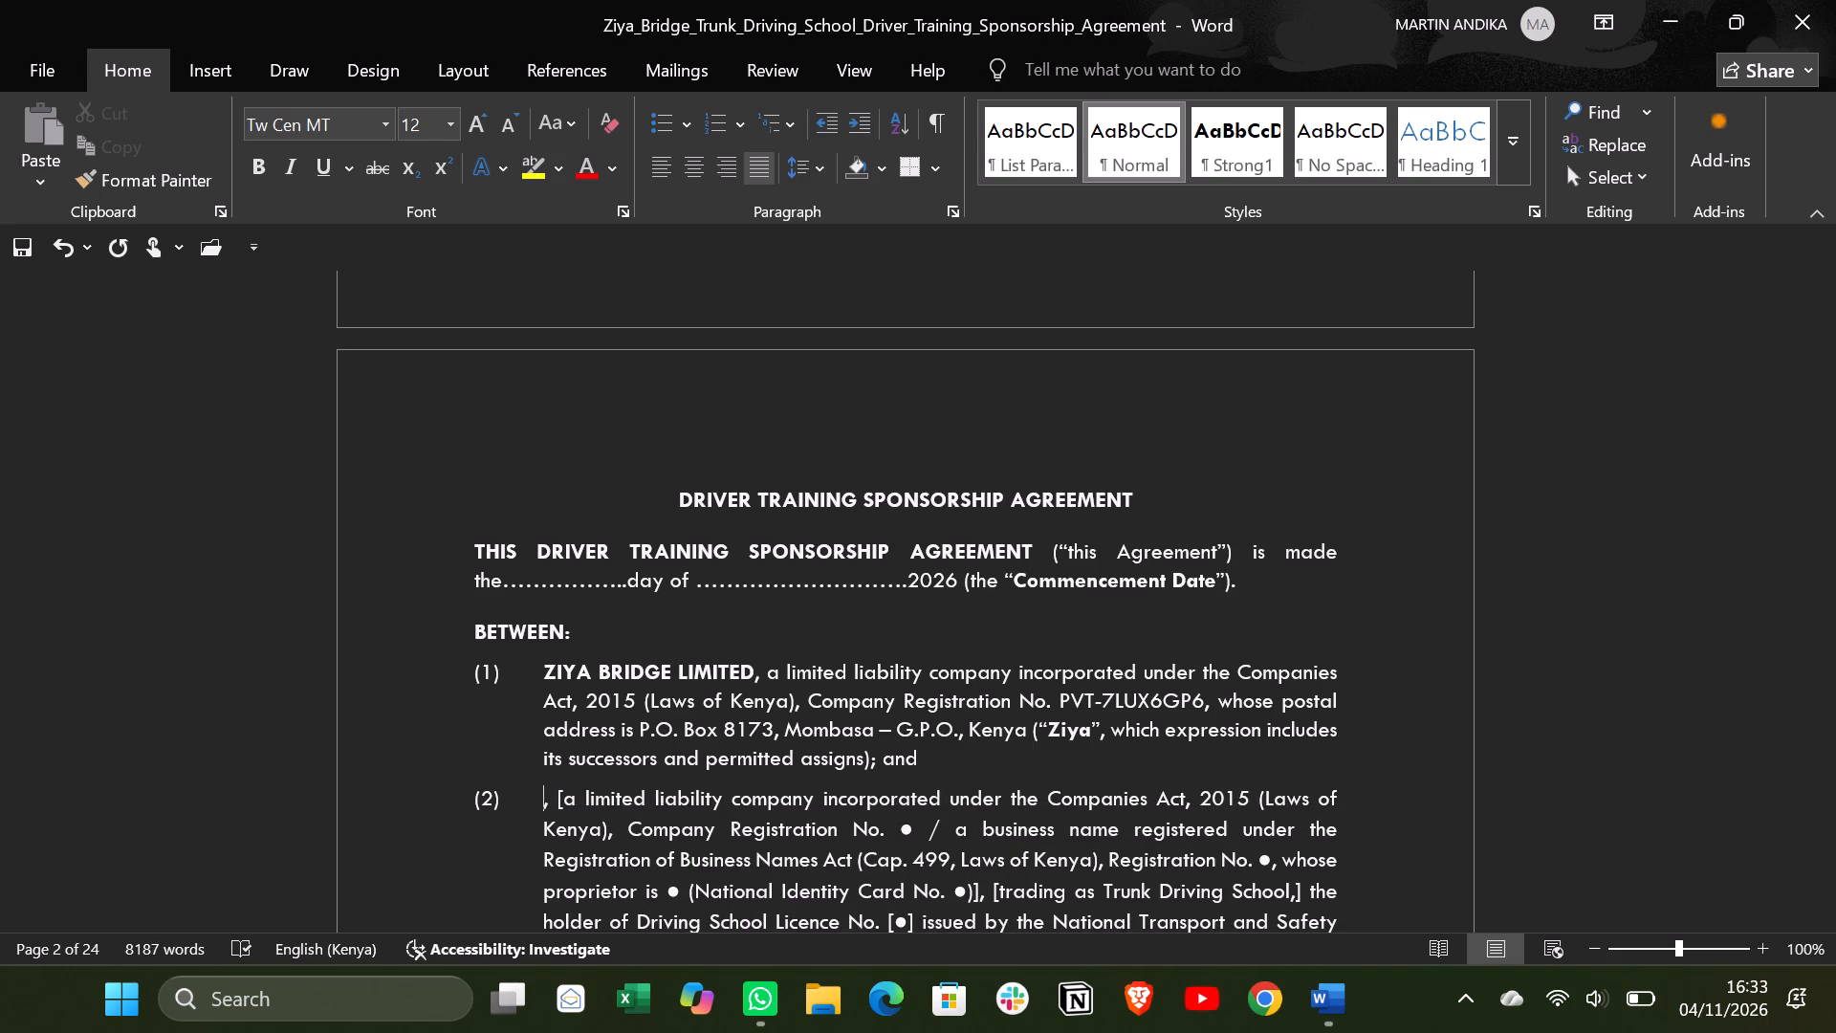
key("t")
key("BackSpace")
type("TRUNK")
key("space")
type("ROAD")
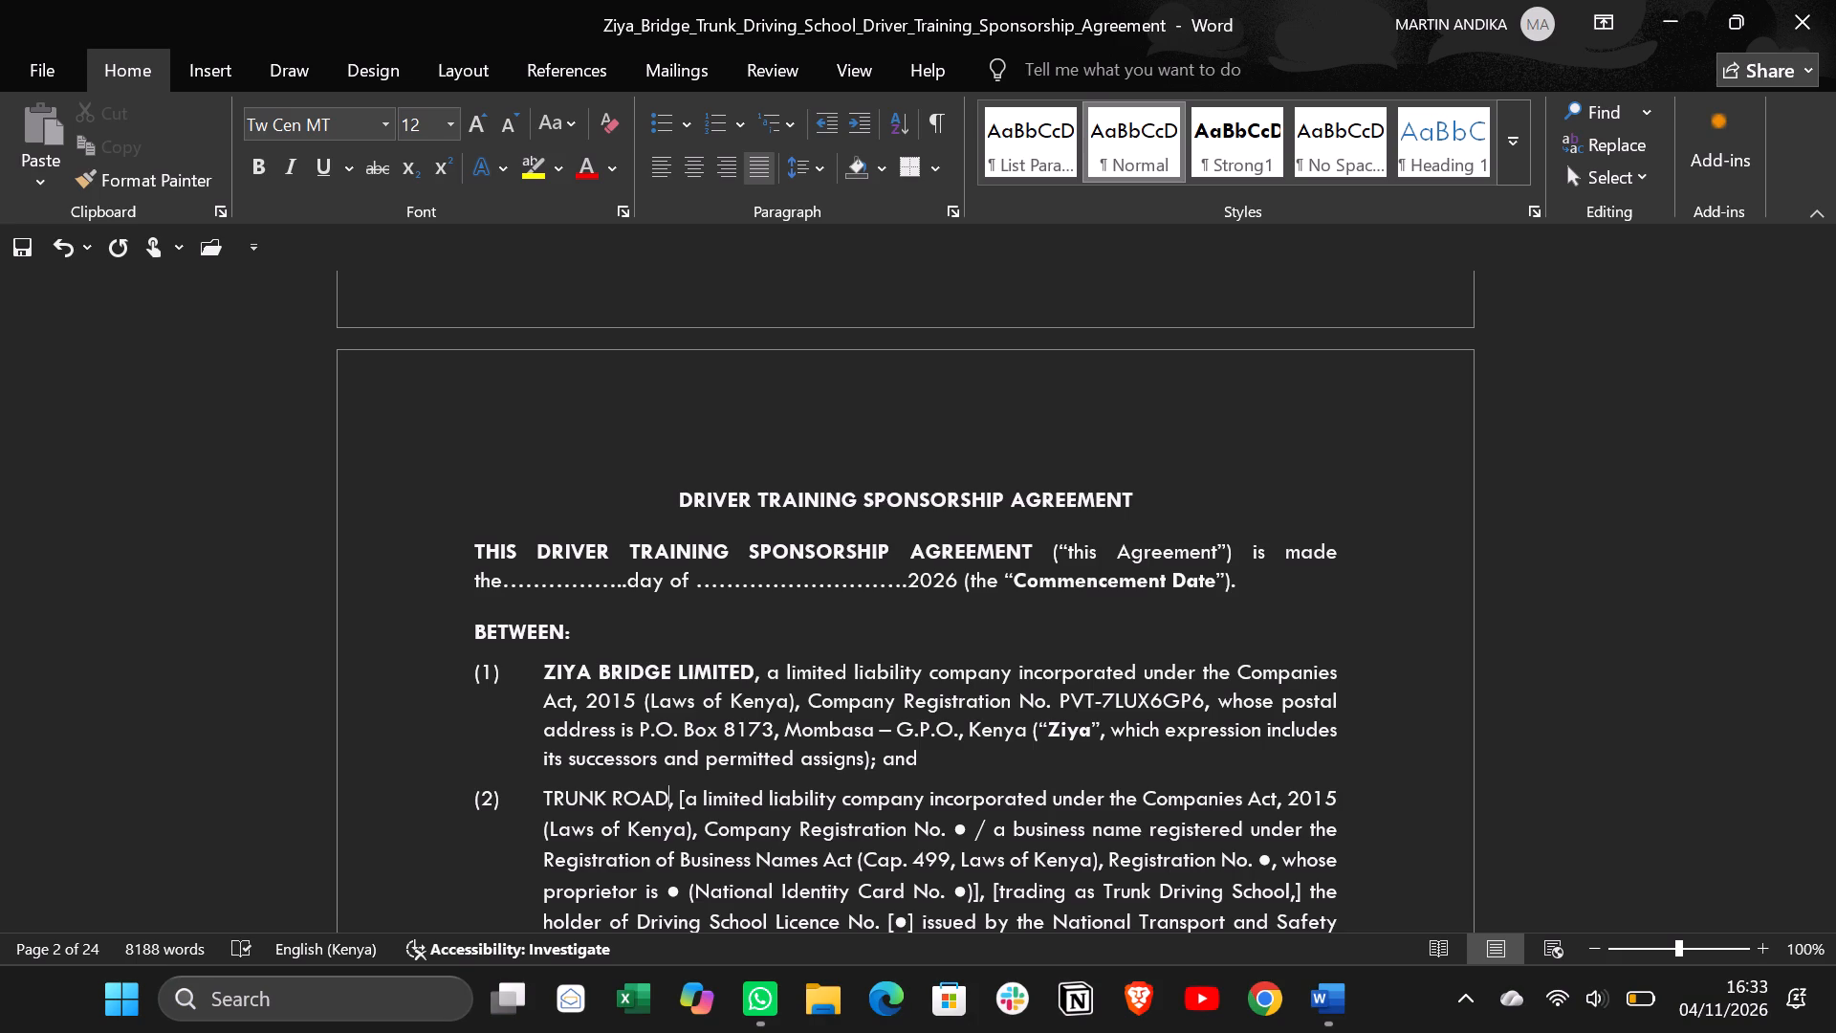
key("space")
type("DRIVING")
key("space")
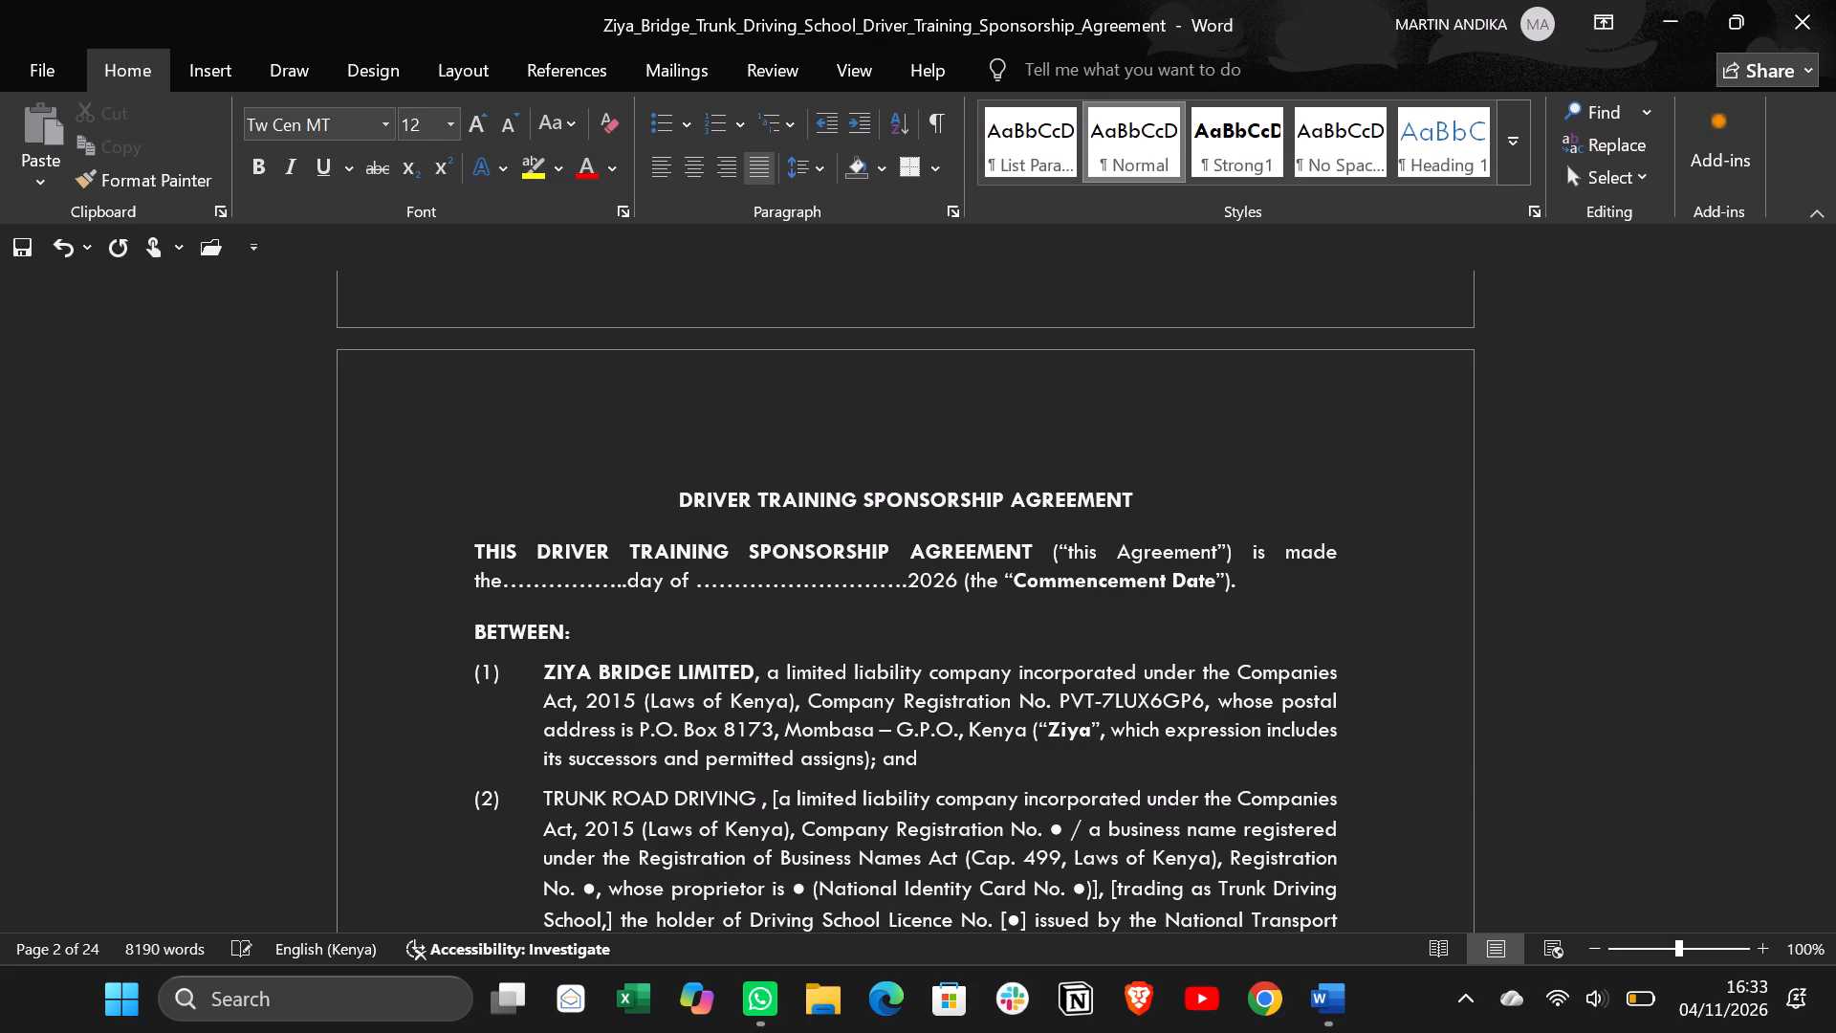
key("i")
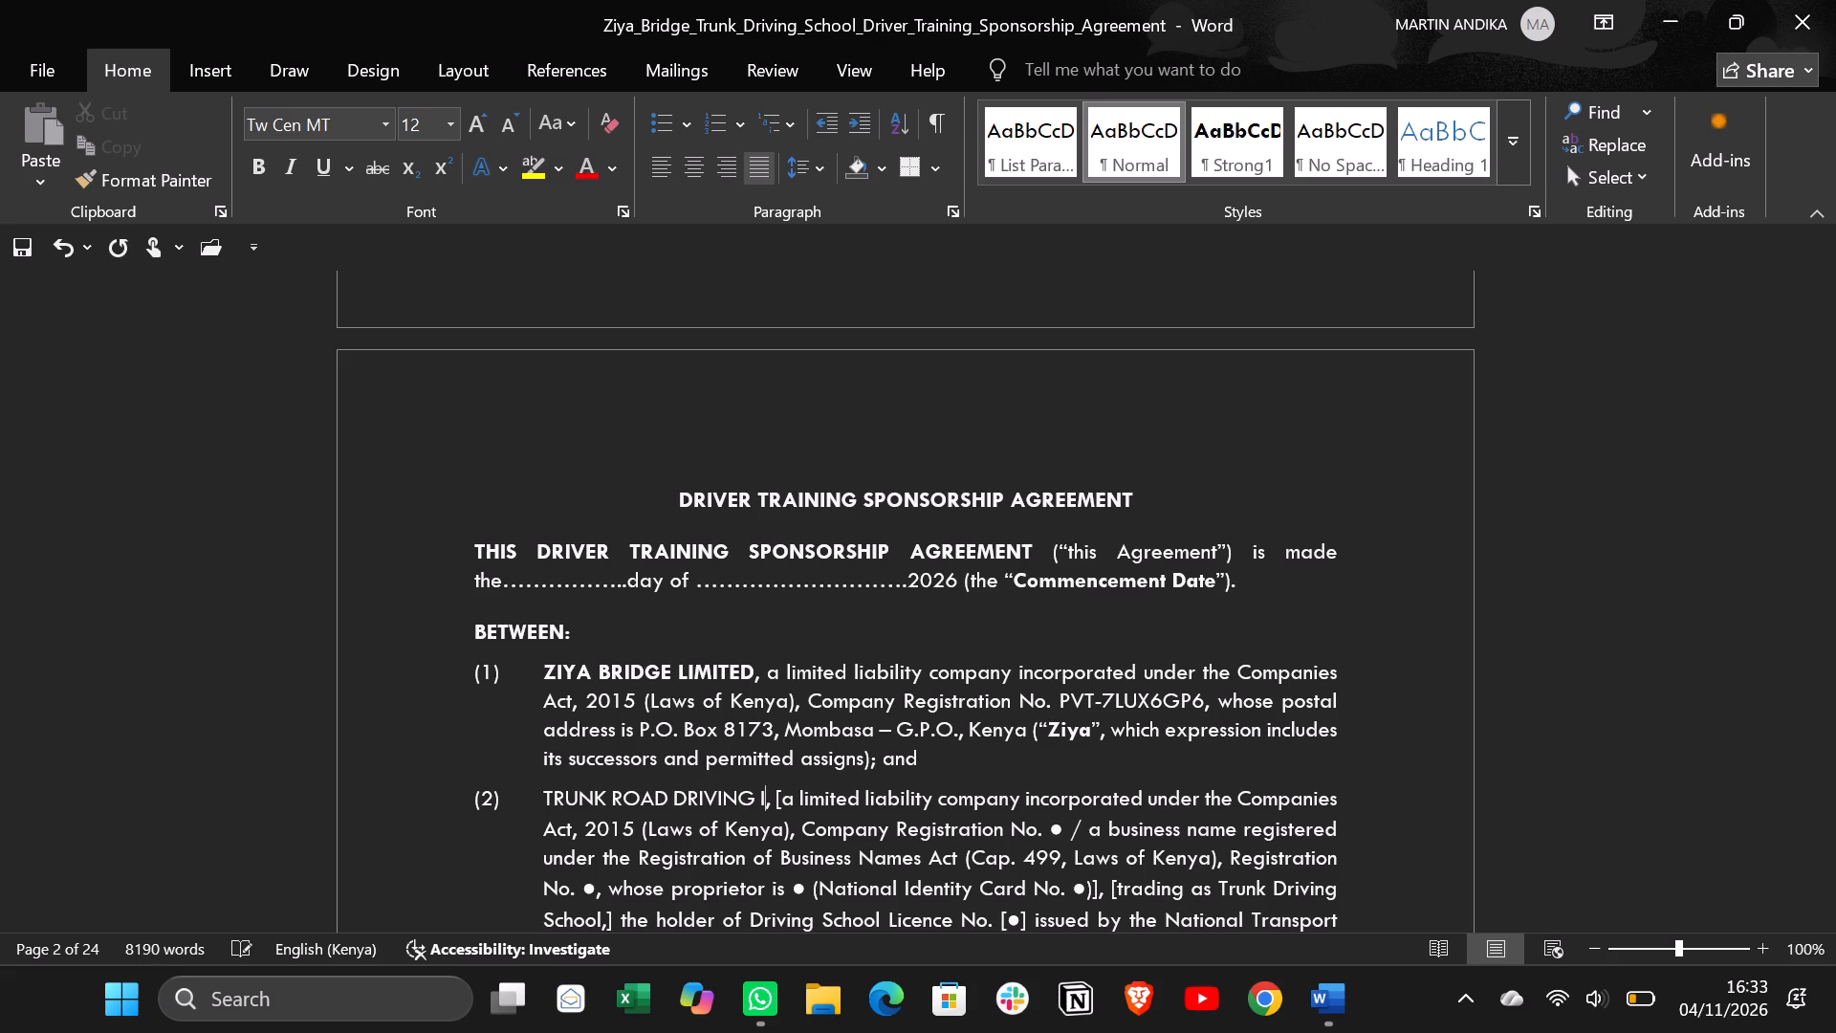
type("NSTITUTE")
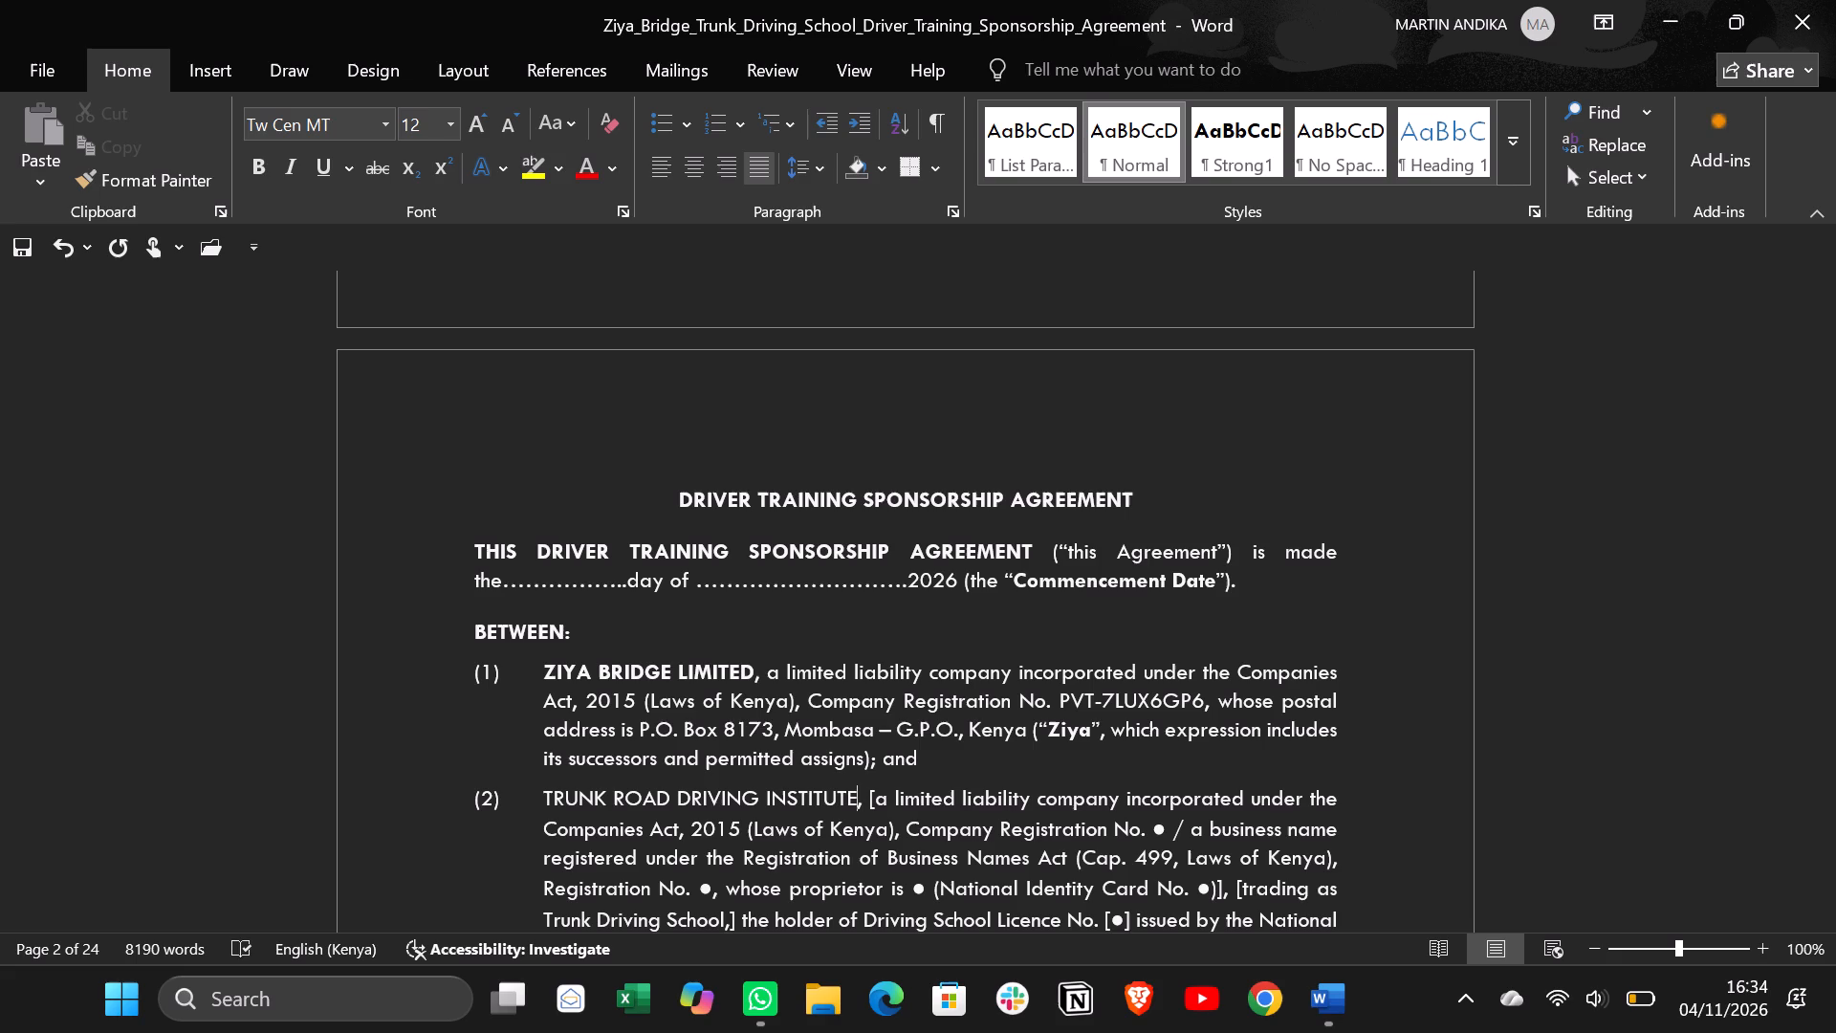
Read through the description of party (2), the driving school, and the statement defining the Parties on page 2.
key("Down")
key("Down")
key("Down")
key("Down")
key("Down")
key("Down")
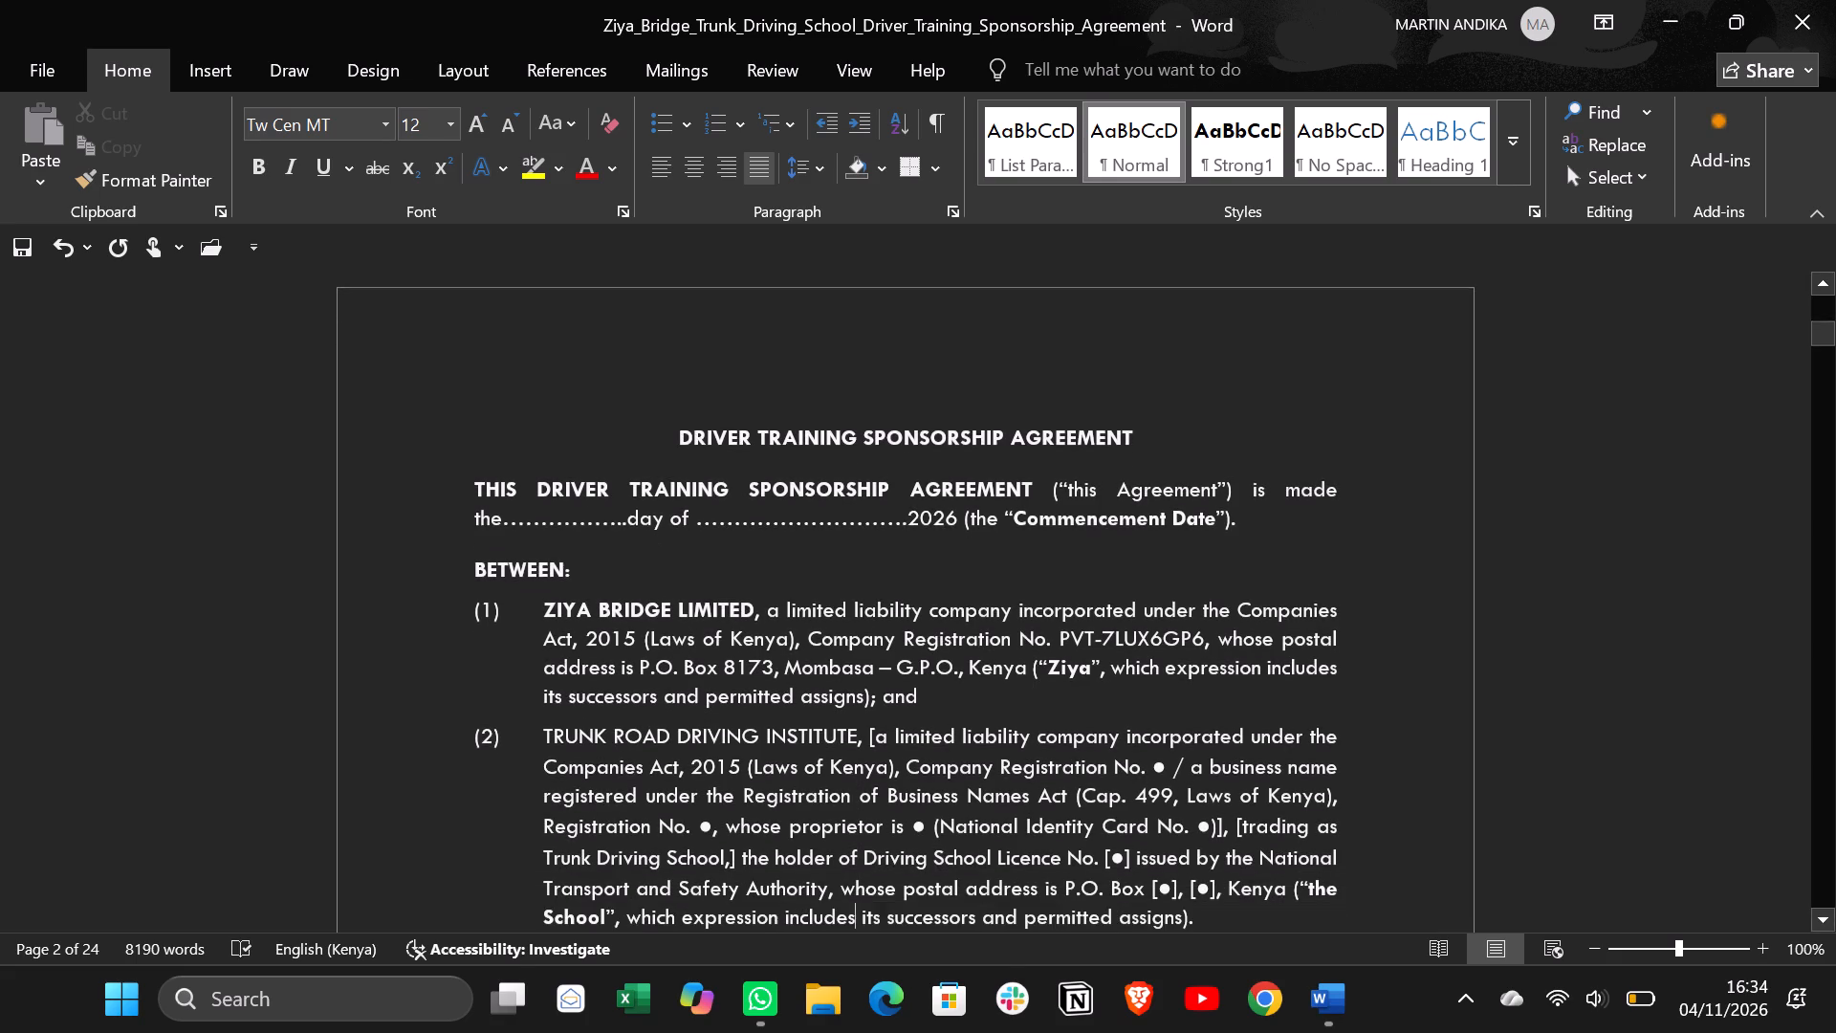
key("Down")
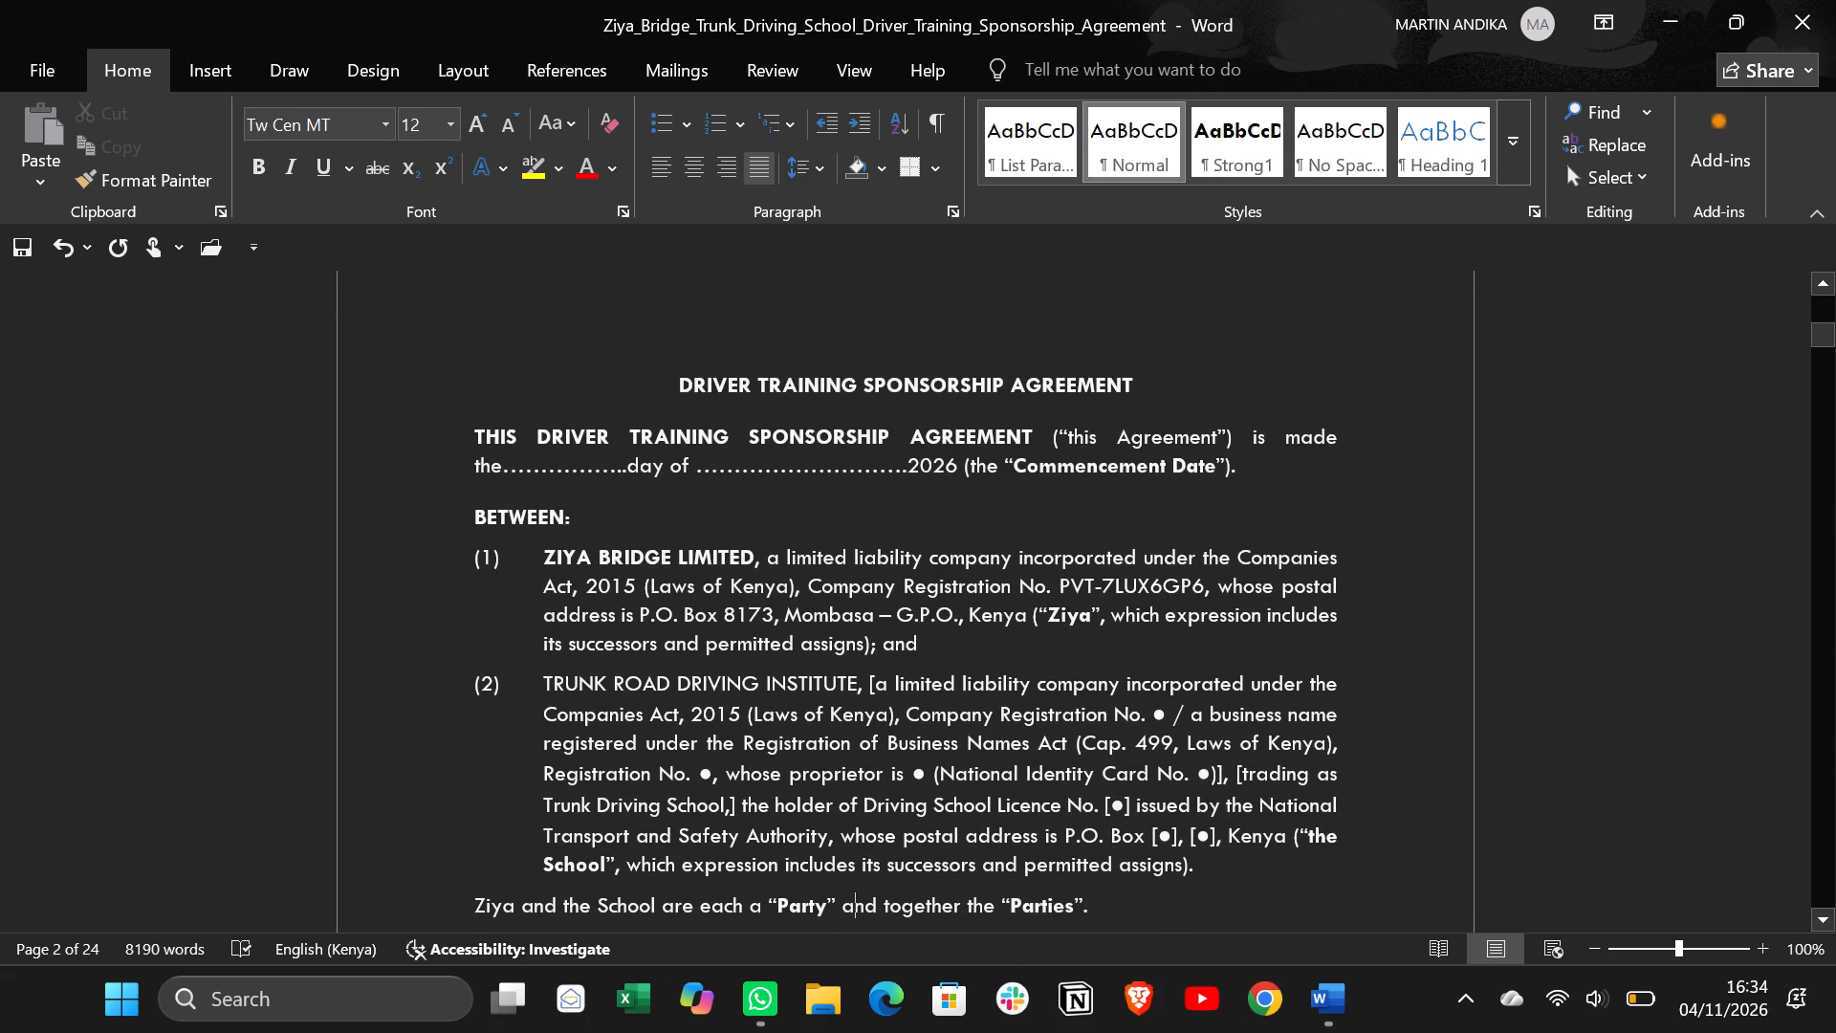
Review recitals A to C on page 2, covering Ziya's business, the School's licensing and the purpose of the engagement.
key("Down")
key("Down")
key("Down")
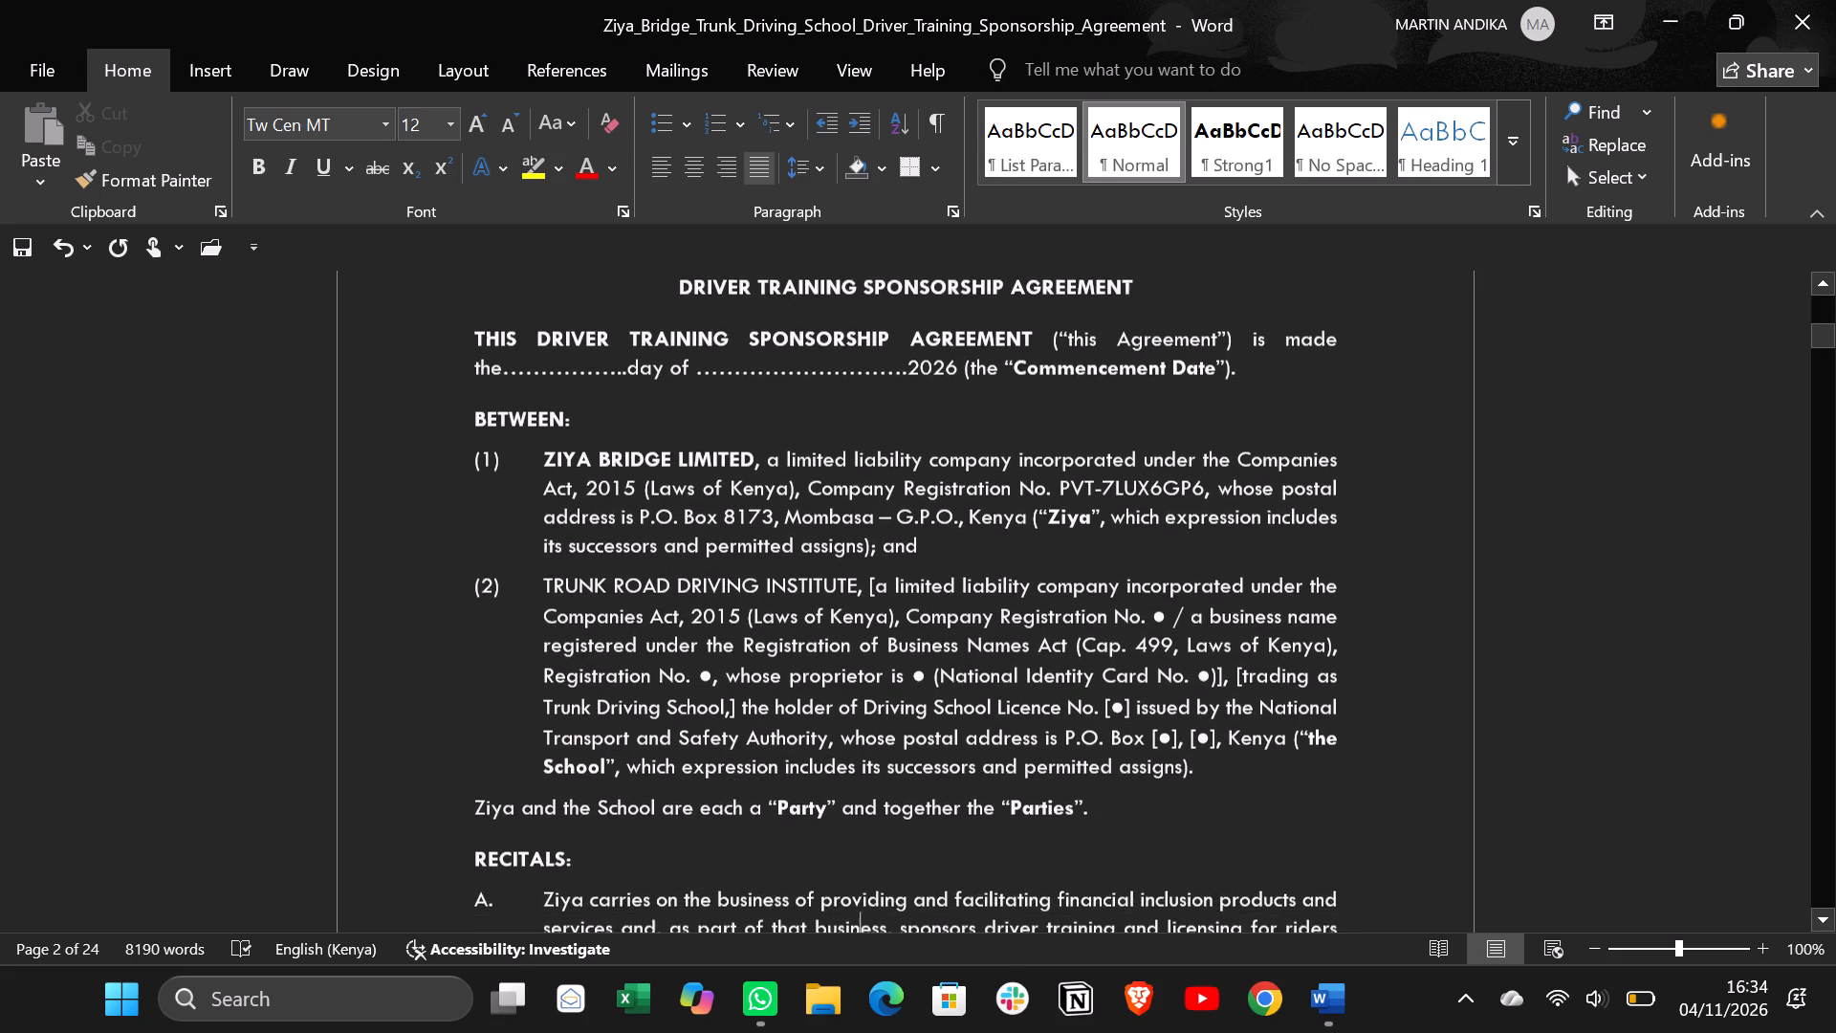
key("Down")
key("Down")
key("Down")
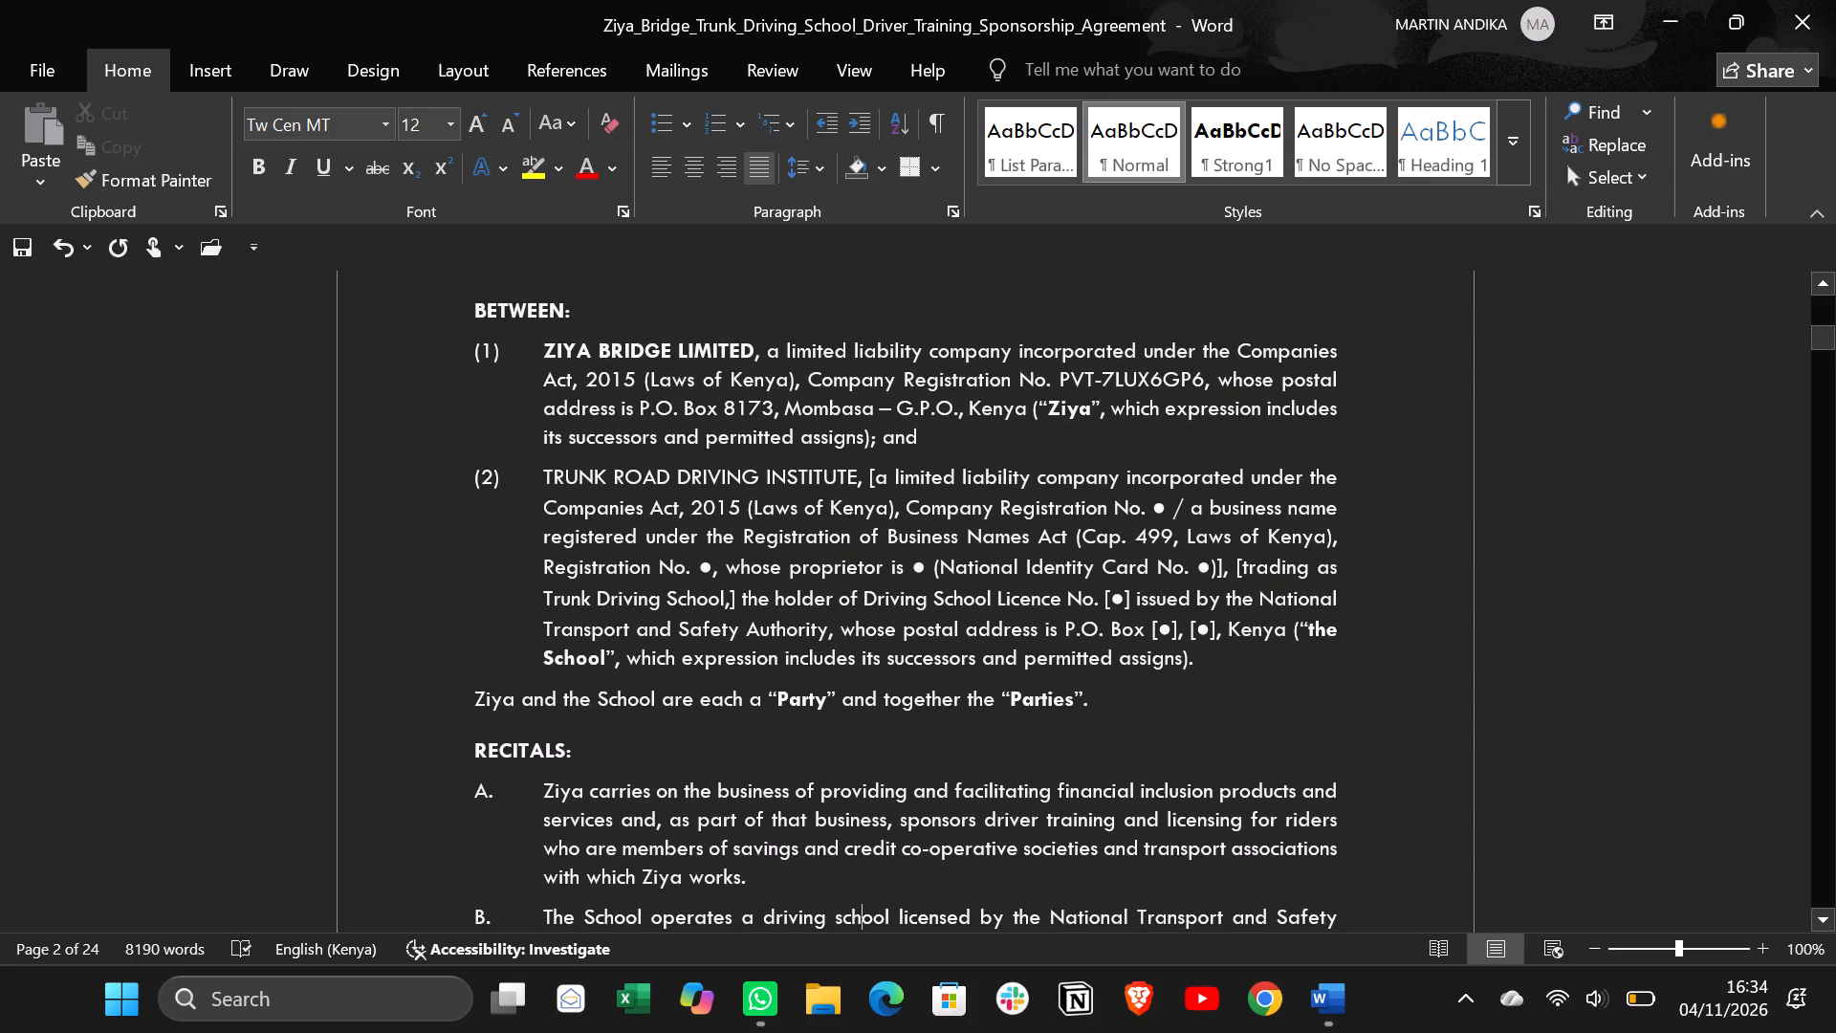
key("Down")
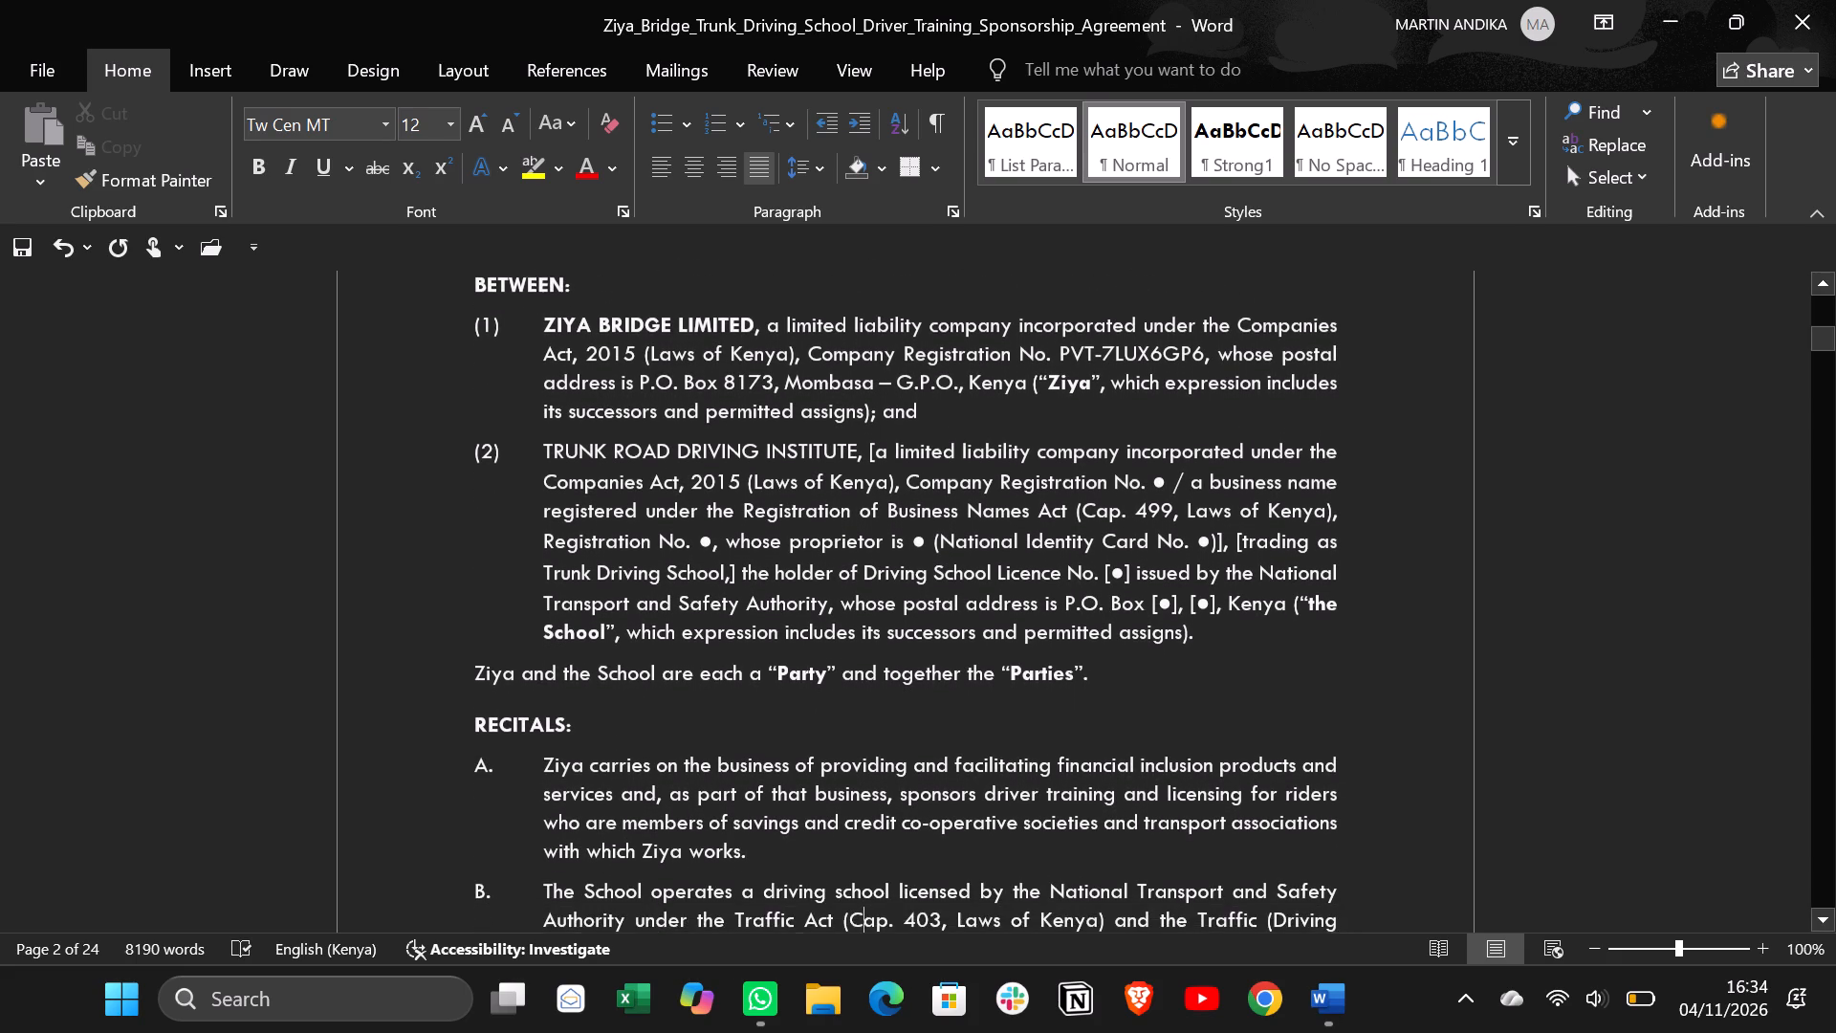
key("Down")
key("Down")
key("Down")
key("Down")
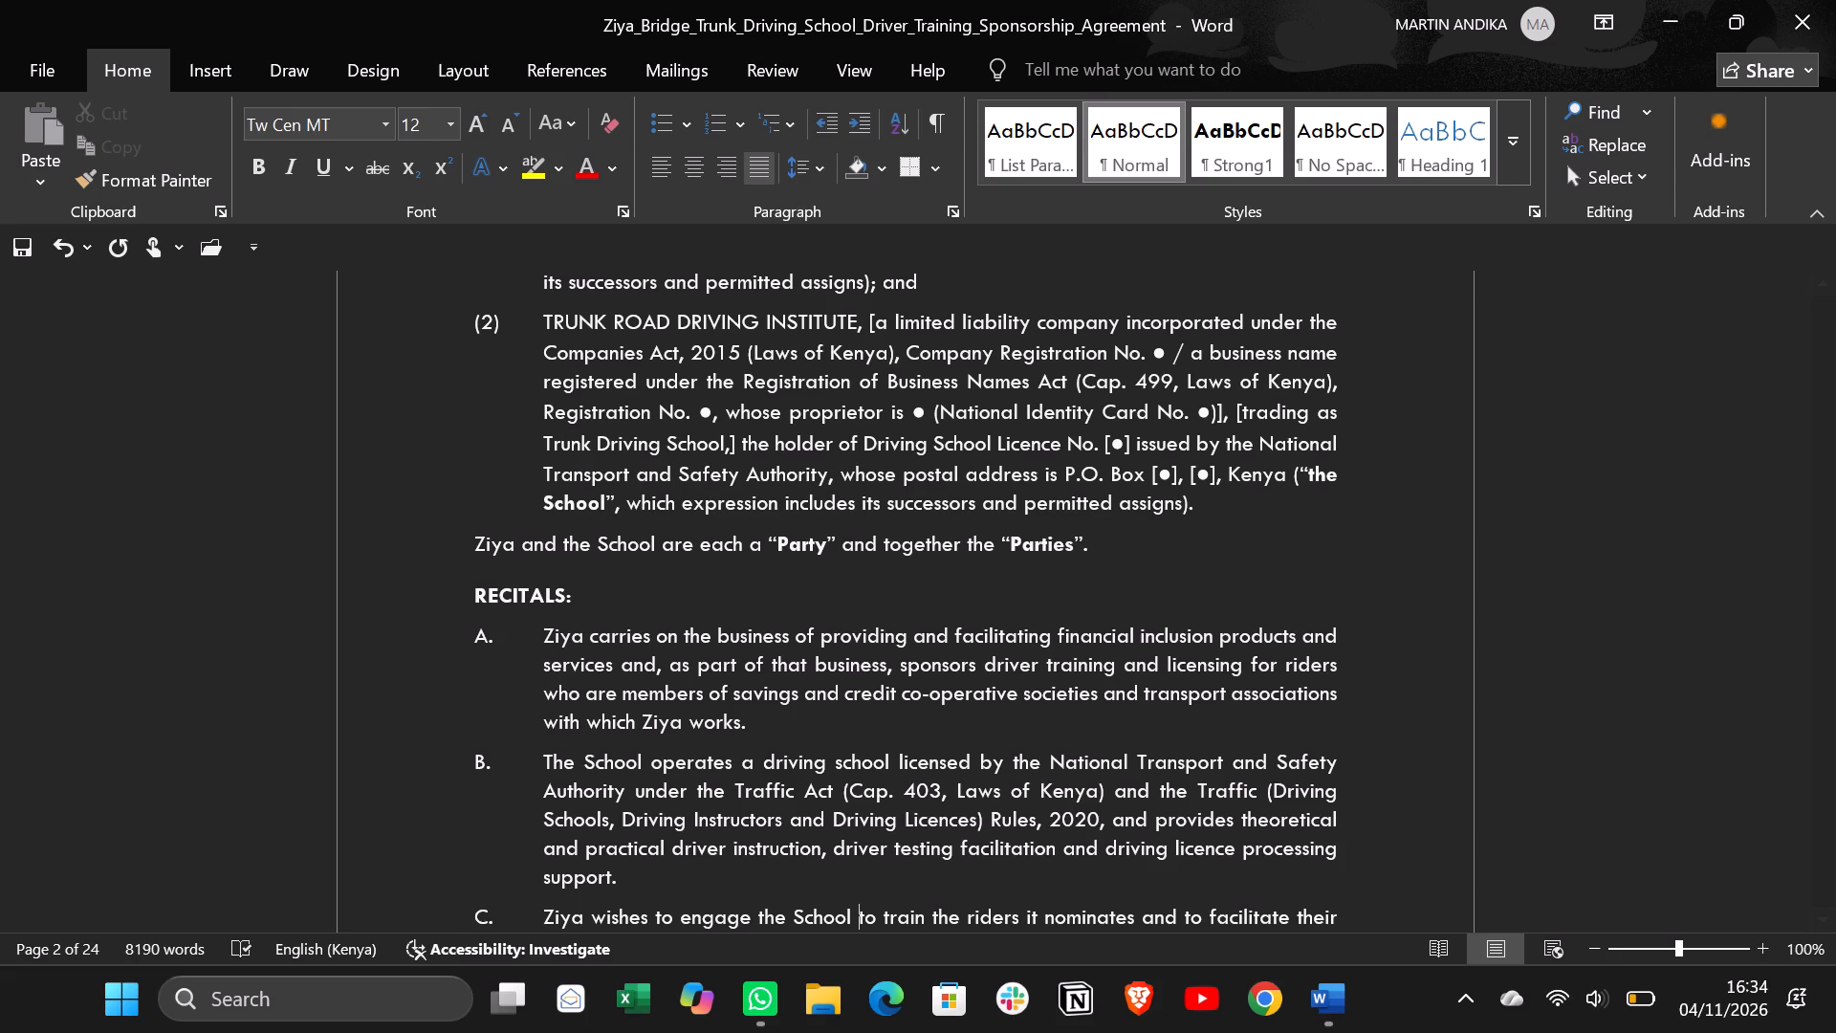
key("Down")
key("Down")
Review the opening of clause 1, Definitions and Interpretation, including the "Applicable Law" definition in clause 1.1.
key("Down")
key("Down")
key("Down")
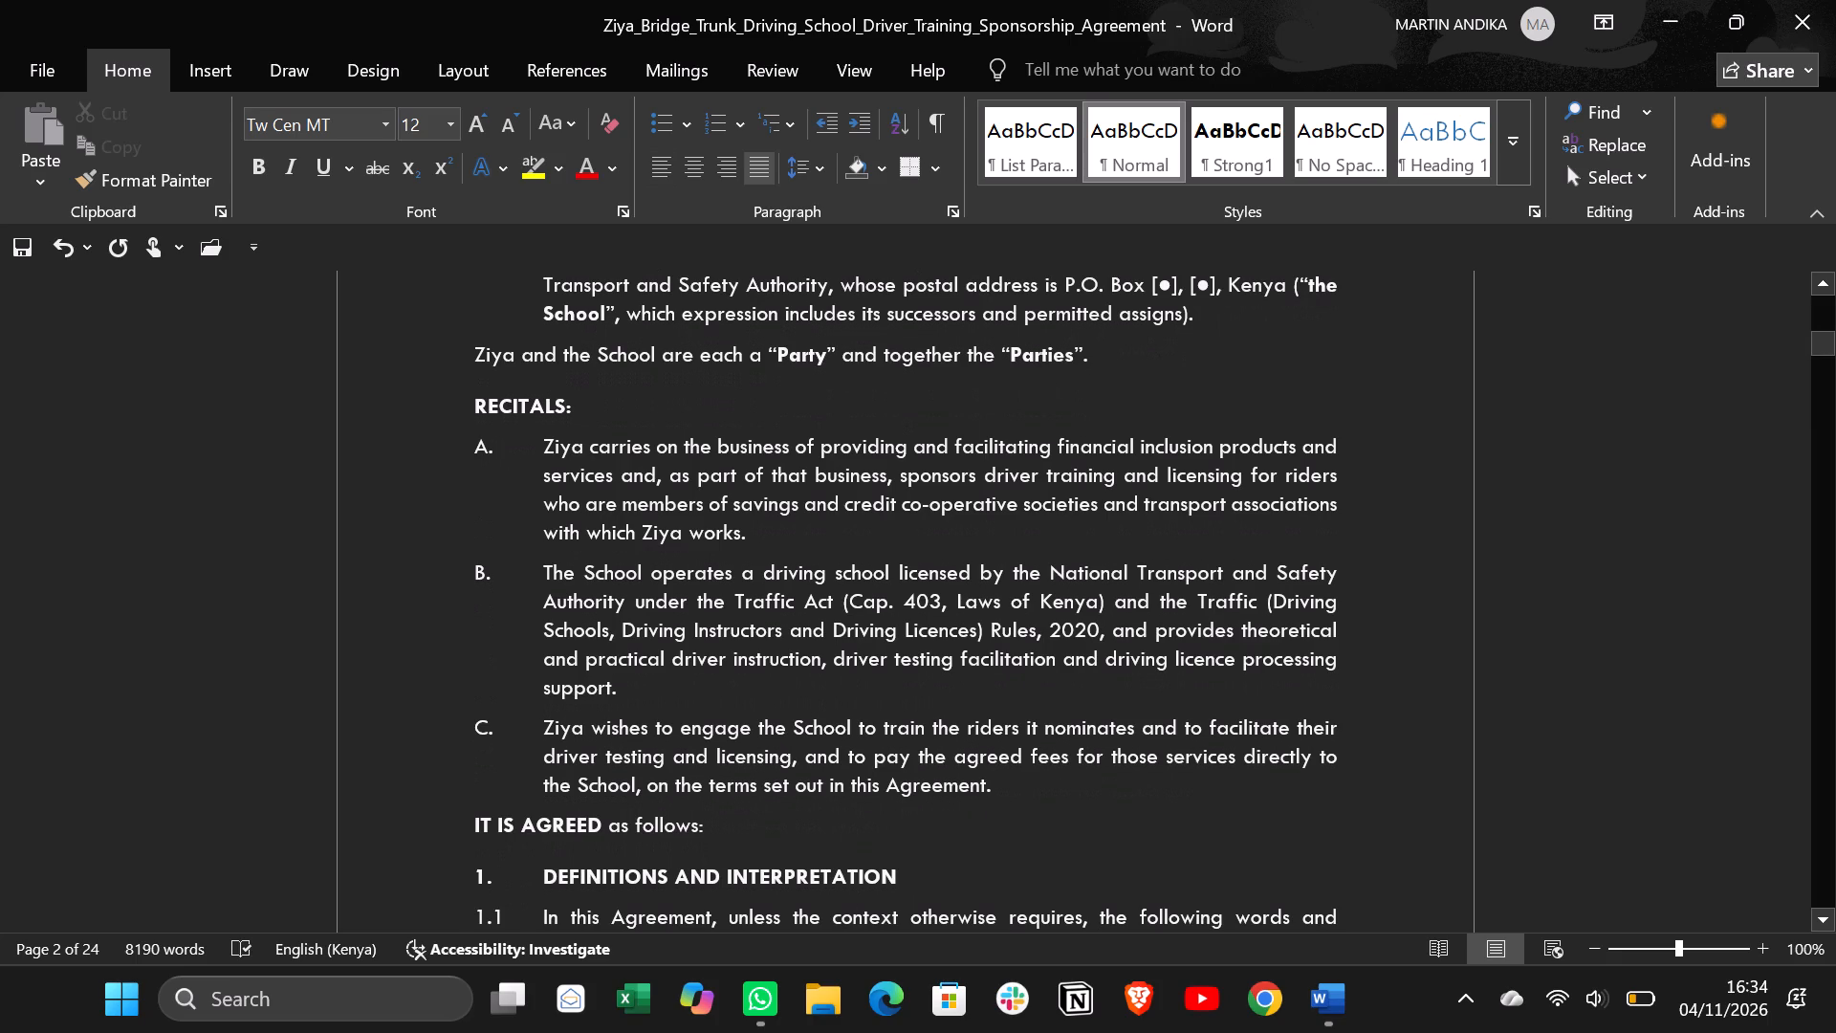
key("Down")
key("Down")
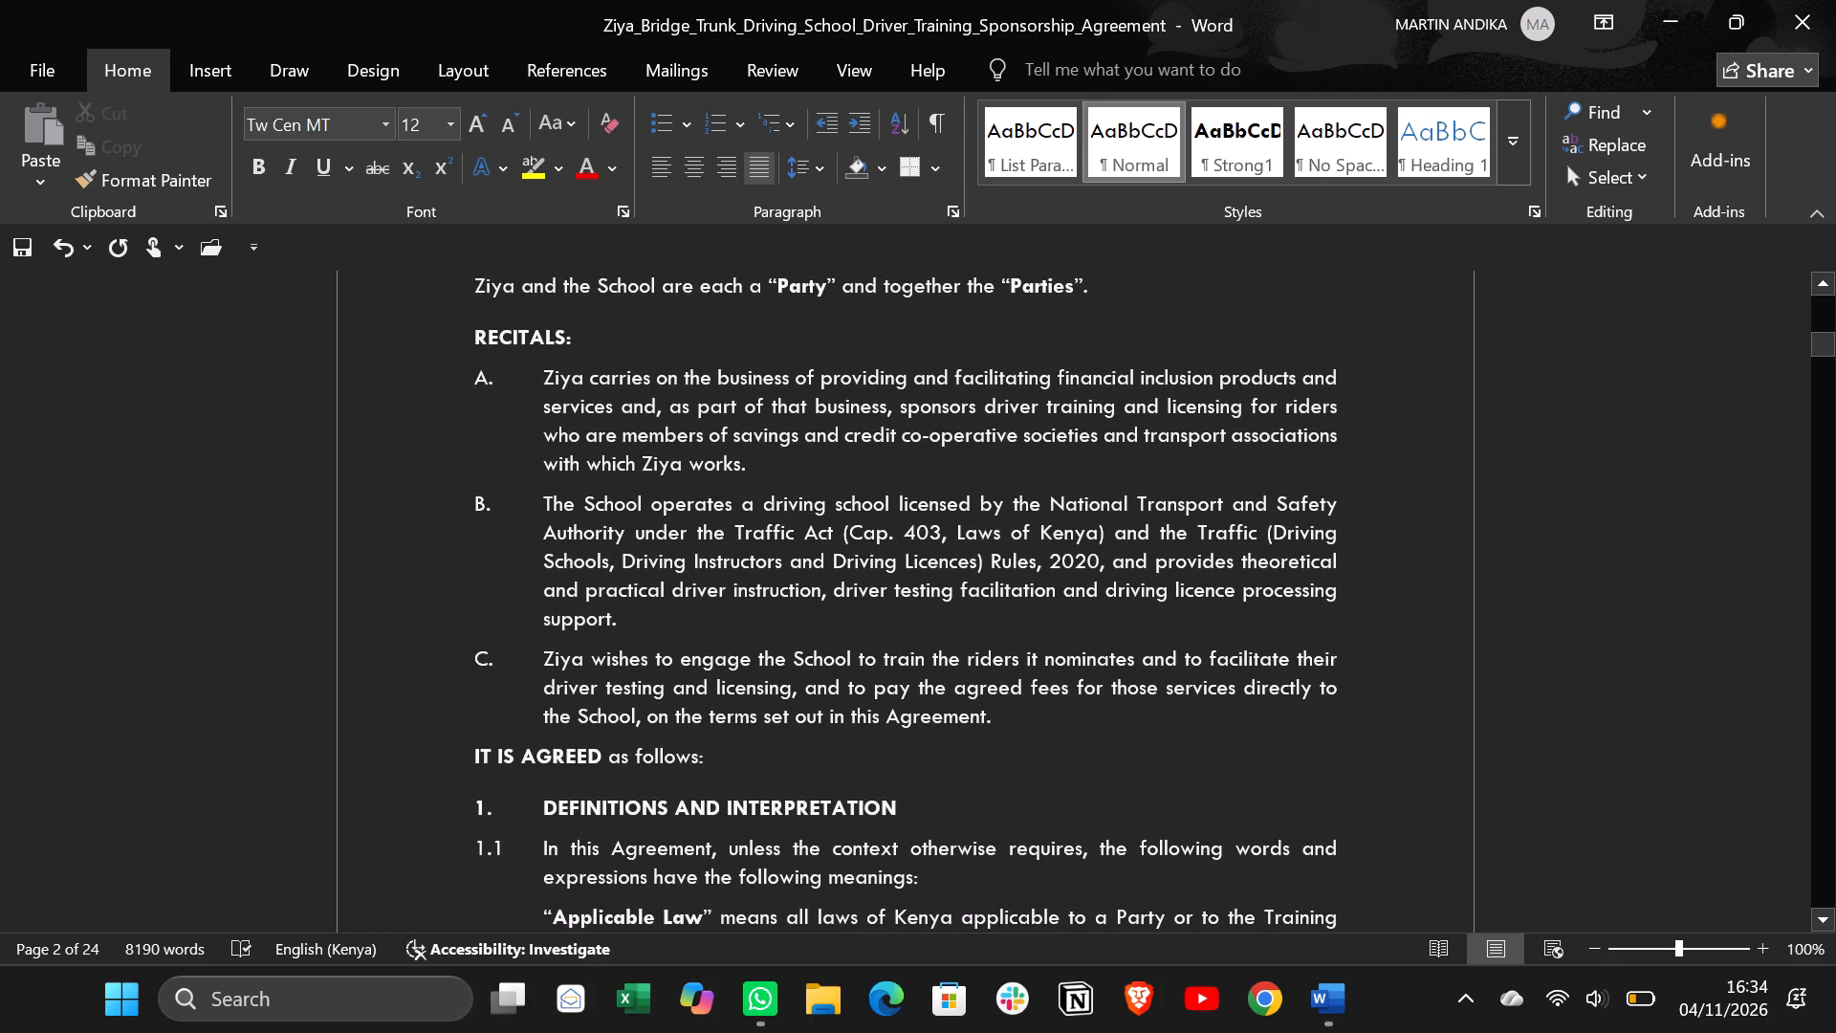
key("Down")
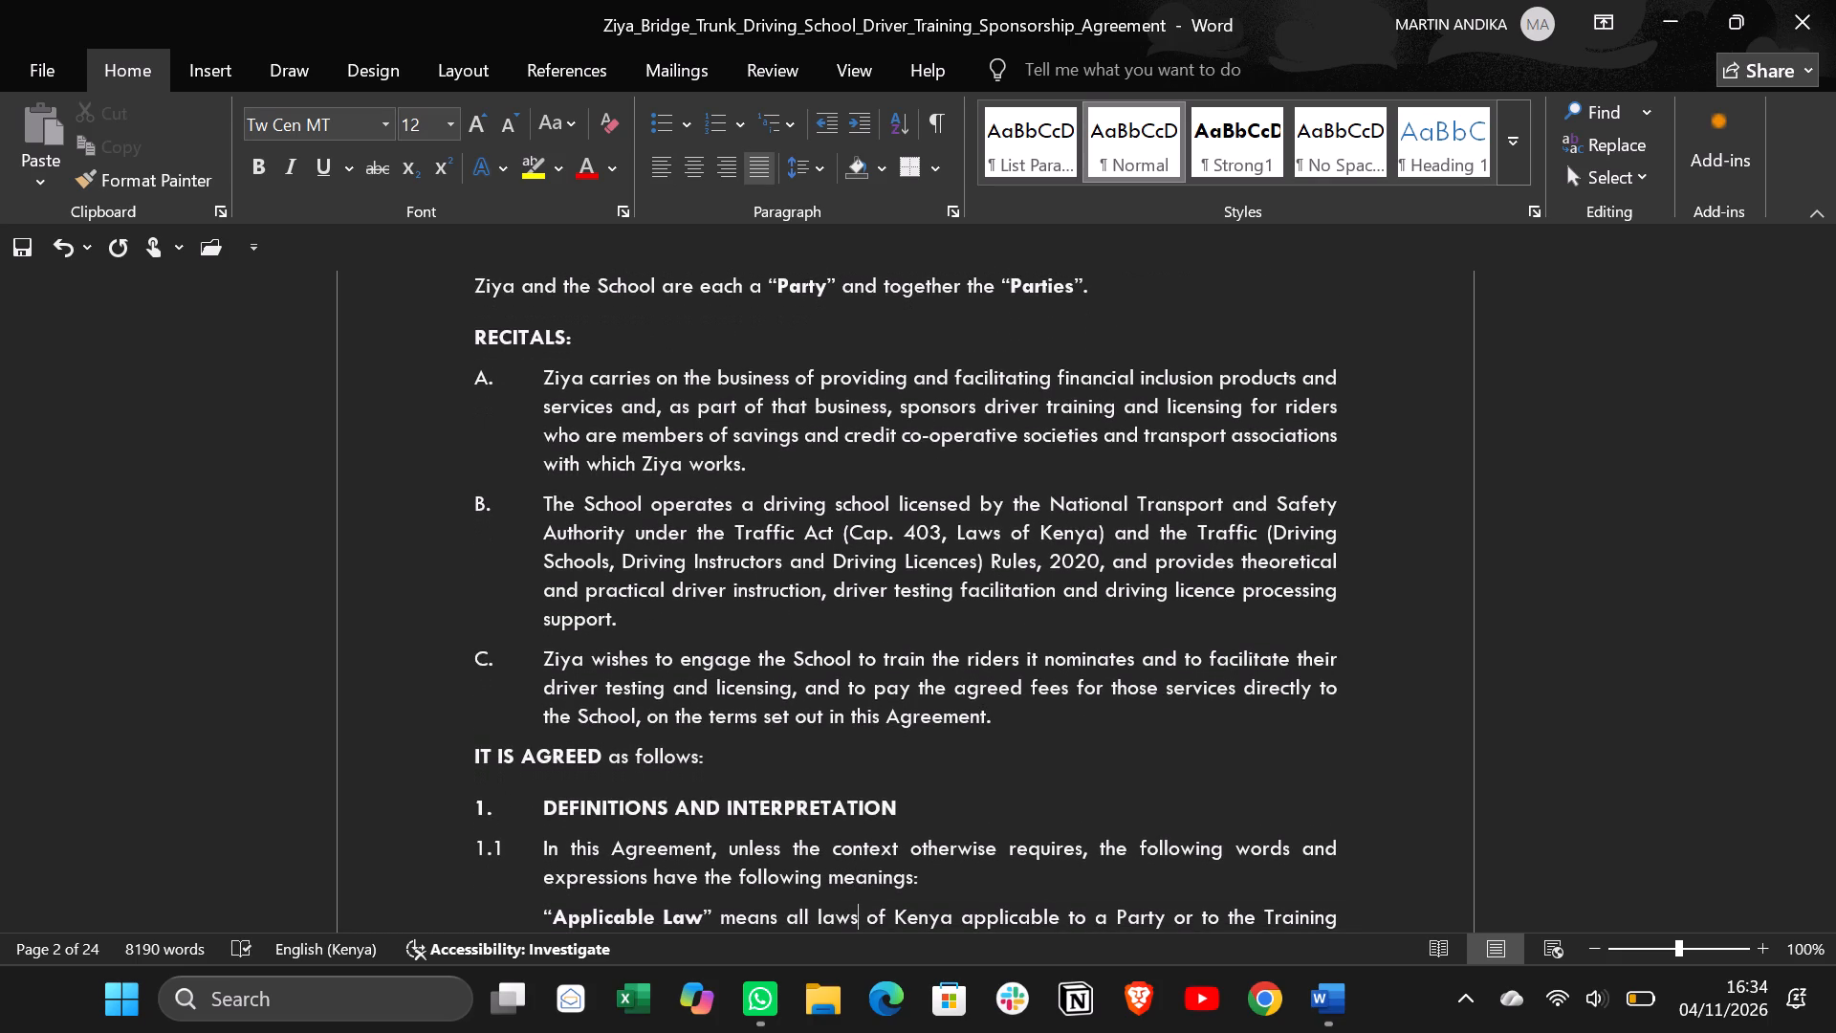
key("Down")
key("Down")
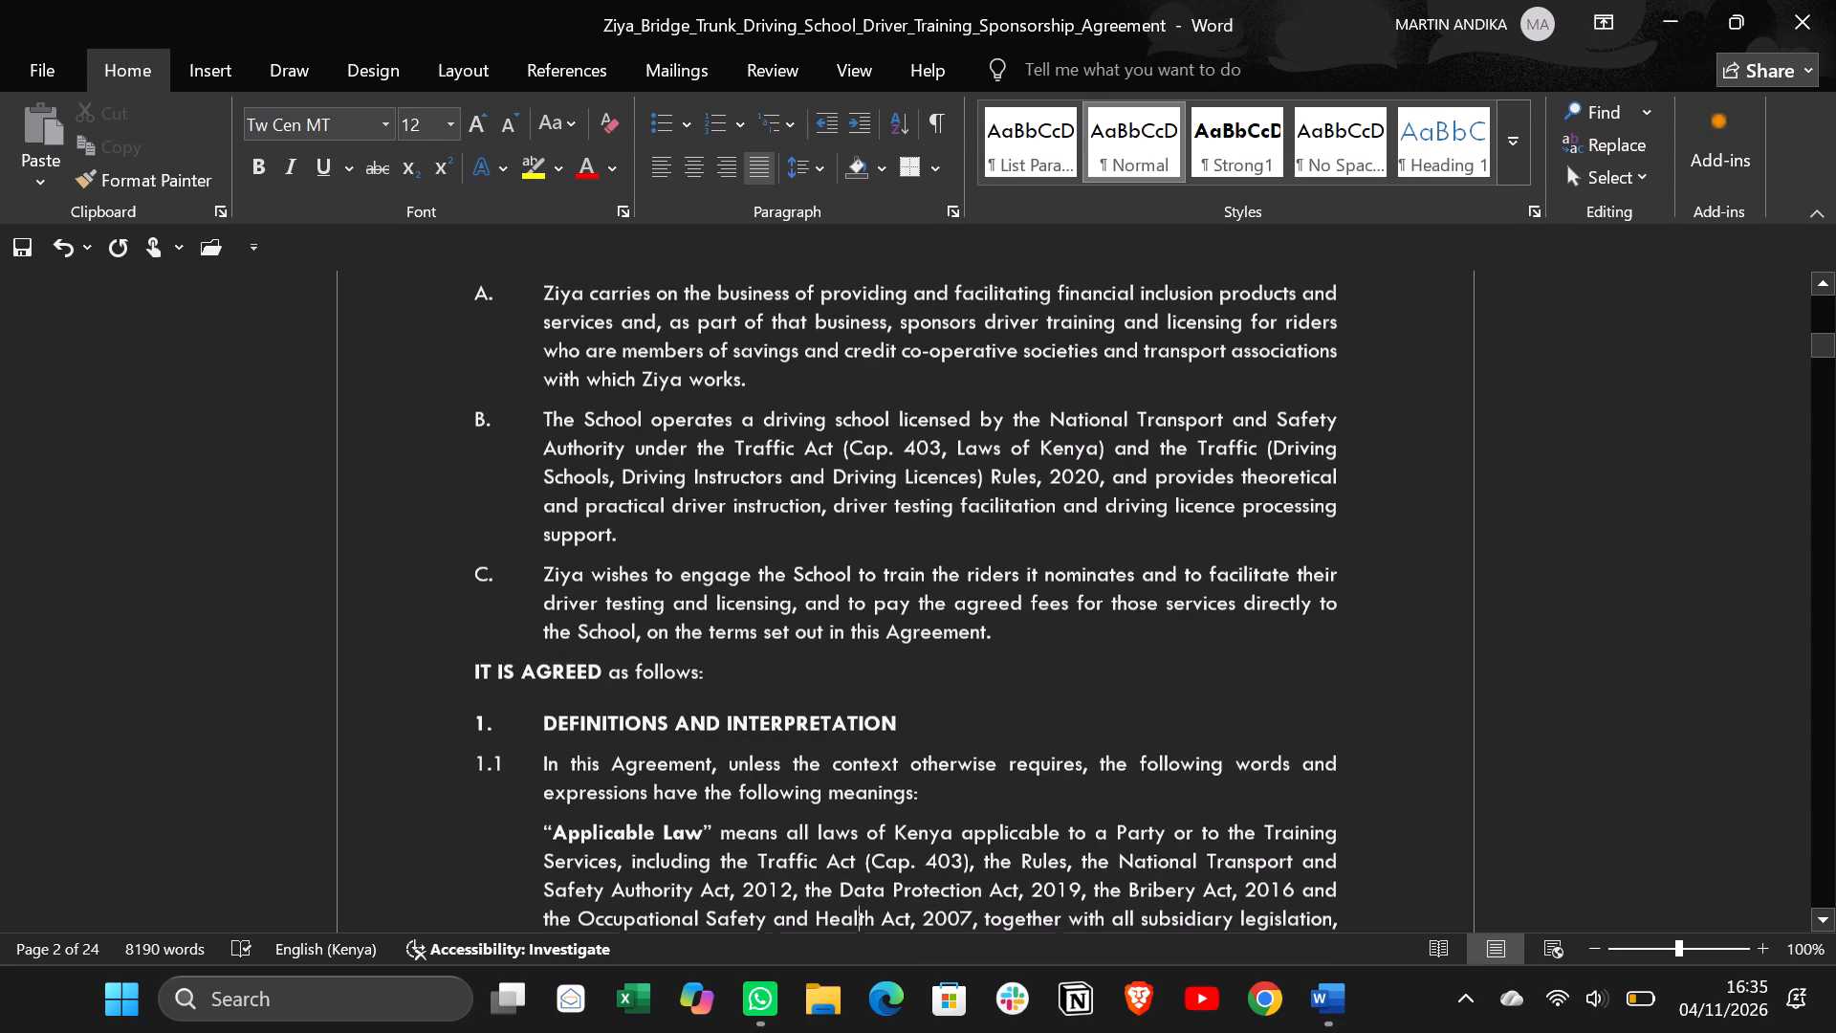
key("Down")
key("Down")
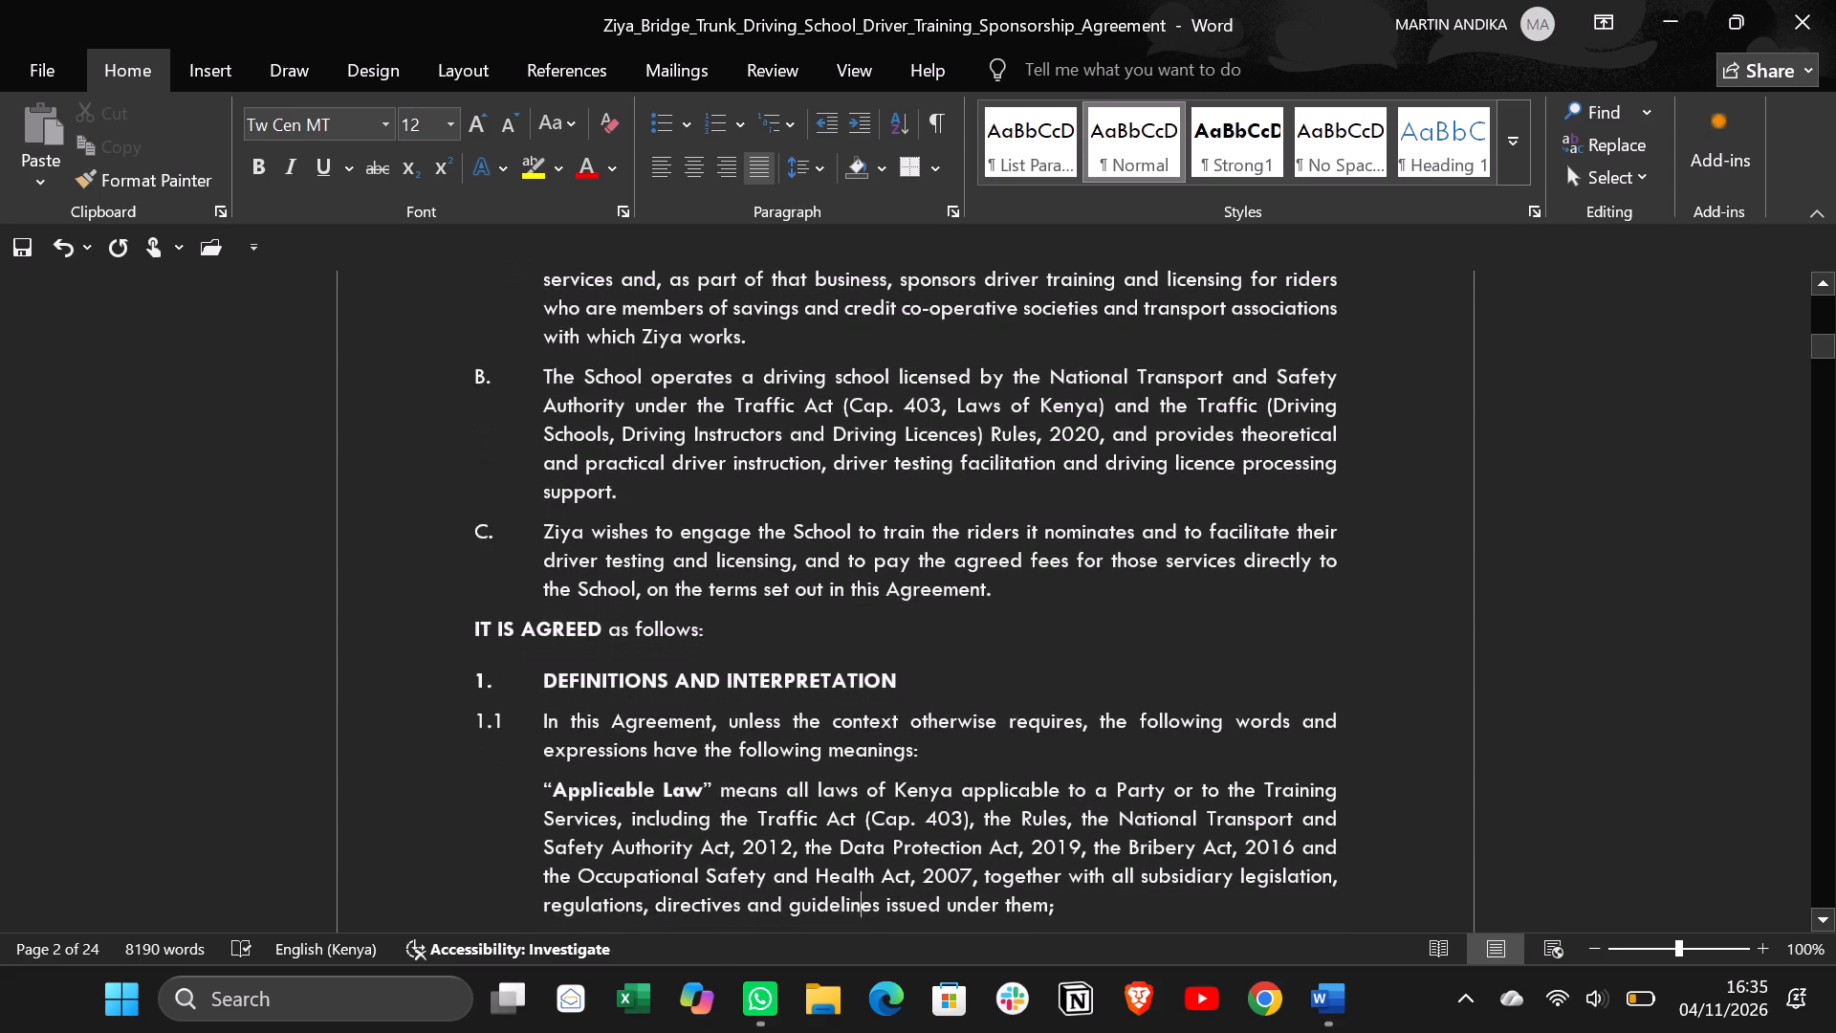
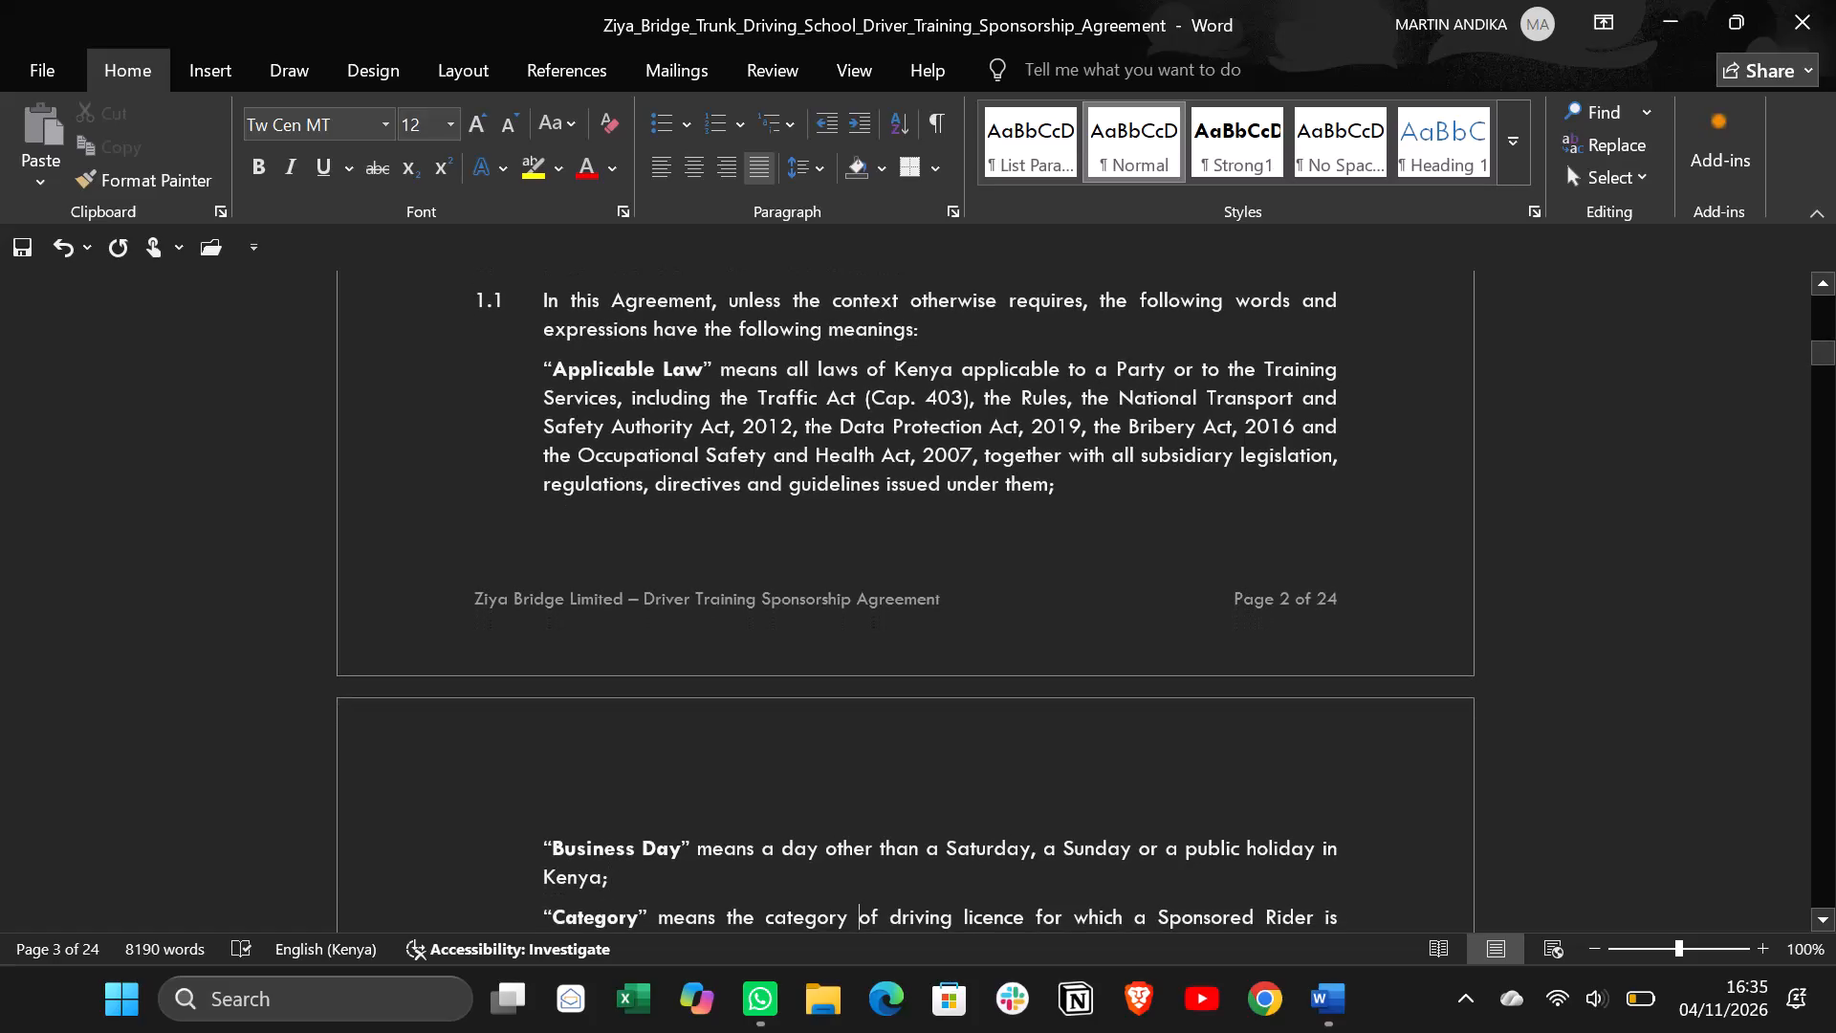
Review the clause 1.1 definitions at the top of page 3, from "Business Day" through "Covered Services".
key("Down")
key("Down")
key("Down")
key("Down")
key("Down")
key("Down")
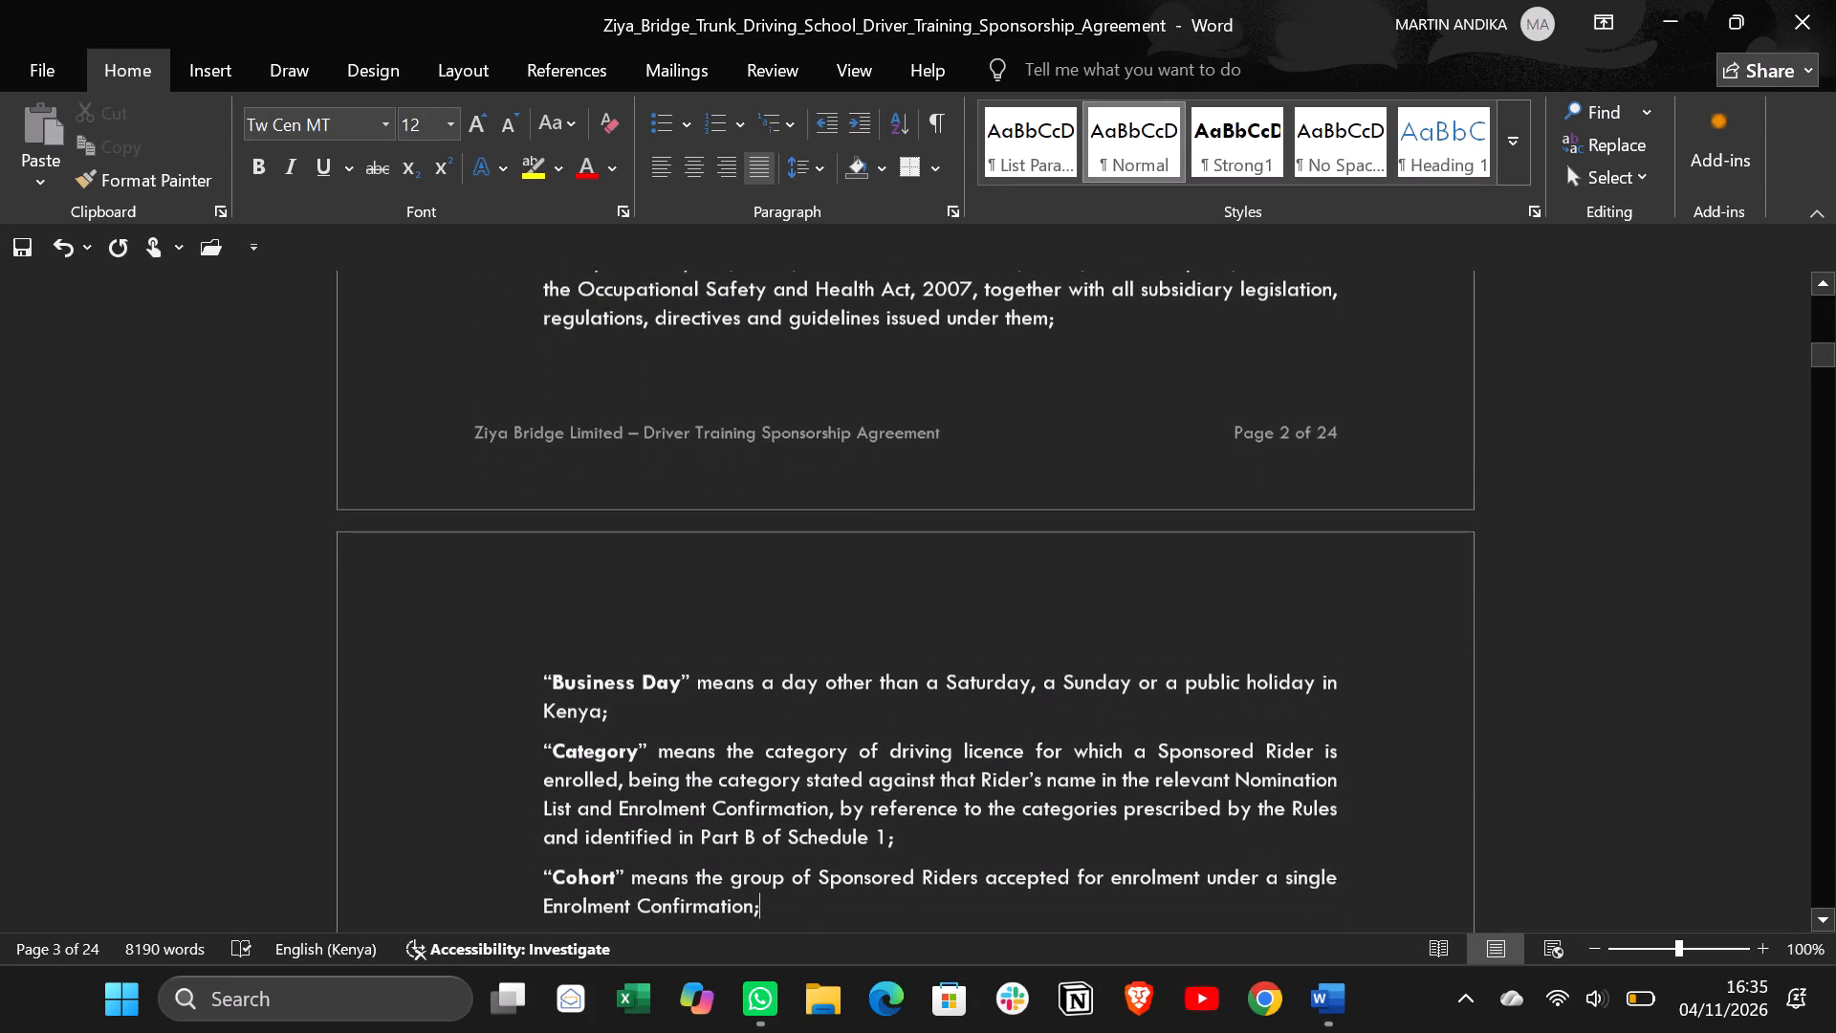
key("Down")
key("Down")
key("Down")
key("Down")
key("Down")
key("Down")
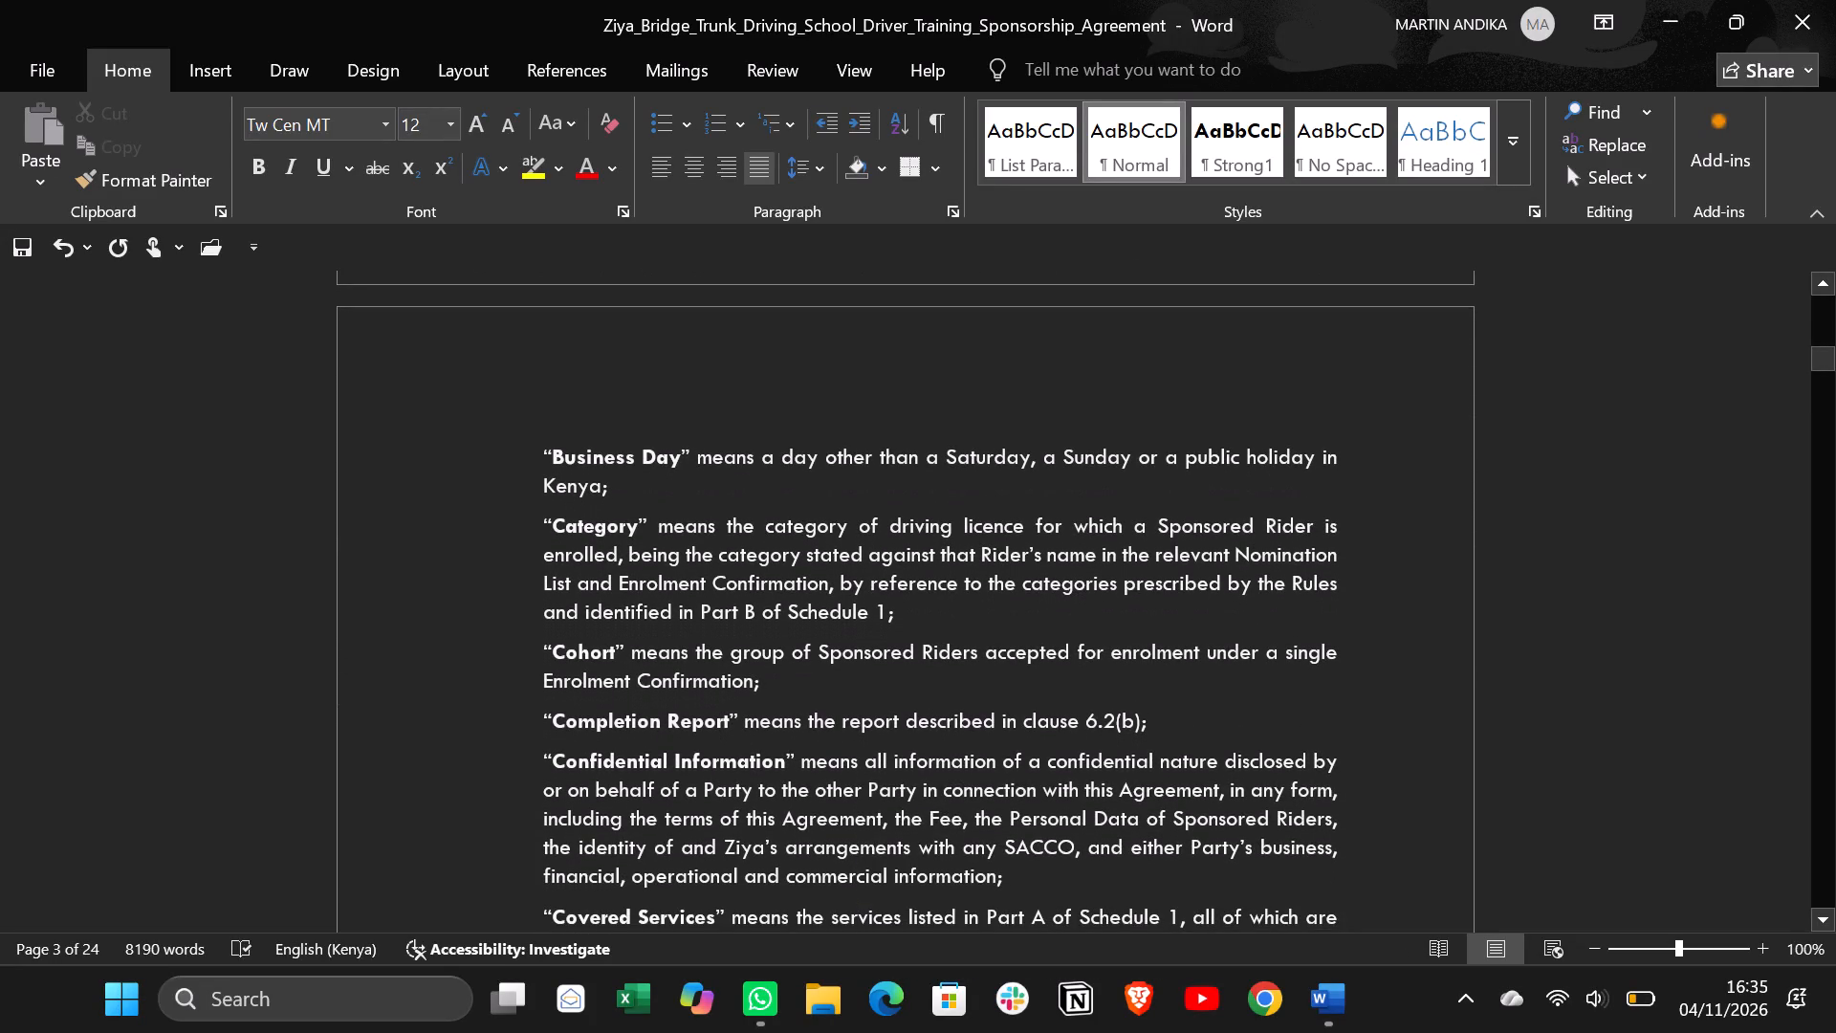
key("Down")
key("Down")
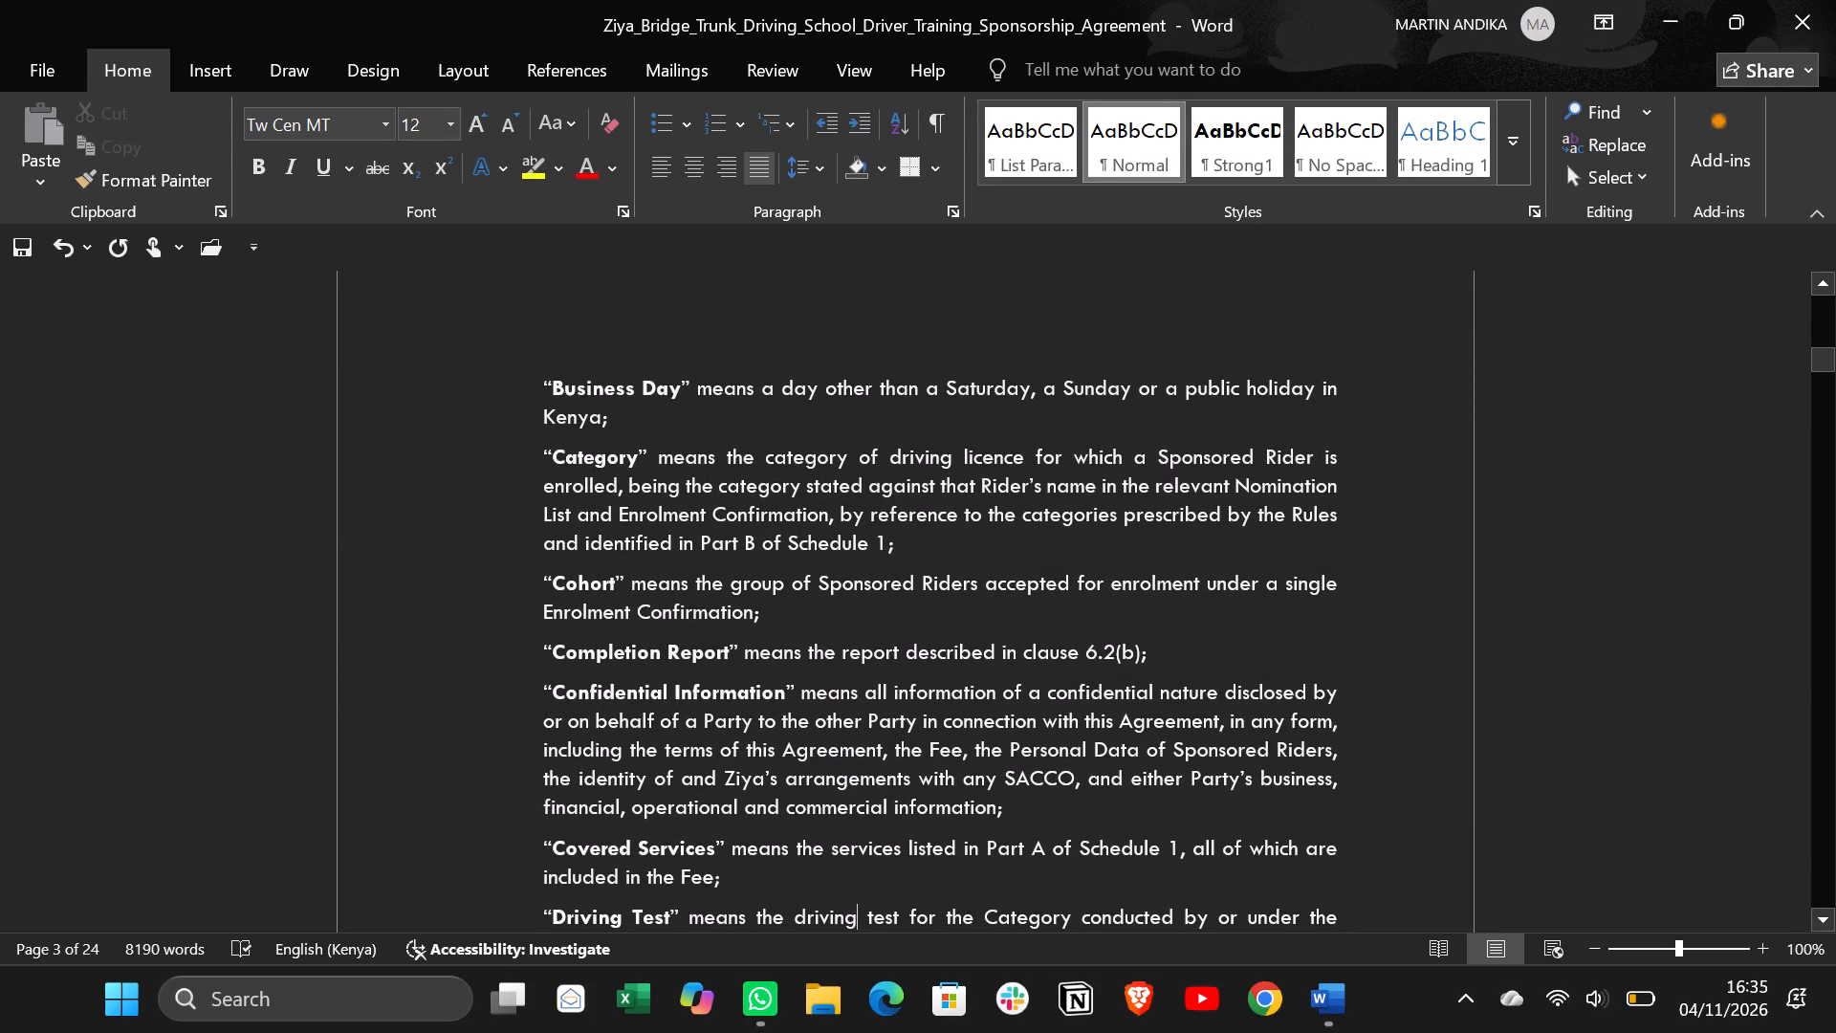
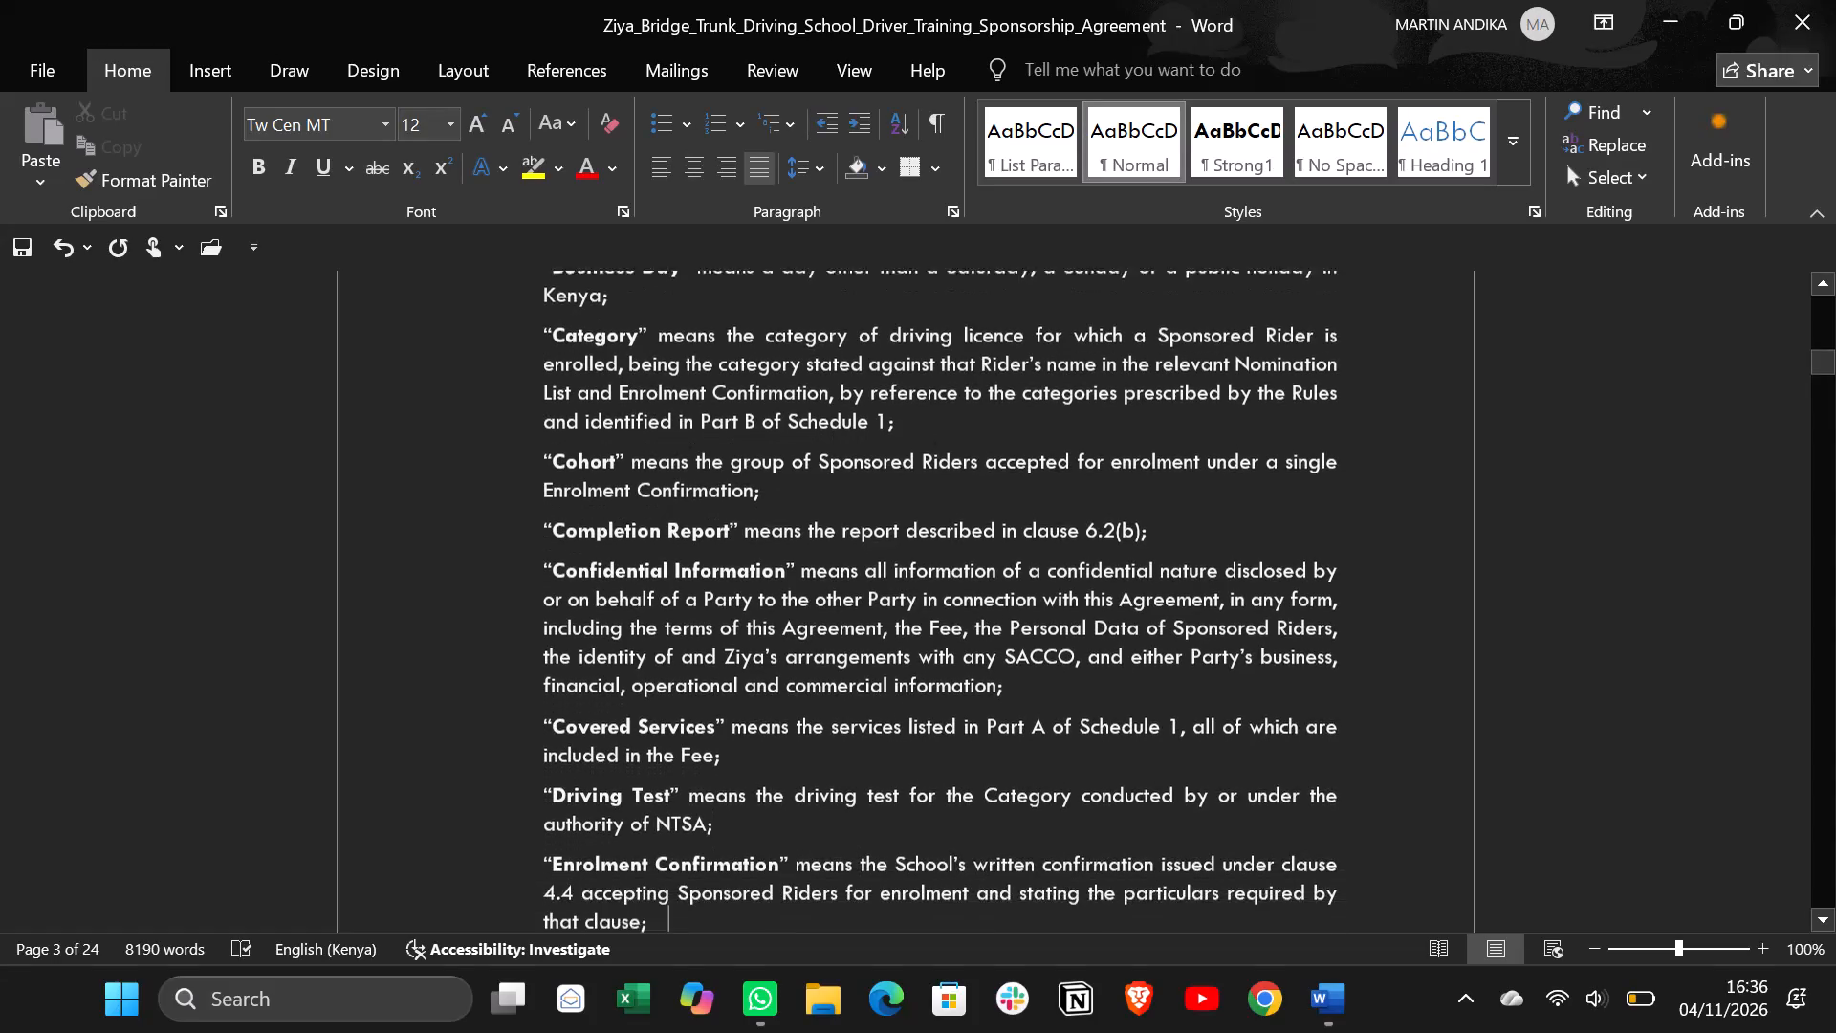
Review the remaining clause 1.1 definitions, from "Driving Test" through "Training Site".
key("Down")
key("Down")
key("Down")
key("Down")
key("Down")
key("Down")
key("Down")
key("Down")
key("Down")
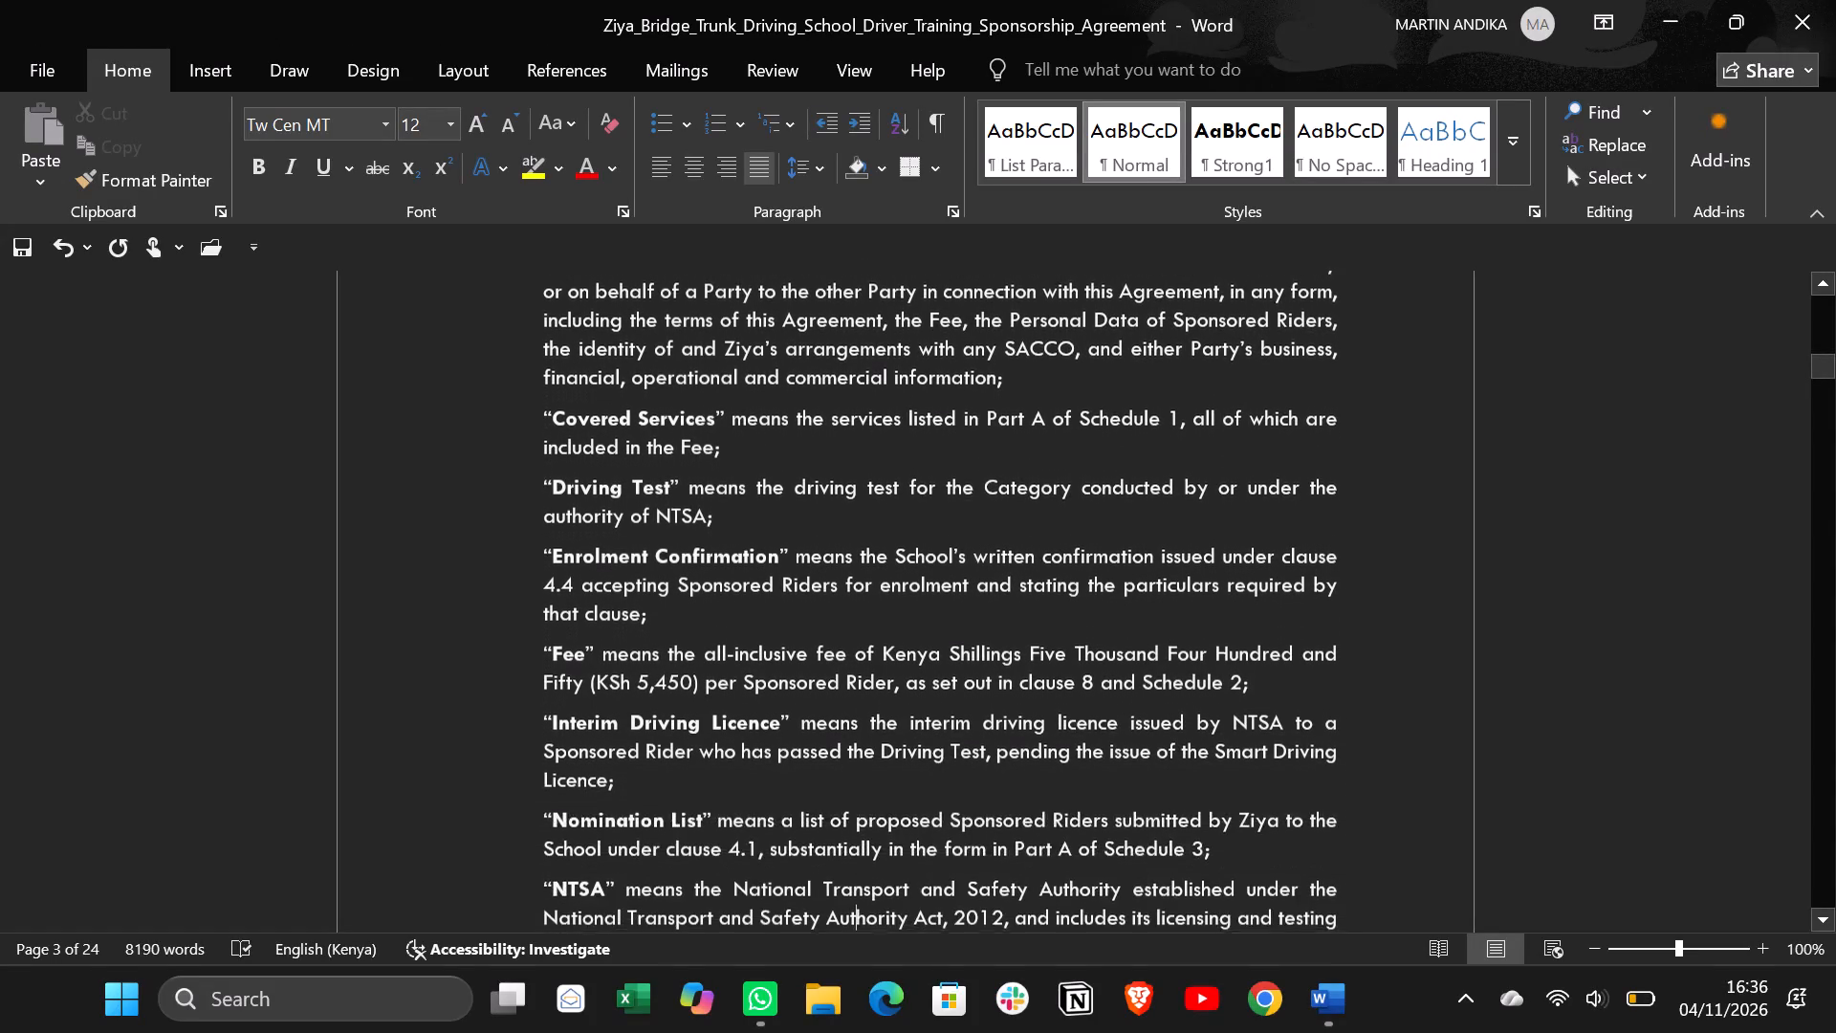
key("Down")
key("Down")
key("Down")
key("Down")
key("Down")
key("Down")
key("Down")
key("Down")
key("Down")
key("Down")
key("Down")
key("Down")
key("Down")
key("Down")
key("Down")
key("Down")
key("Down")
key("Down")
key("Down")
key("Down")
key("Down")
key("Down")
key("Down")
key("Down")
key("Down")
key("Down")
key("Down")
key("Down")
key("Down")
key("Down")
key("Down")
key("Down")
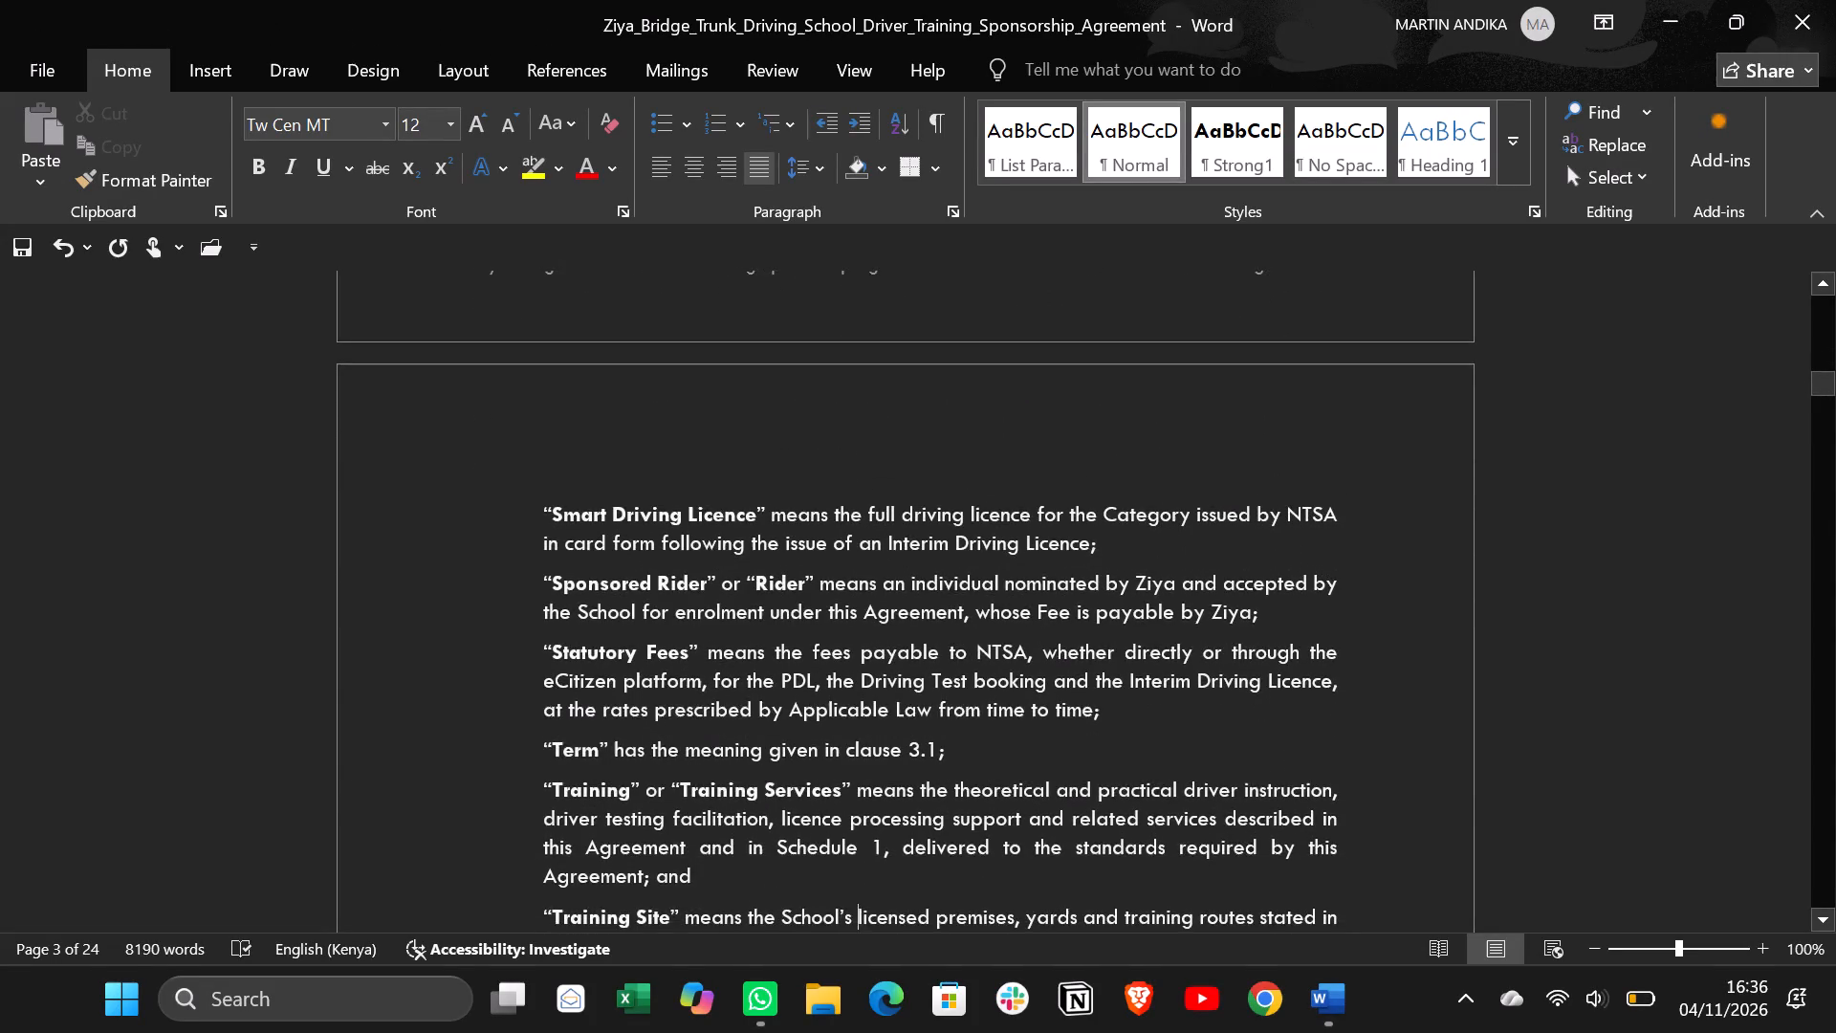
Read on from clause 2 through the Term provisions in clause 3 to rider nomination and eligibility in clause 4.3.
key("Down")
key("Down")
key("Down")
key("Down")
key("Down")
key("Down")
key("Down")
key("Down")
key("Down")
key("Down")
key("Down")
key("Down")
key("Down")
key("Down")
key("Down")
key("Down")
key("Down")
key("Down")
key("Down")
key("Down")
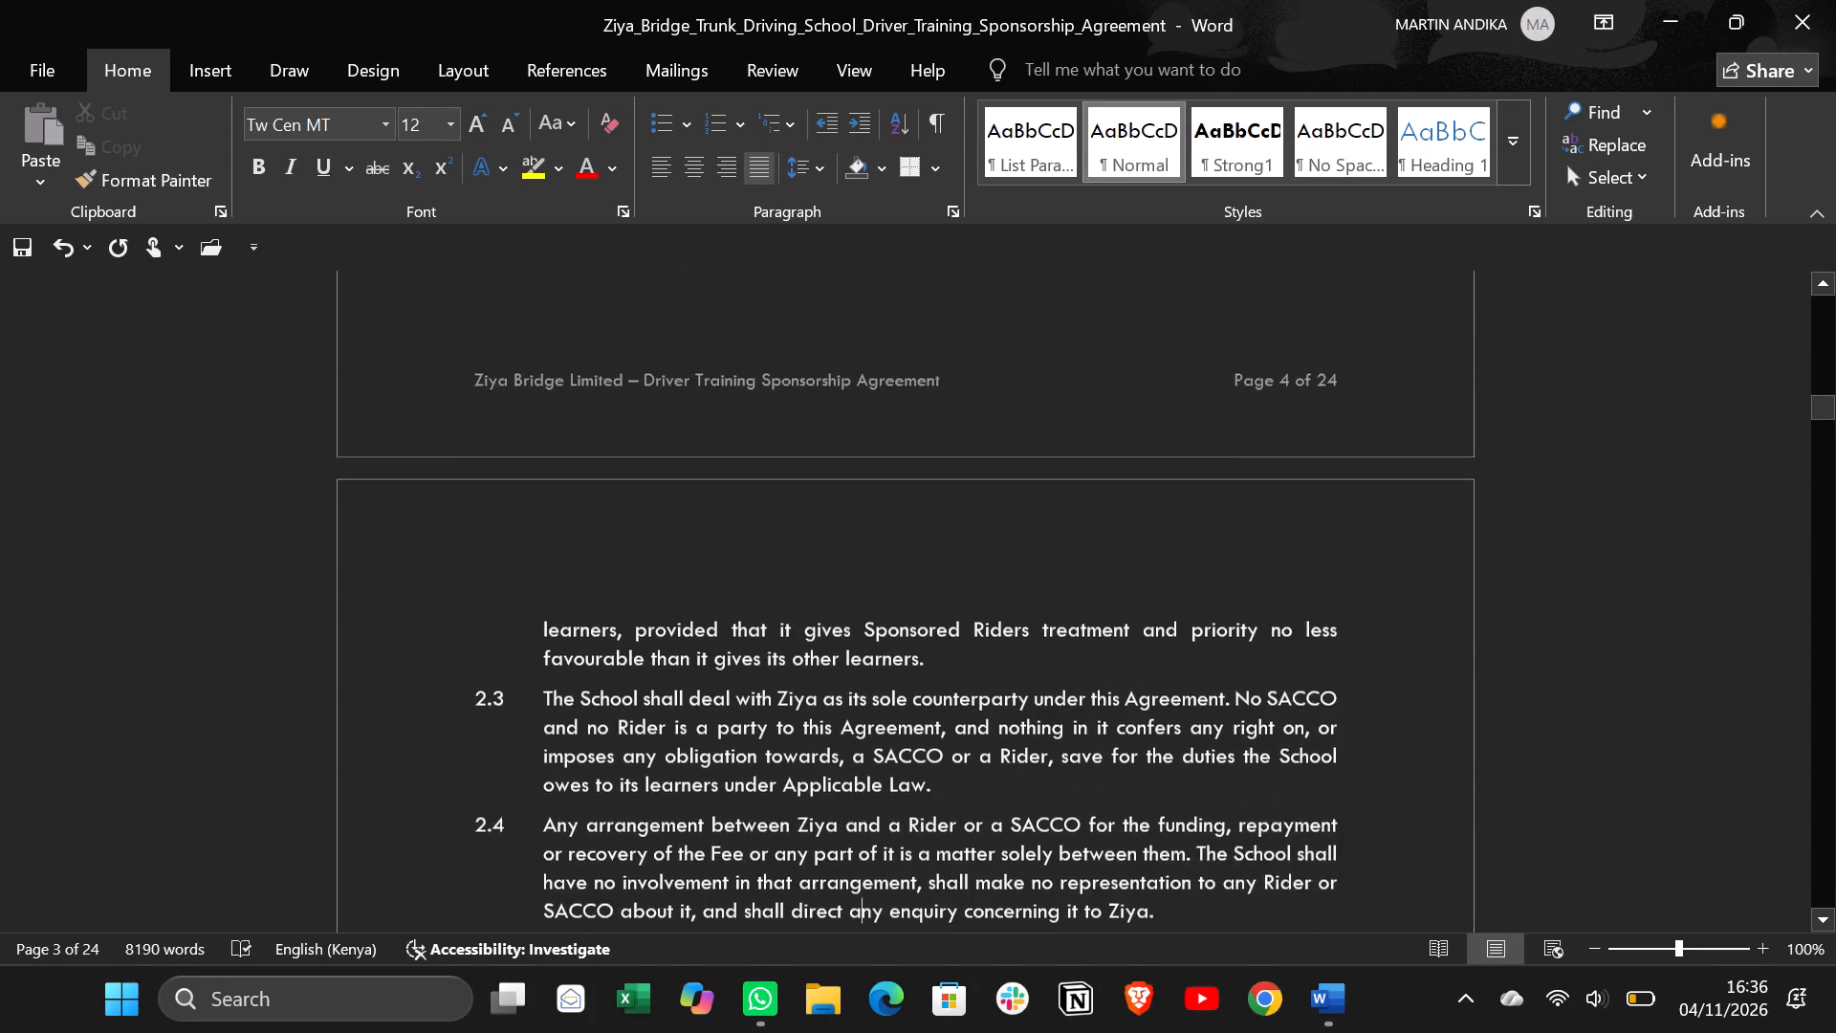
key("Down")
key("Down")
key("Down")
key("Down")
key("Down")
key("Down")
key("Down")
key("Down")
key("Down")
key("Down")
key("Down")
key("Down")
key("Down")
key("Down")
key("Down")
key("Down")
key("Down")
key("Down")
key("Down")
key("Down")
key("Down")
key("Down")
key("Down")
key("Down")
key("Down")
key("Down")
key("Down")
key("Down")
key("Down")
key("Down")
key("Down")
key("Down")
key("Down")
key("Down")
key("Down")
key("Down")
key("Down")
key("Down")
key("Down")
key("Down")
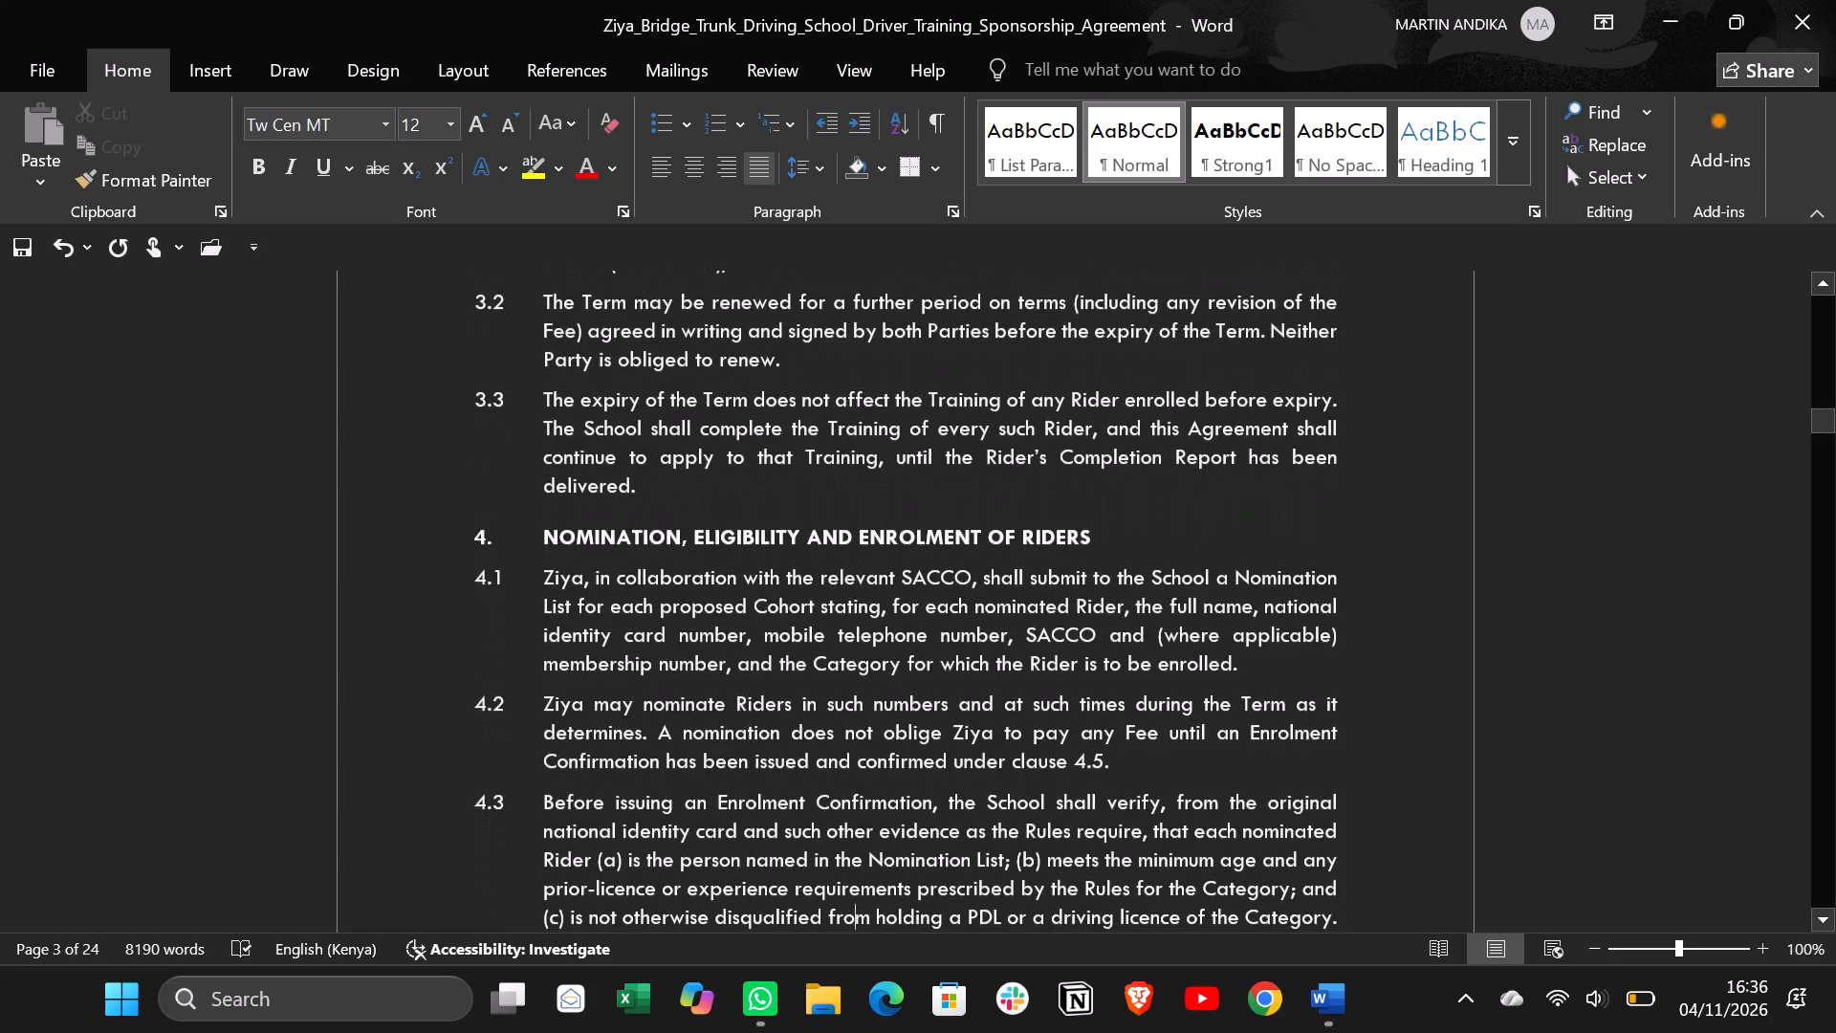
Review the rest of clause 4, the School's obligations in clause 5, clause 6, and Ziya's obligations in clause 7.
key("Down")
key("Down")
key("Down")
key("Down")
key("Down")
key("Down")
key("Down")
key("Down")
key("Down")
key("Down")
key("Down")
key("Down")
key("Down")
key("Down")
key("Down")
key("Down")
key("Down")
key("Down")
key("Down")
key("Down")
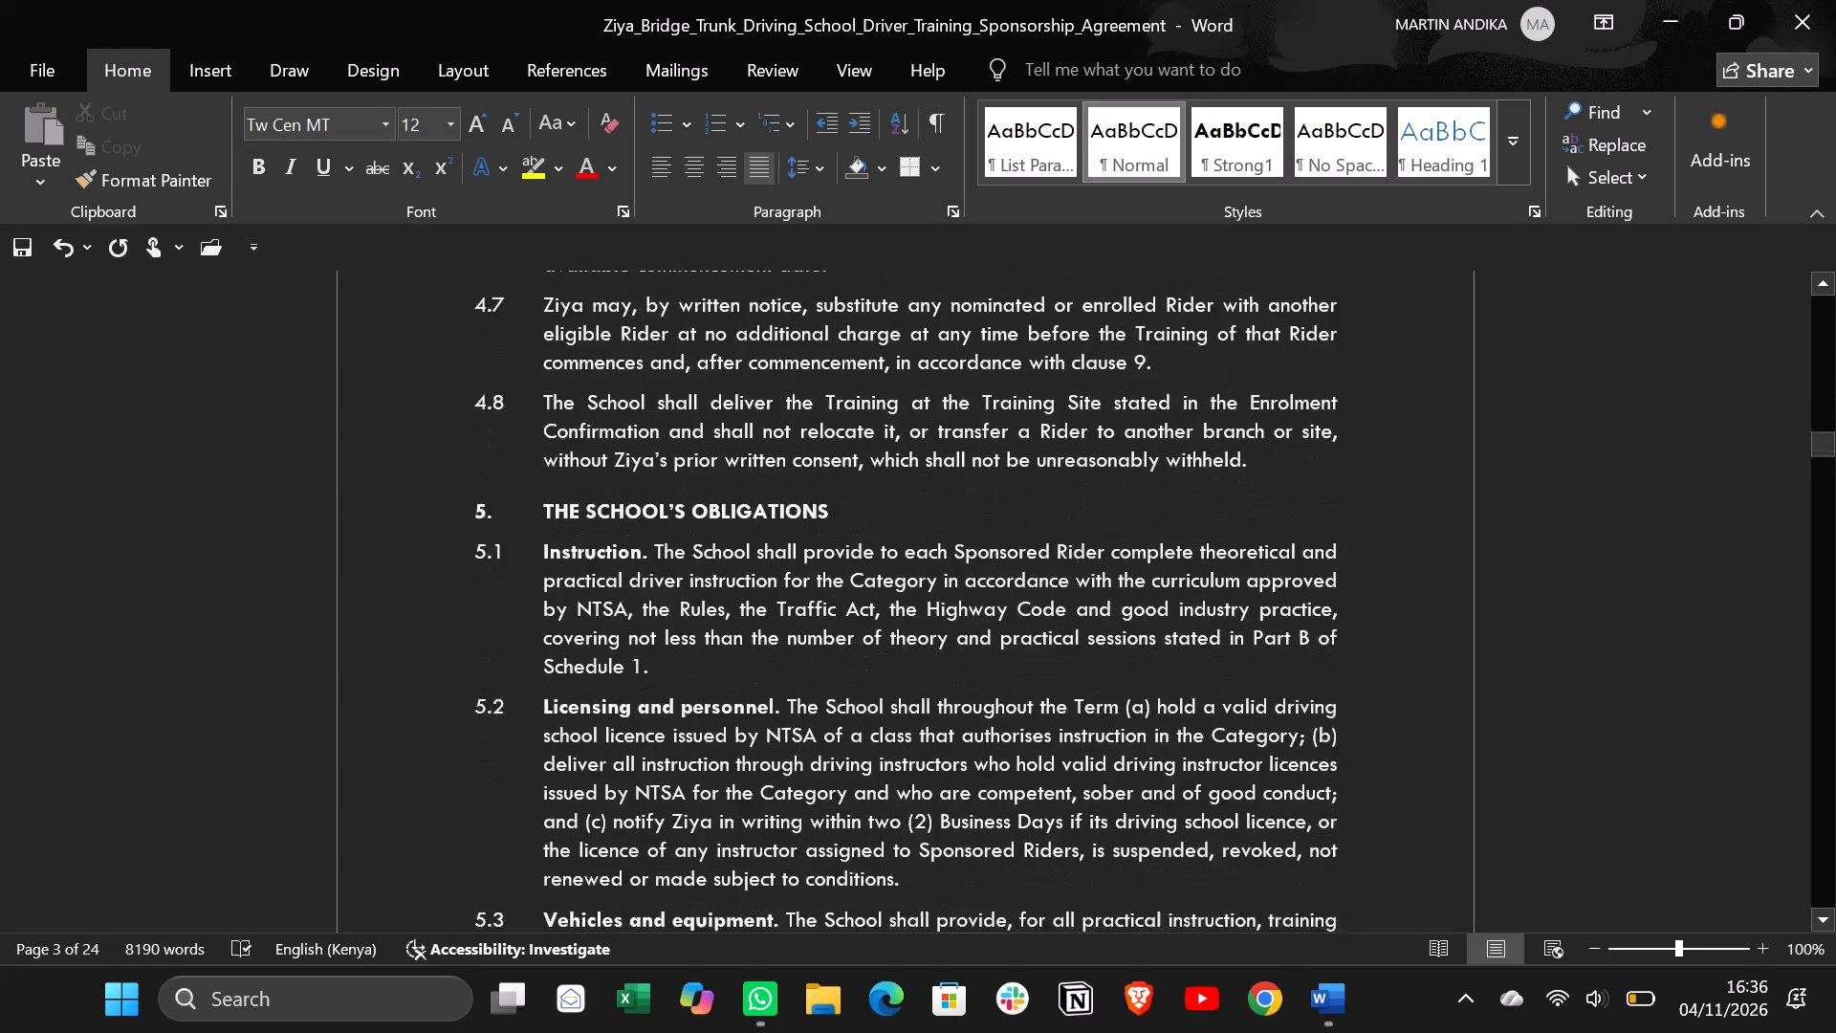
key("Down")
key("Down")
key("Down")
key("Down")
key("Down")
key("Down")
key("Down")
key("Down")
key("Down")
key("Down")
key("Down")
key("Down")
key("Down")
key("Down")
key("Down")
key("Down")
key("Down")
key("Down")
key("Down")
key("Down")
key("Down")
key("Down")
key("Down")
key("Down")
key("Down")
key("Down")
key("Down")
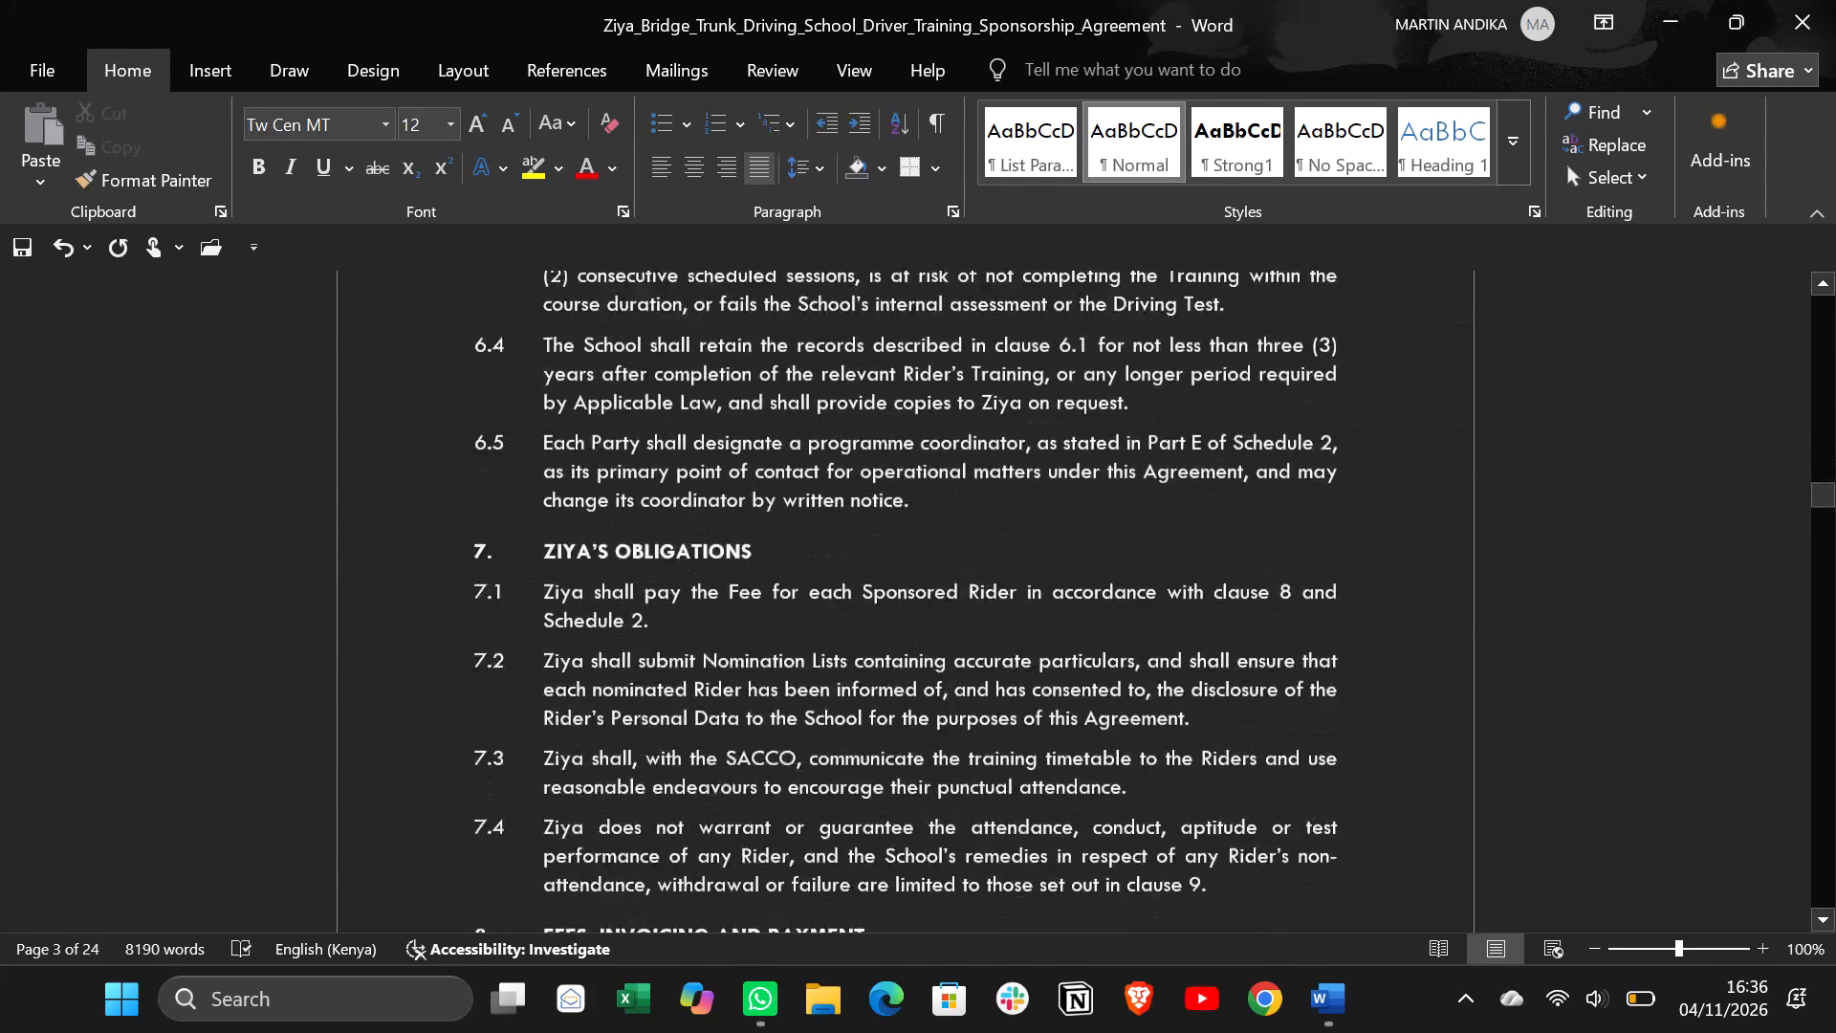
Review clause 8 on fees, invoicing and payment, through the fixed fee and invoicing terms to the bracketed instalment percentages in clause 8.6.
key("Down")
key("Down")
key("Down")
key("Down")
key("Down")
key("Down")
key("Down")
key("Down")
key("Down")
key("Down")
key("Down")
key("Down")
key("Down")
key("Down")
key("Down")
key("Down")
key("Down")
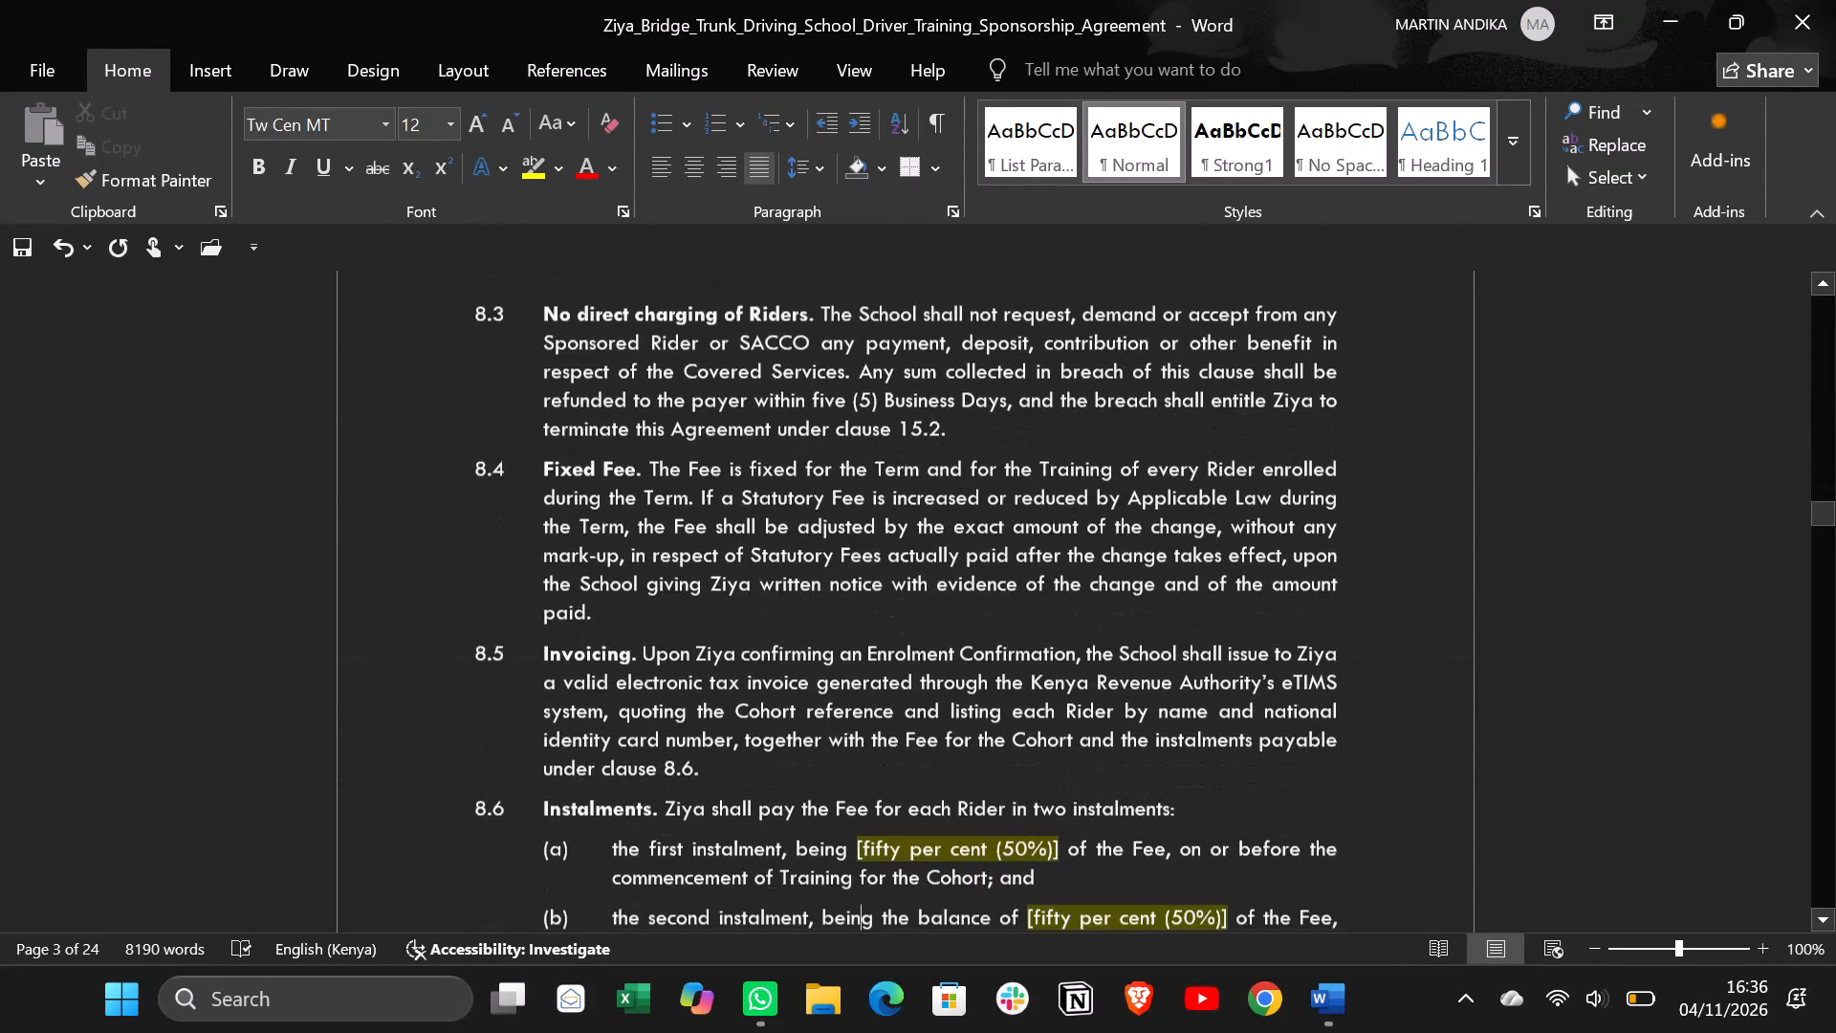
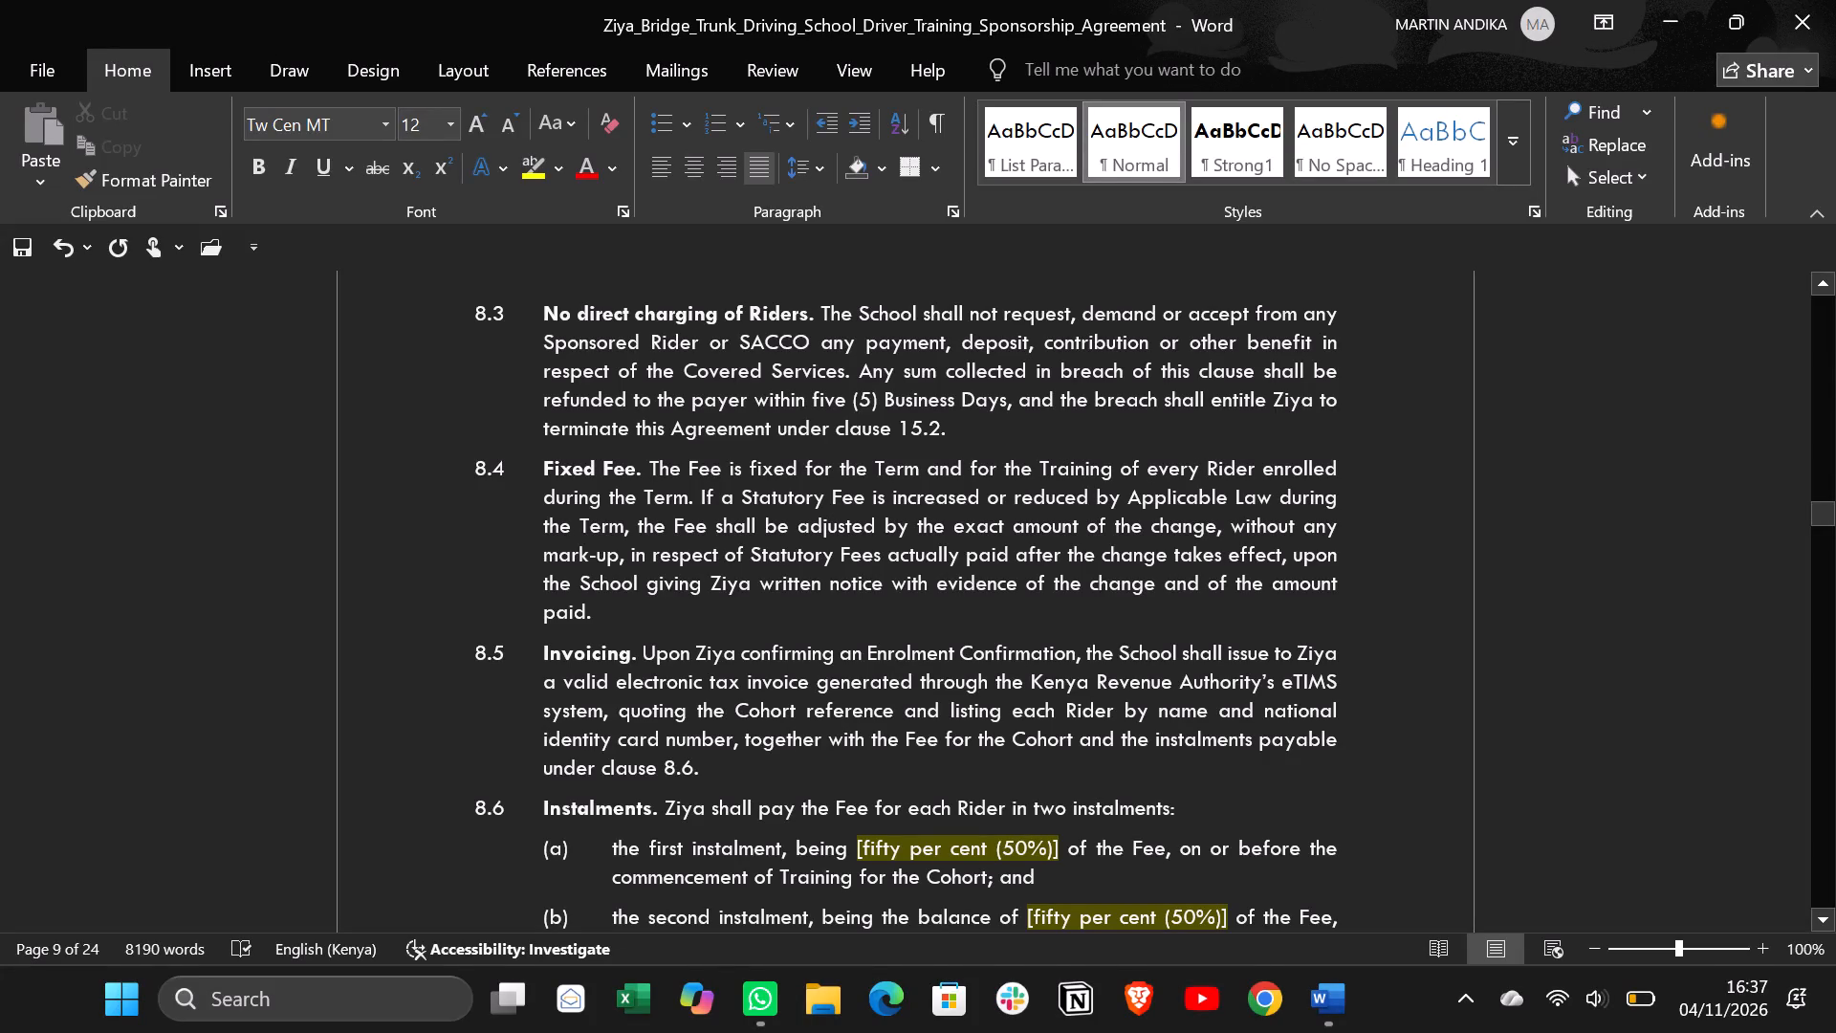
Change the number of instalments in clause 8.6's opening sentence to "three".
left_click(1065, 805)
key("BackSpace")
key("BackSpace")
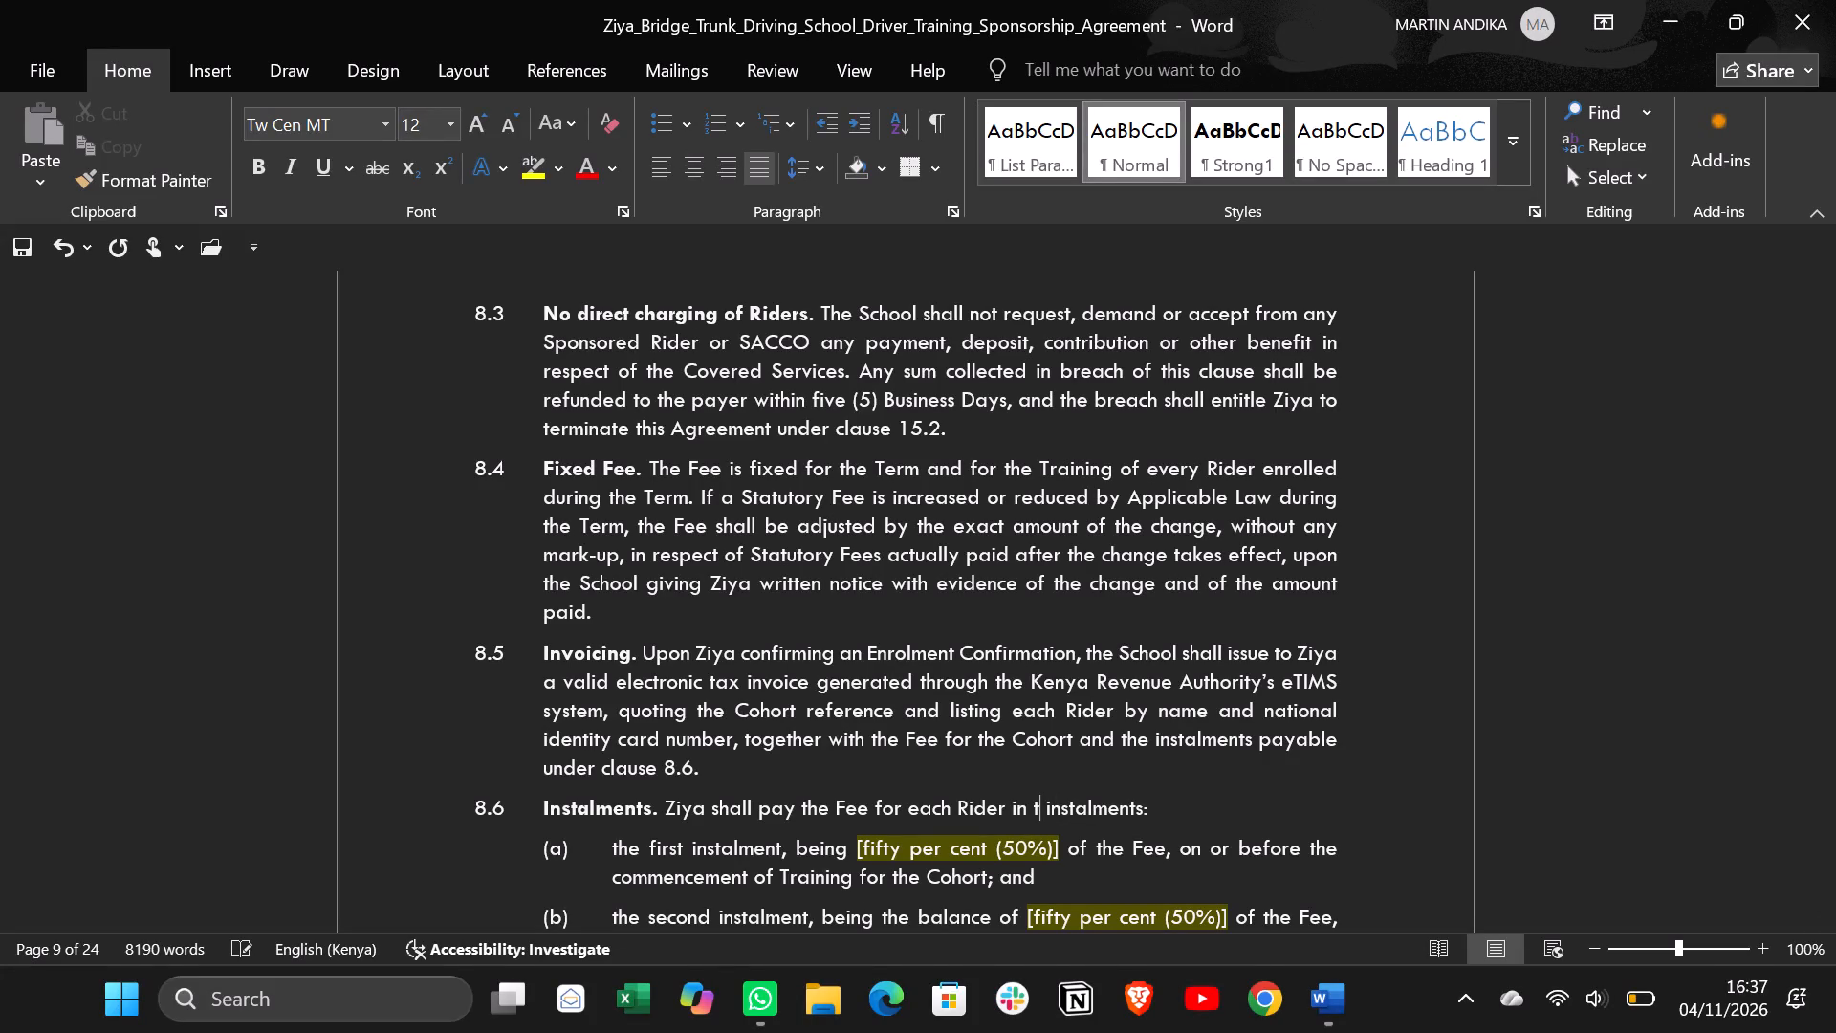
key("h")
key("BackSpace")
type("hree")
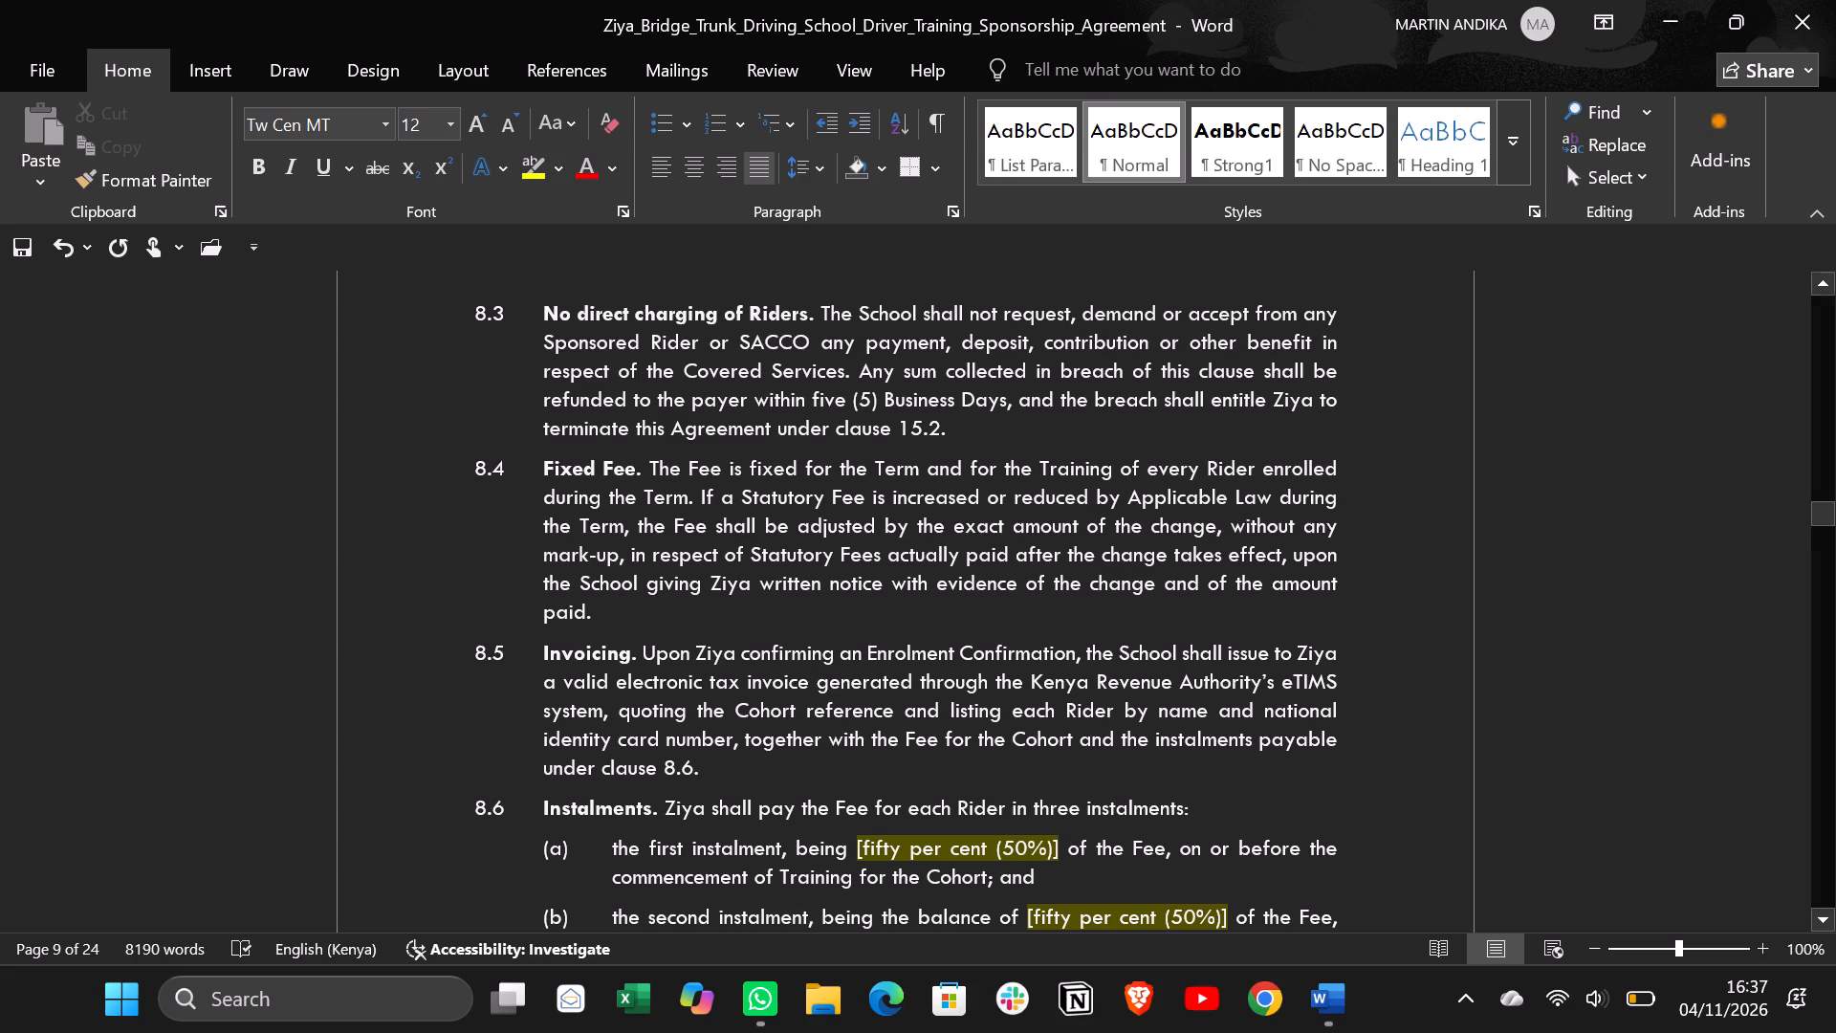
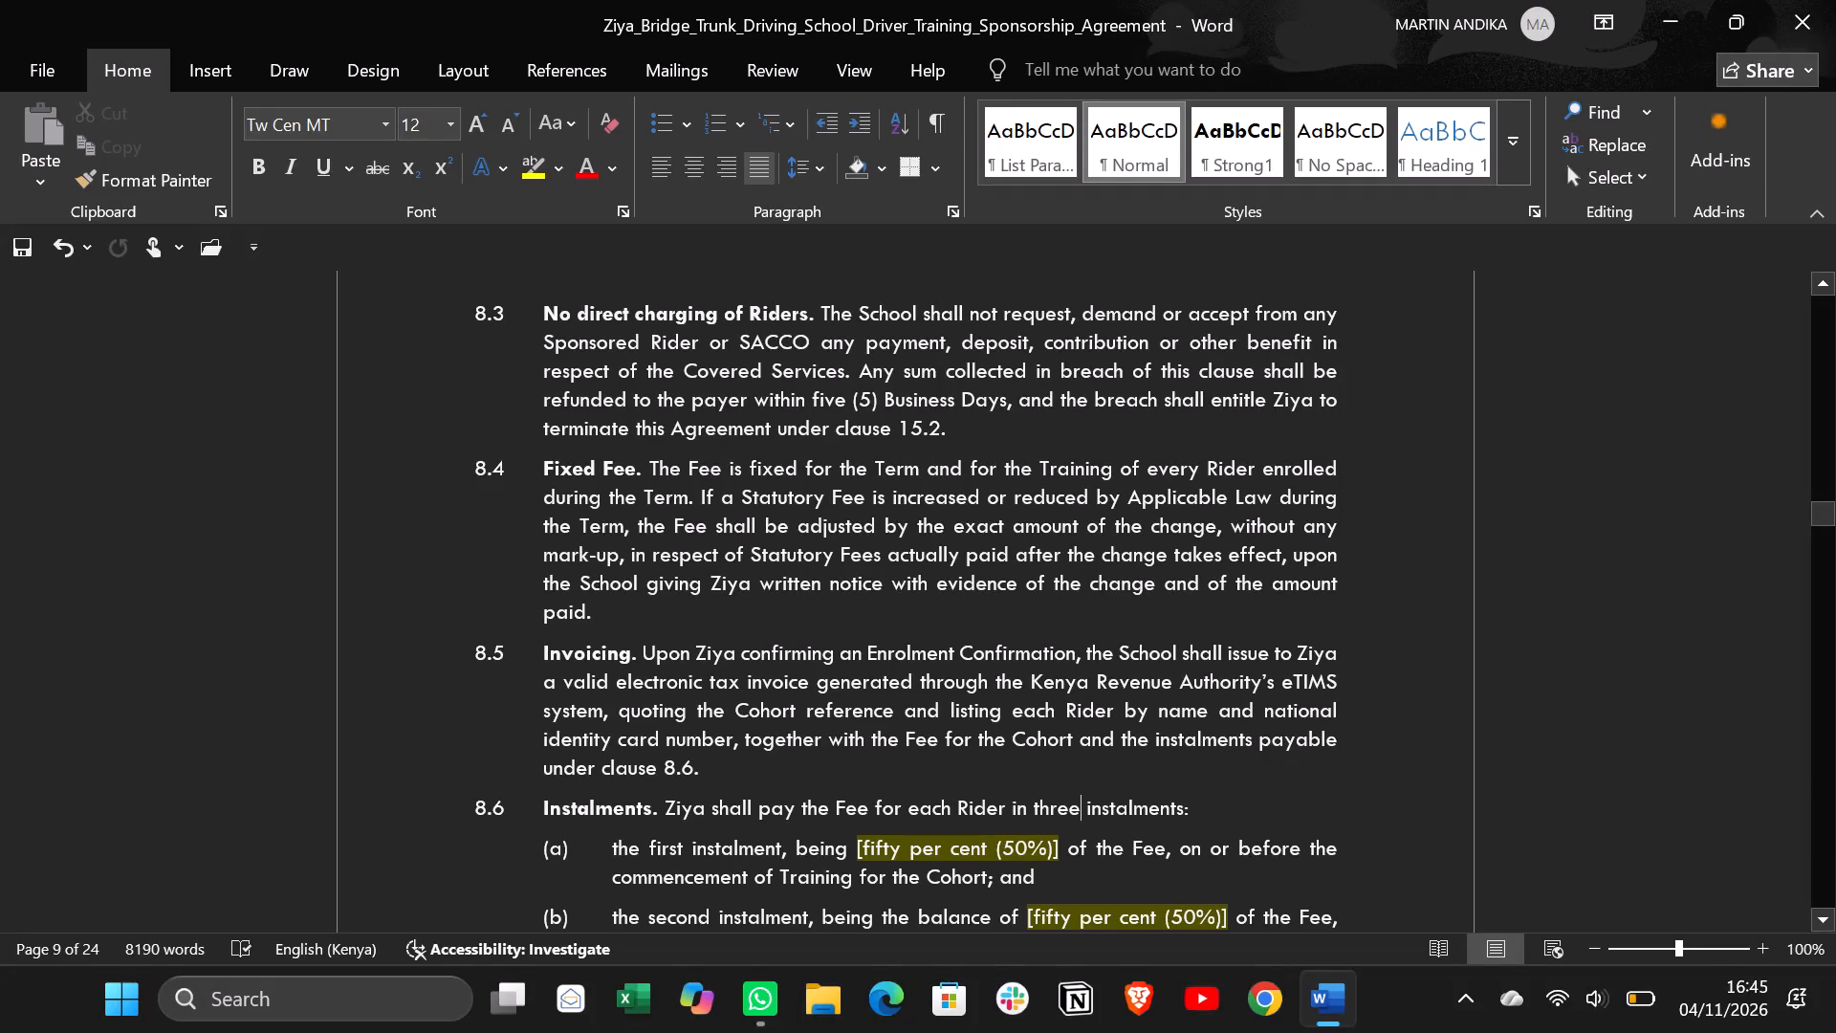
Replace the bracketed percentage placeholder for the first instalment in clause 8.6(a) with "33.33%".
left_click(1065, 847)
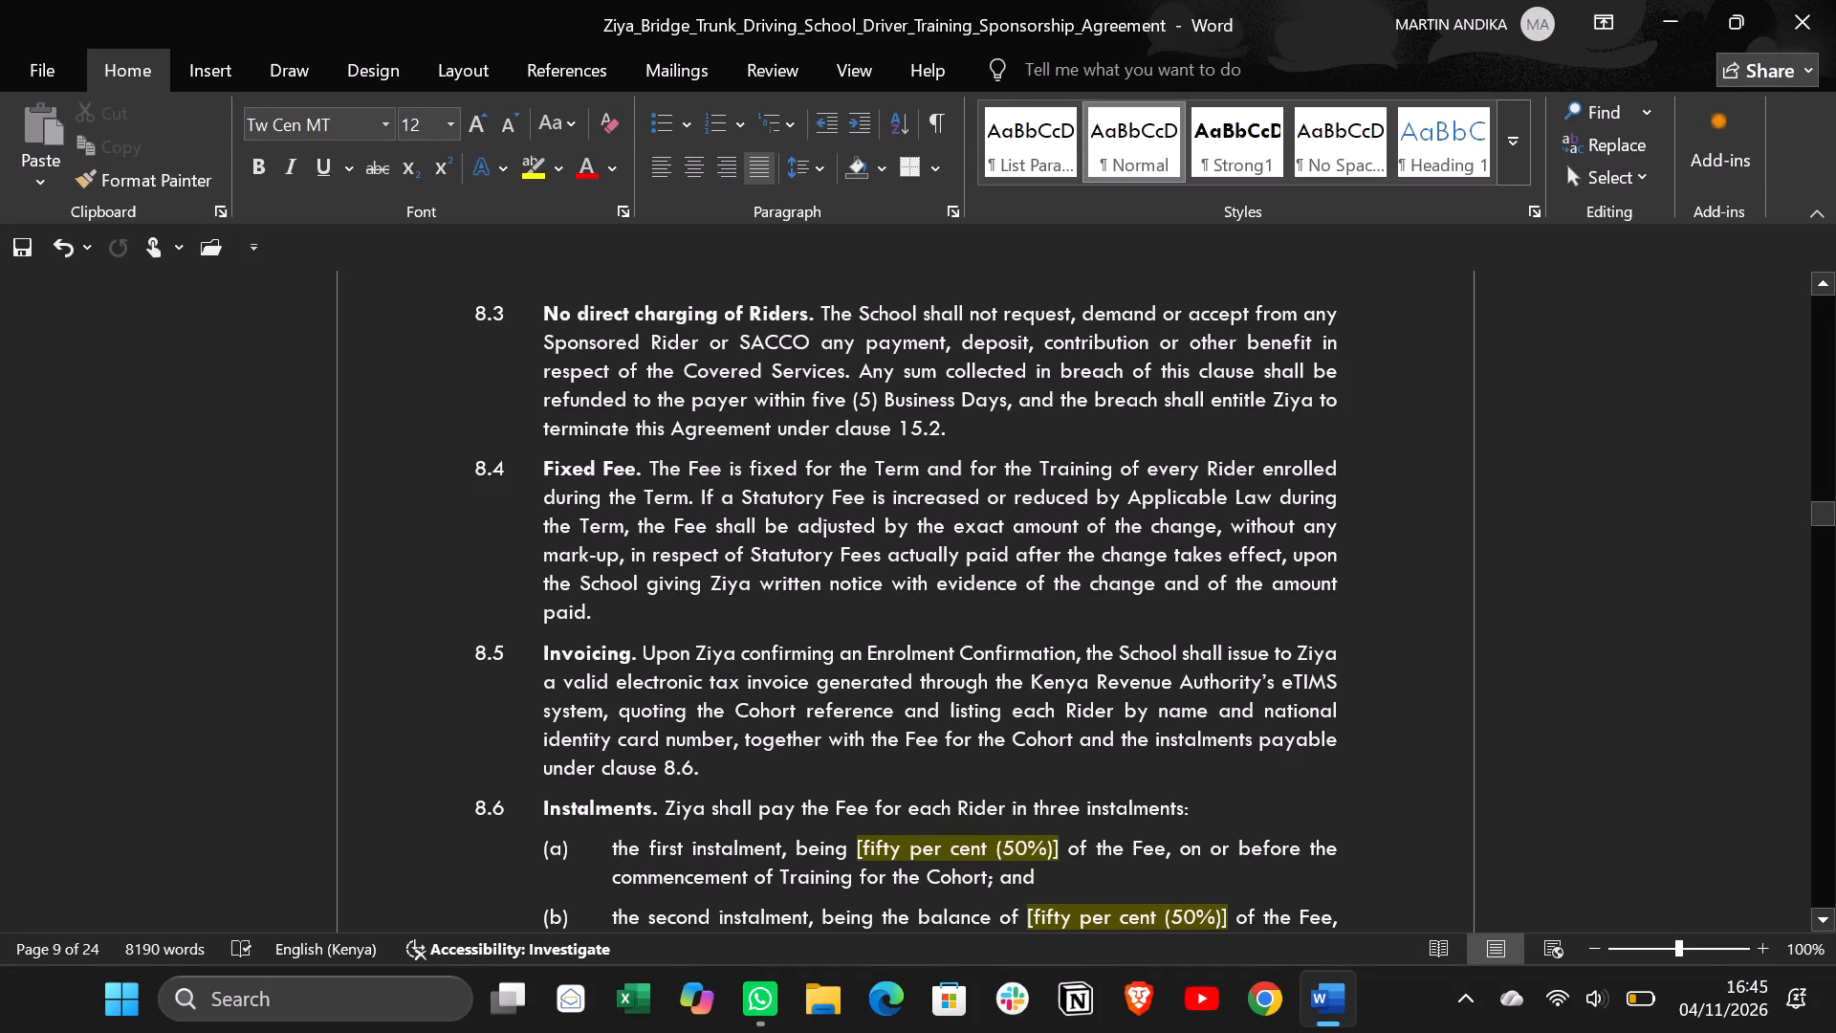
left_click(1060, 845)
key("BackSpace")
key("BackSpace")
key("BackSpace")
key("BackSpace")
key("BackSpace")
key("BackSpace")
key("BackSpace")
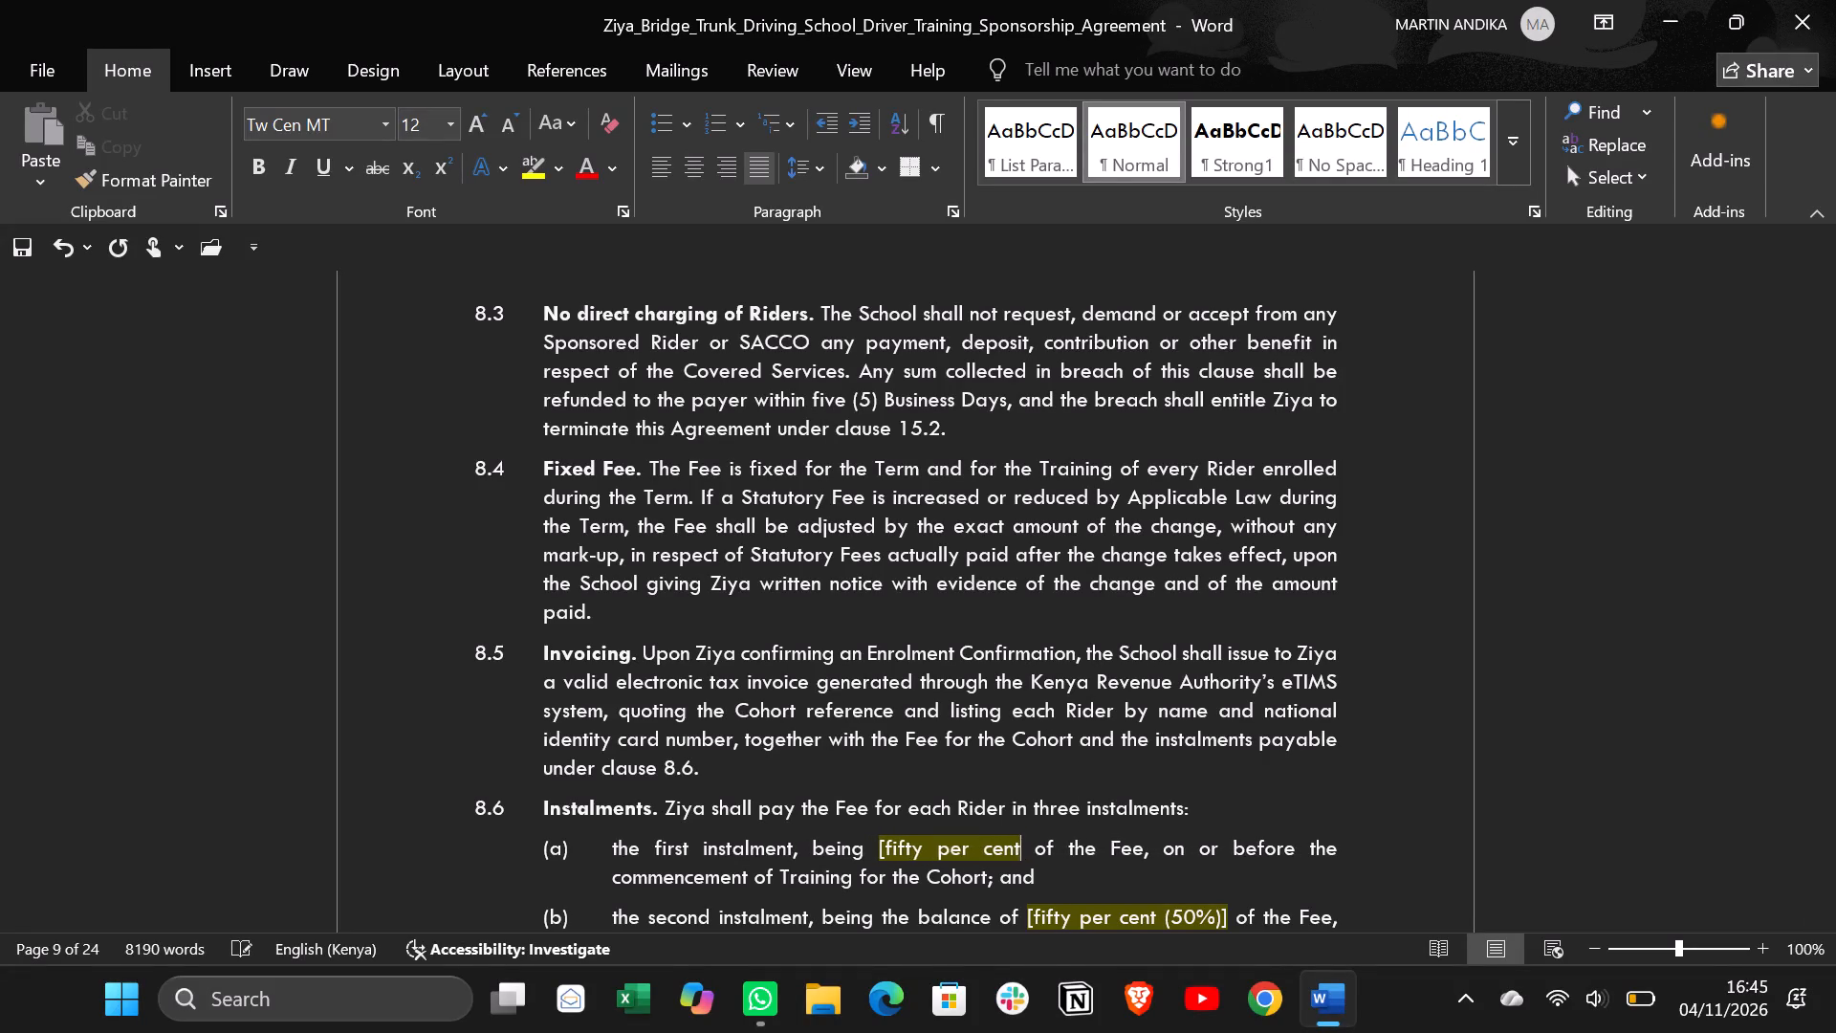
key("BackSpace")
key("BackSpace")
key("BackSpace")
key("BackSpace")
key("BackSpace")
key("BackSpace")
key("BackSpace")
key("BackSpace")
key("BackSpace")
key("BackSpace")
key("BackSpace")
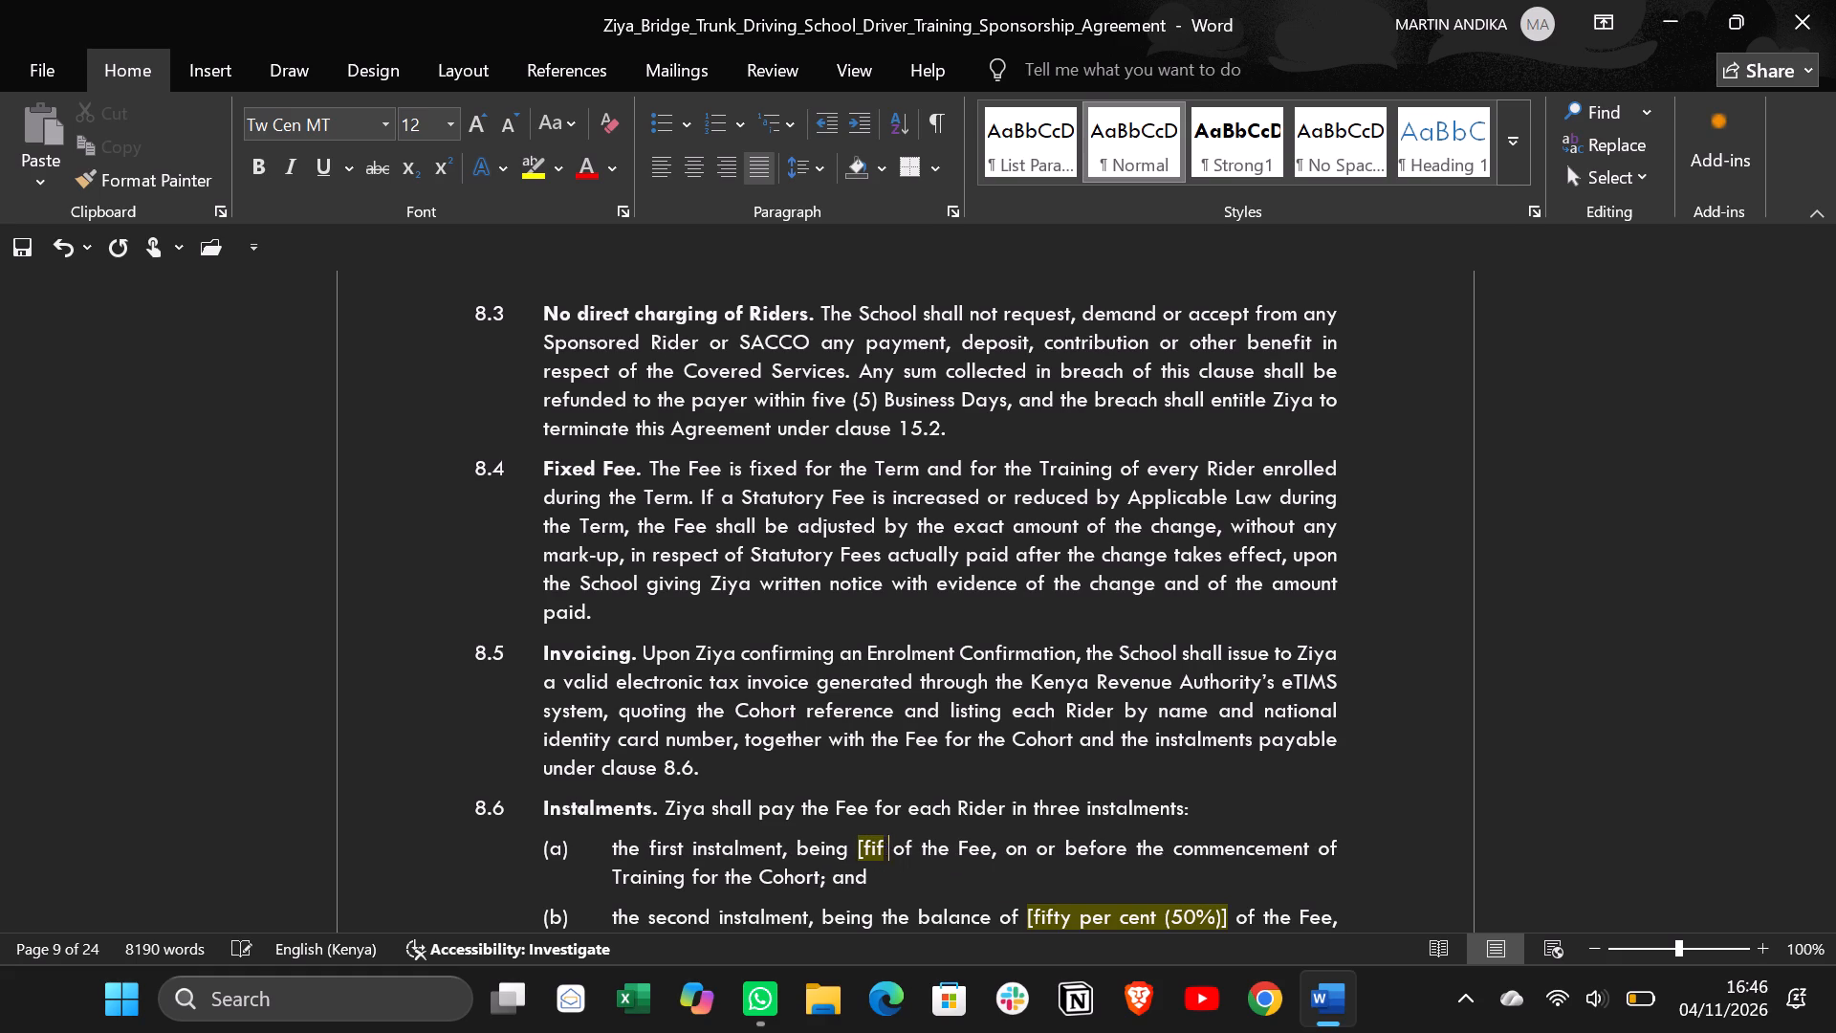
key("BackSpace")
key("BackSpace")
key("BackSpace")
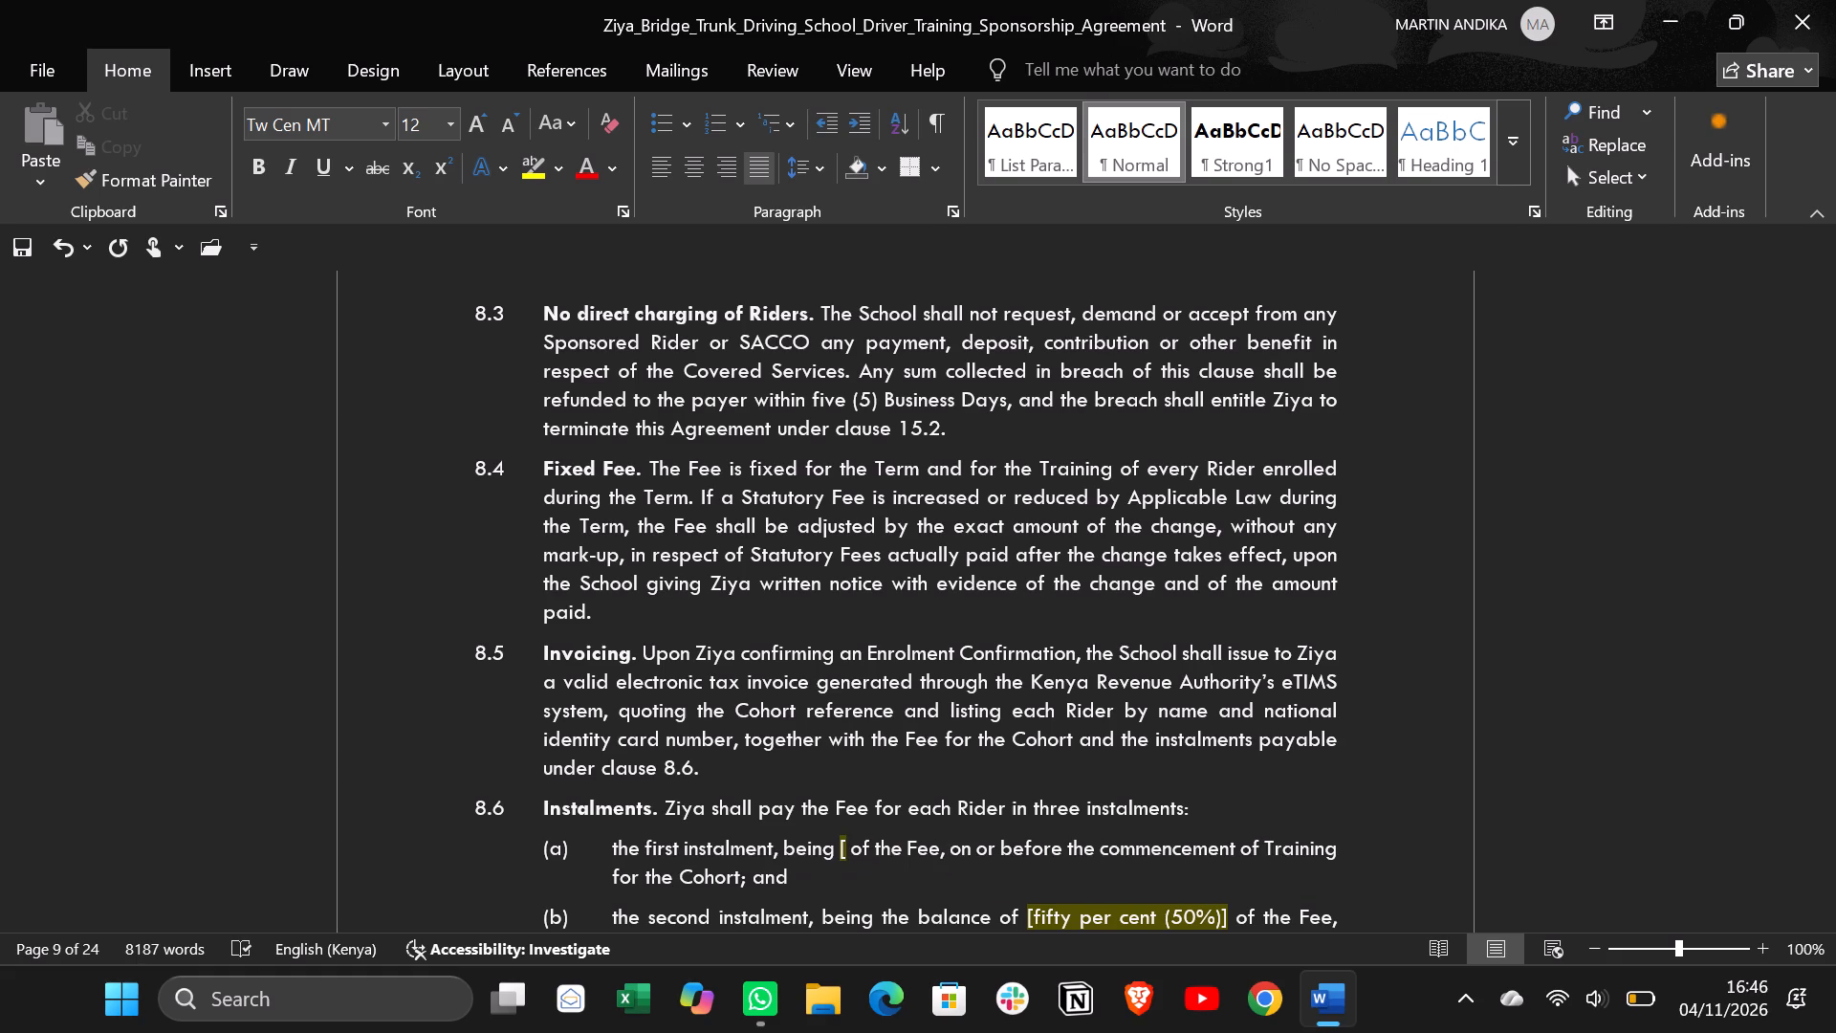
key("BackSpace")
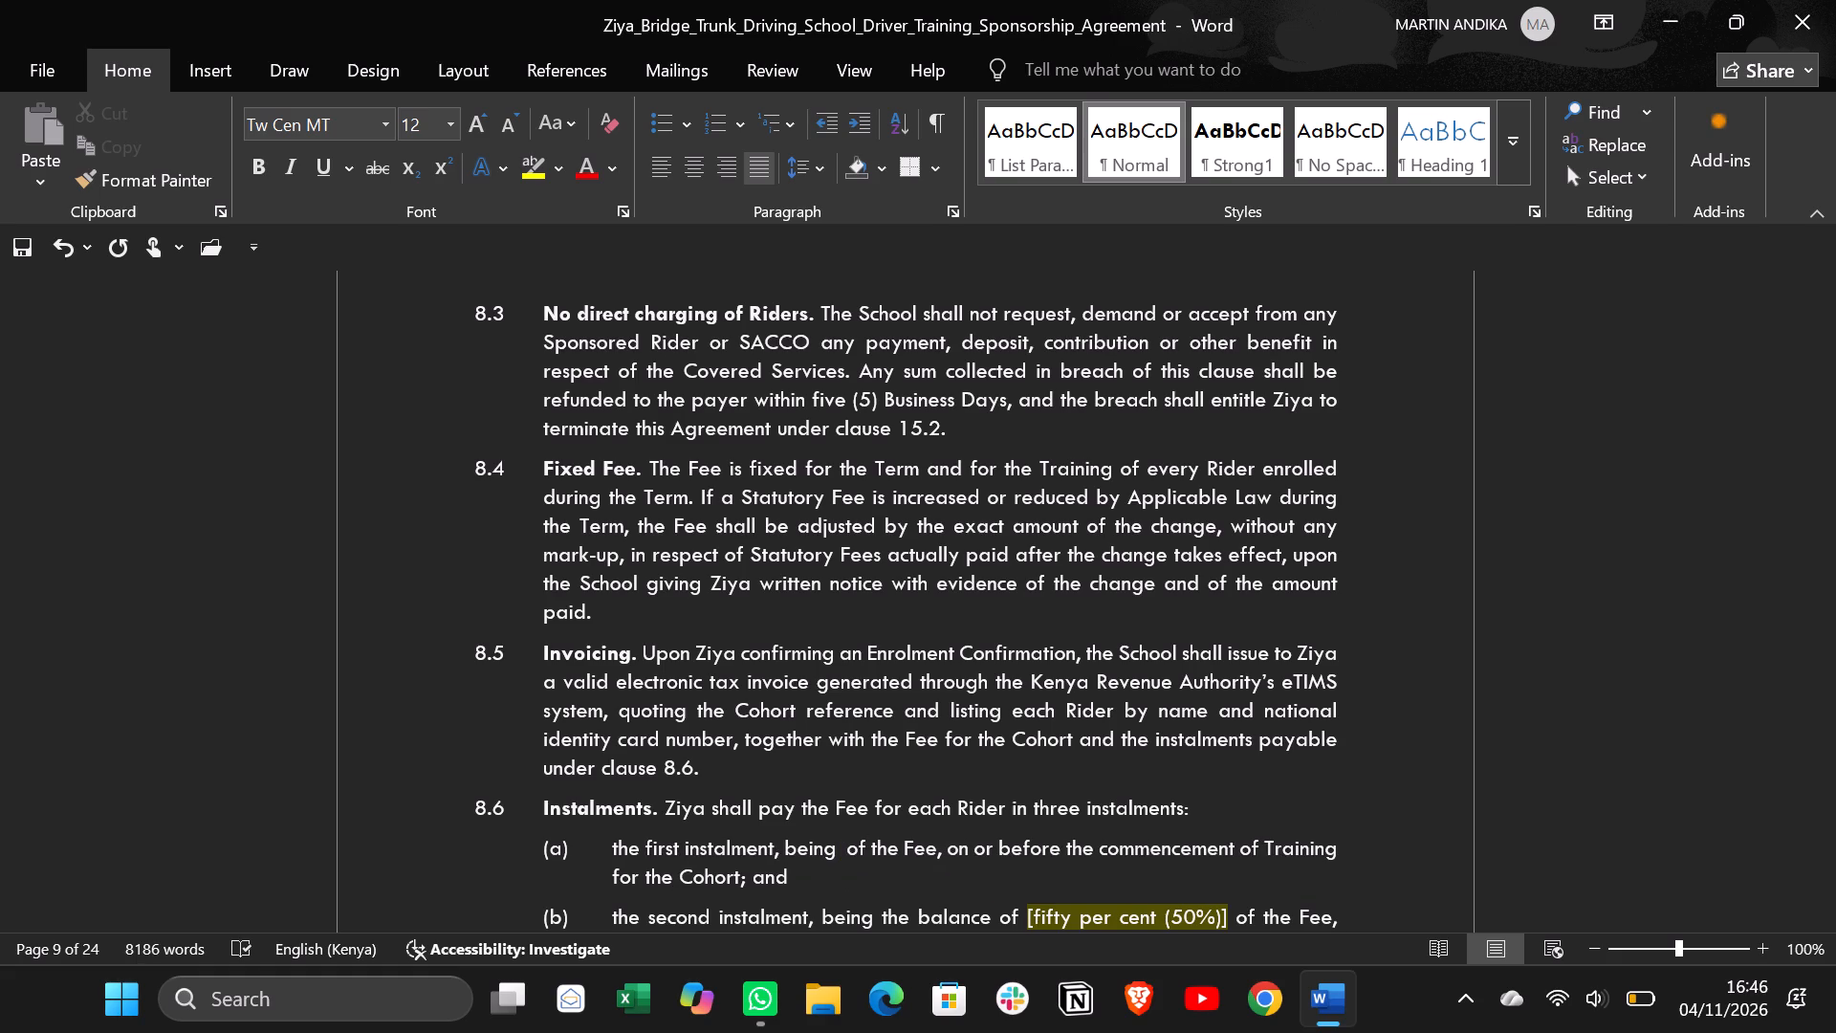
key("3")
key("3")
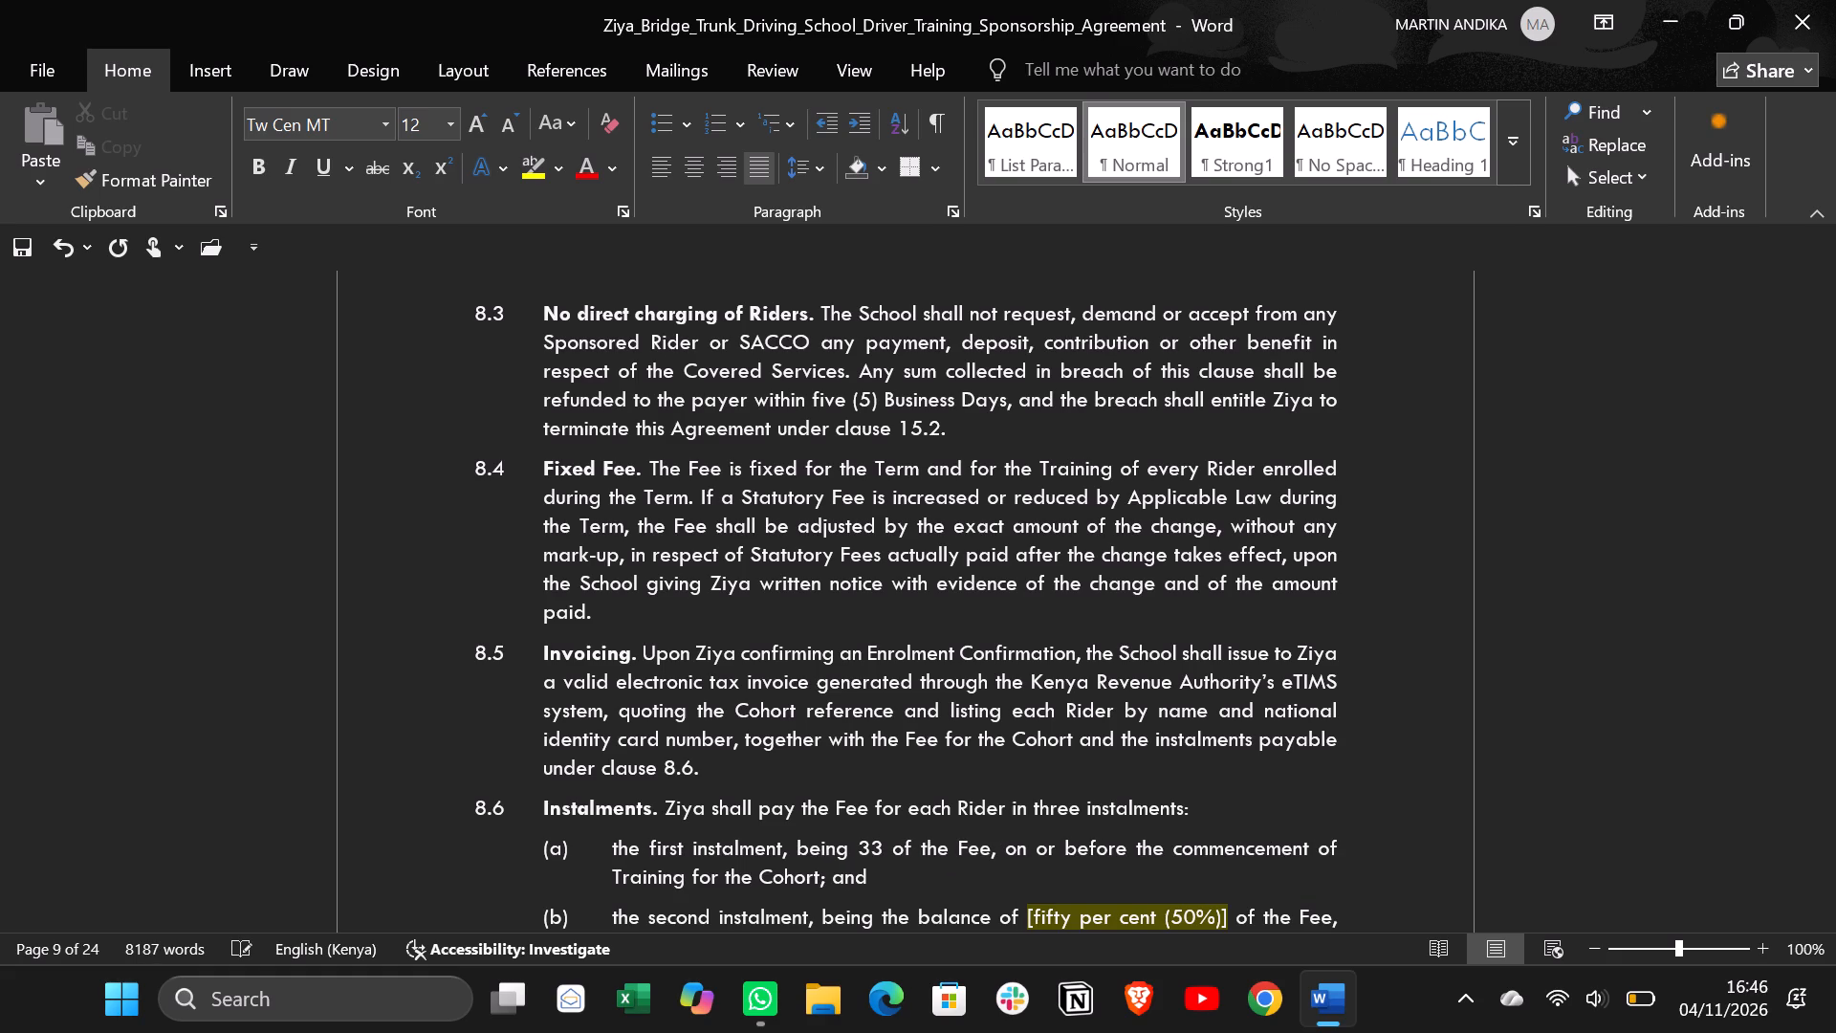
type(".33")
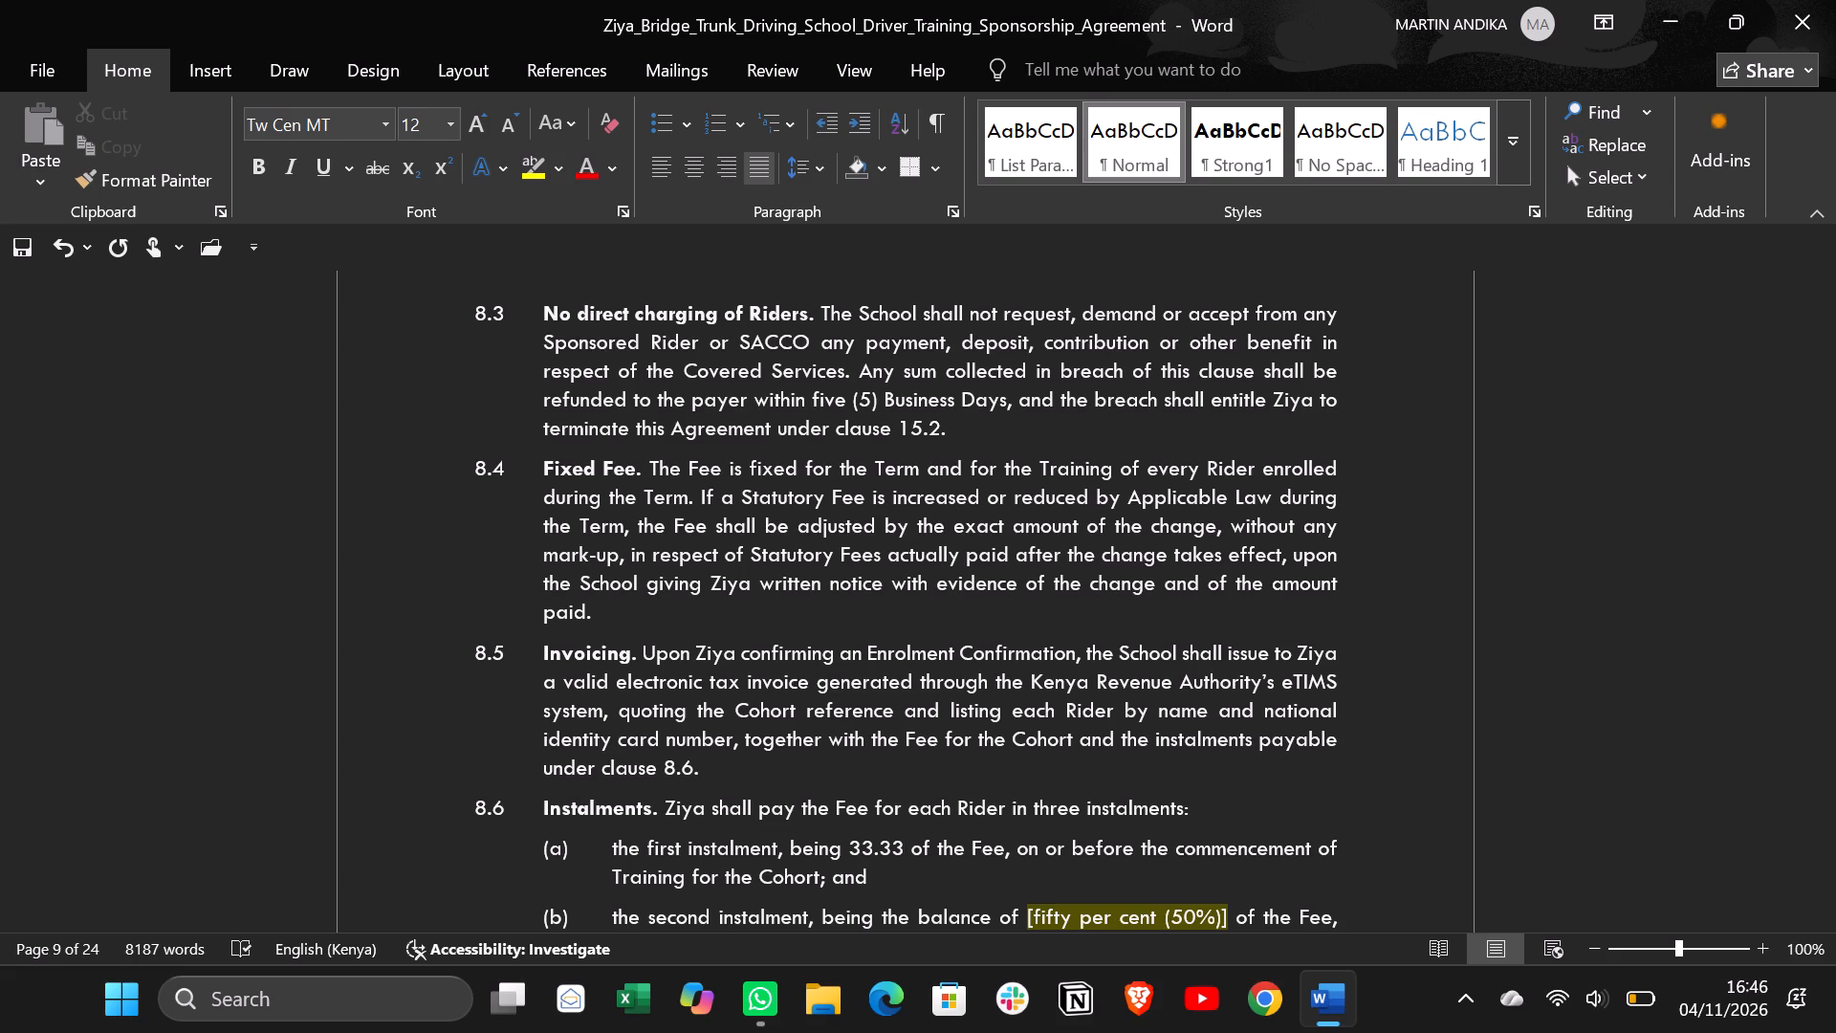
key("shift+percent")
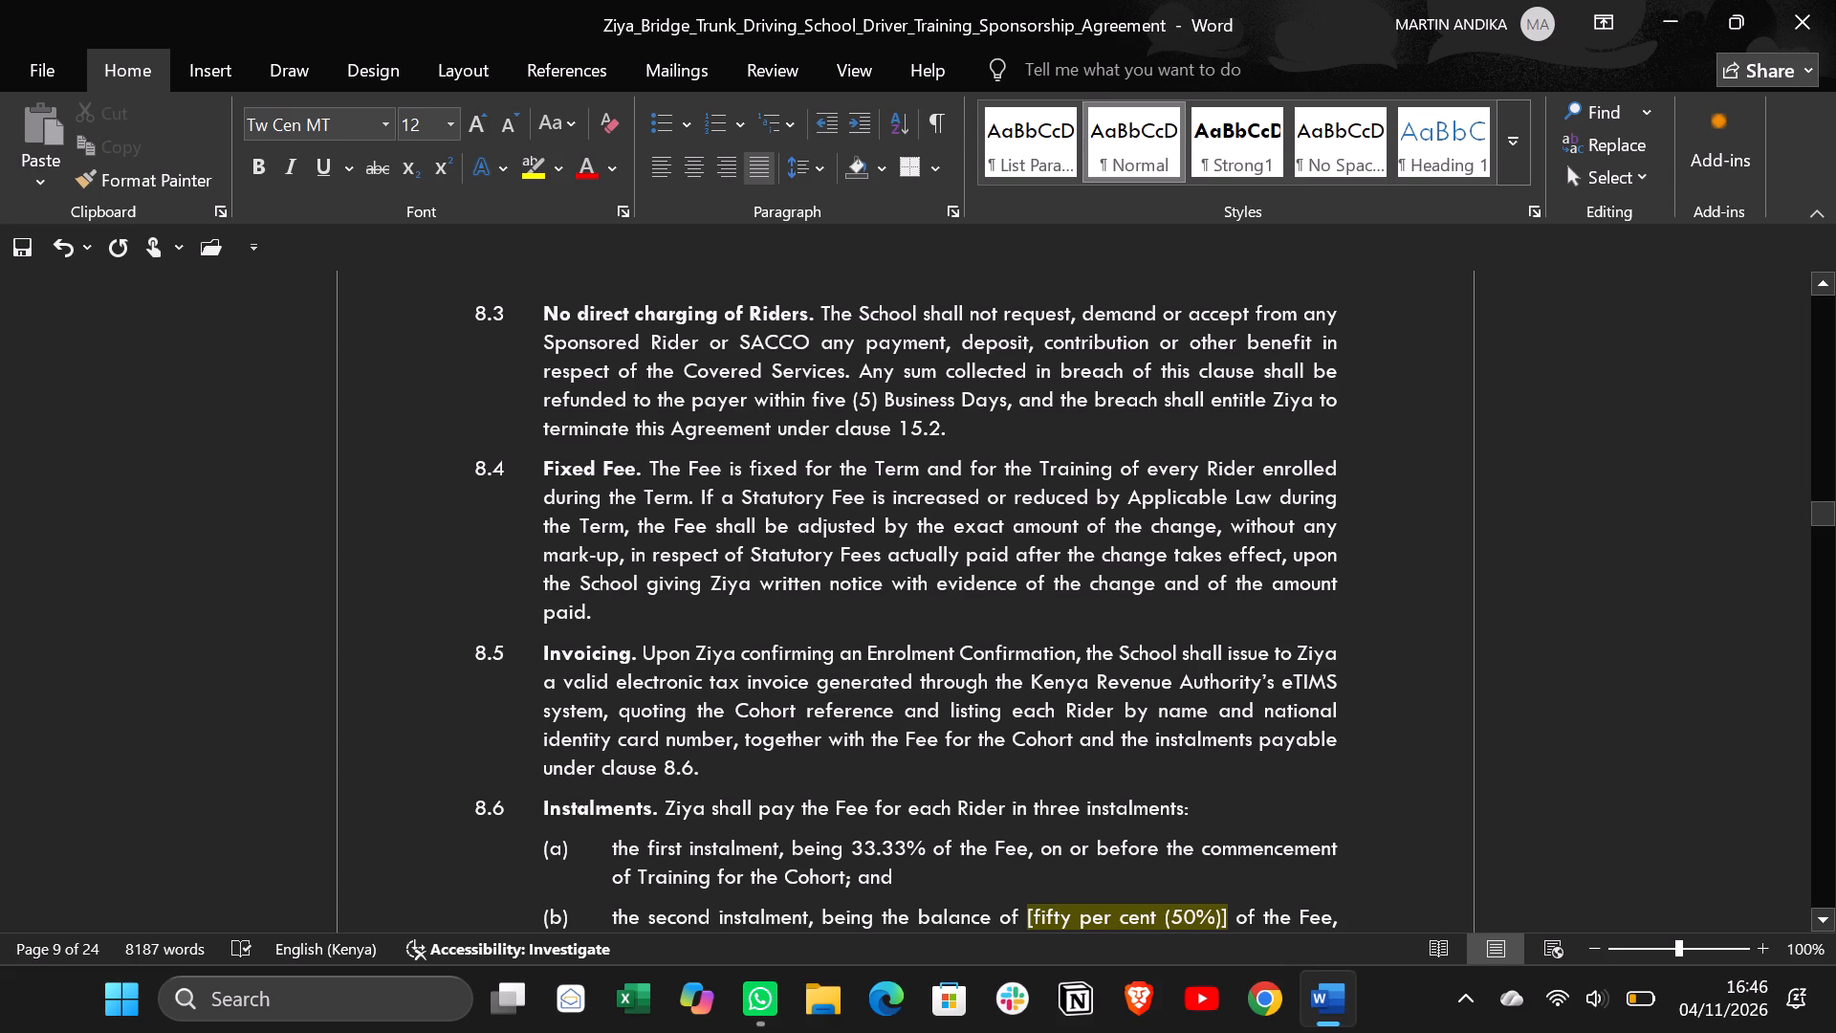
Reword the second instalment in clause 8.6(b), replacing "the balance of" and the bracketed percentage so it reads "being 33.33% of the Fee".
key("Down")
key("Down")
key("Down")
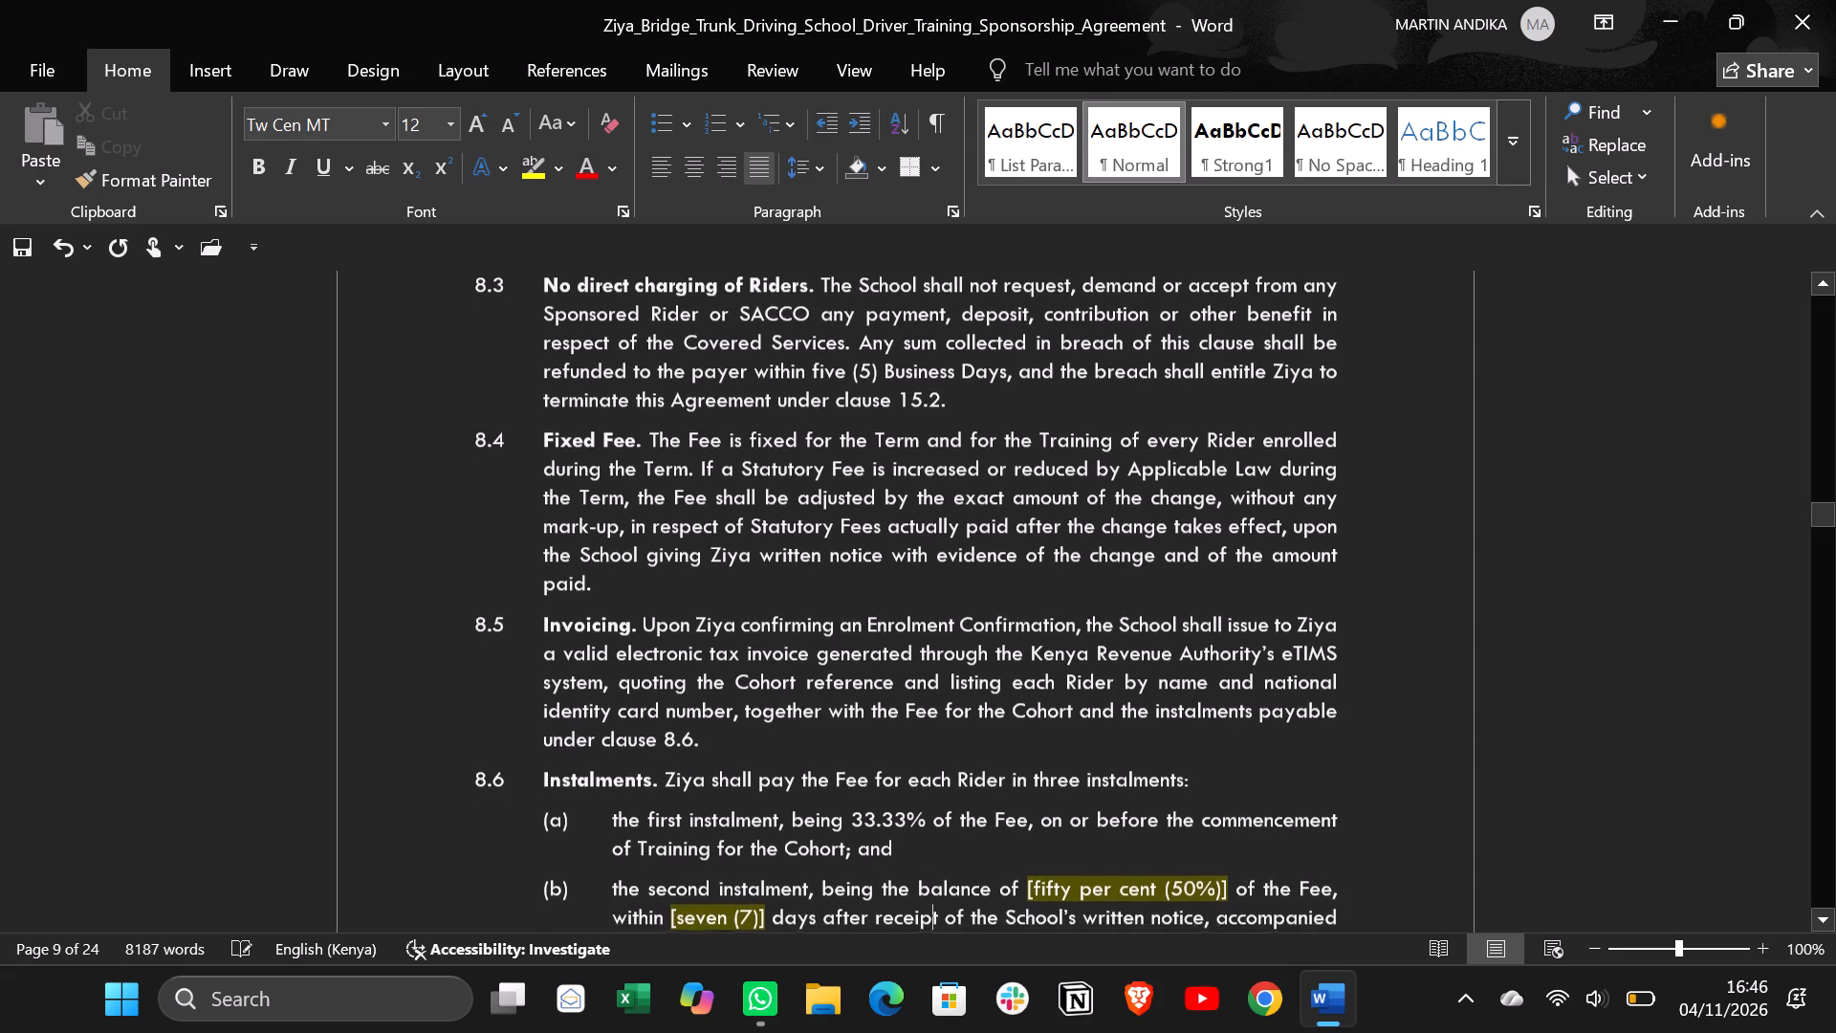
key("Down")
key("Down")
key("Down")
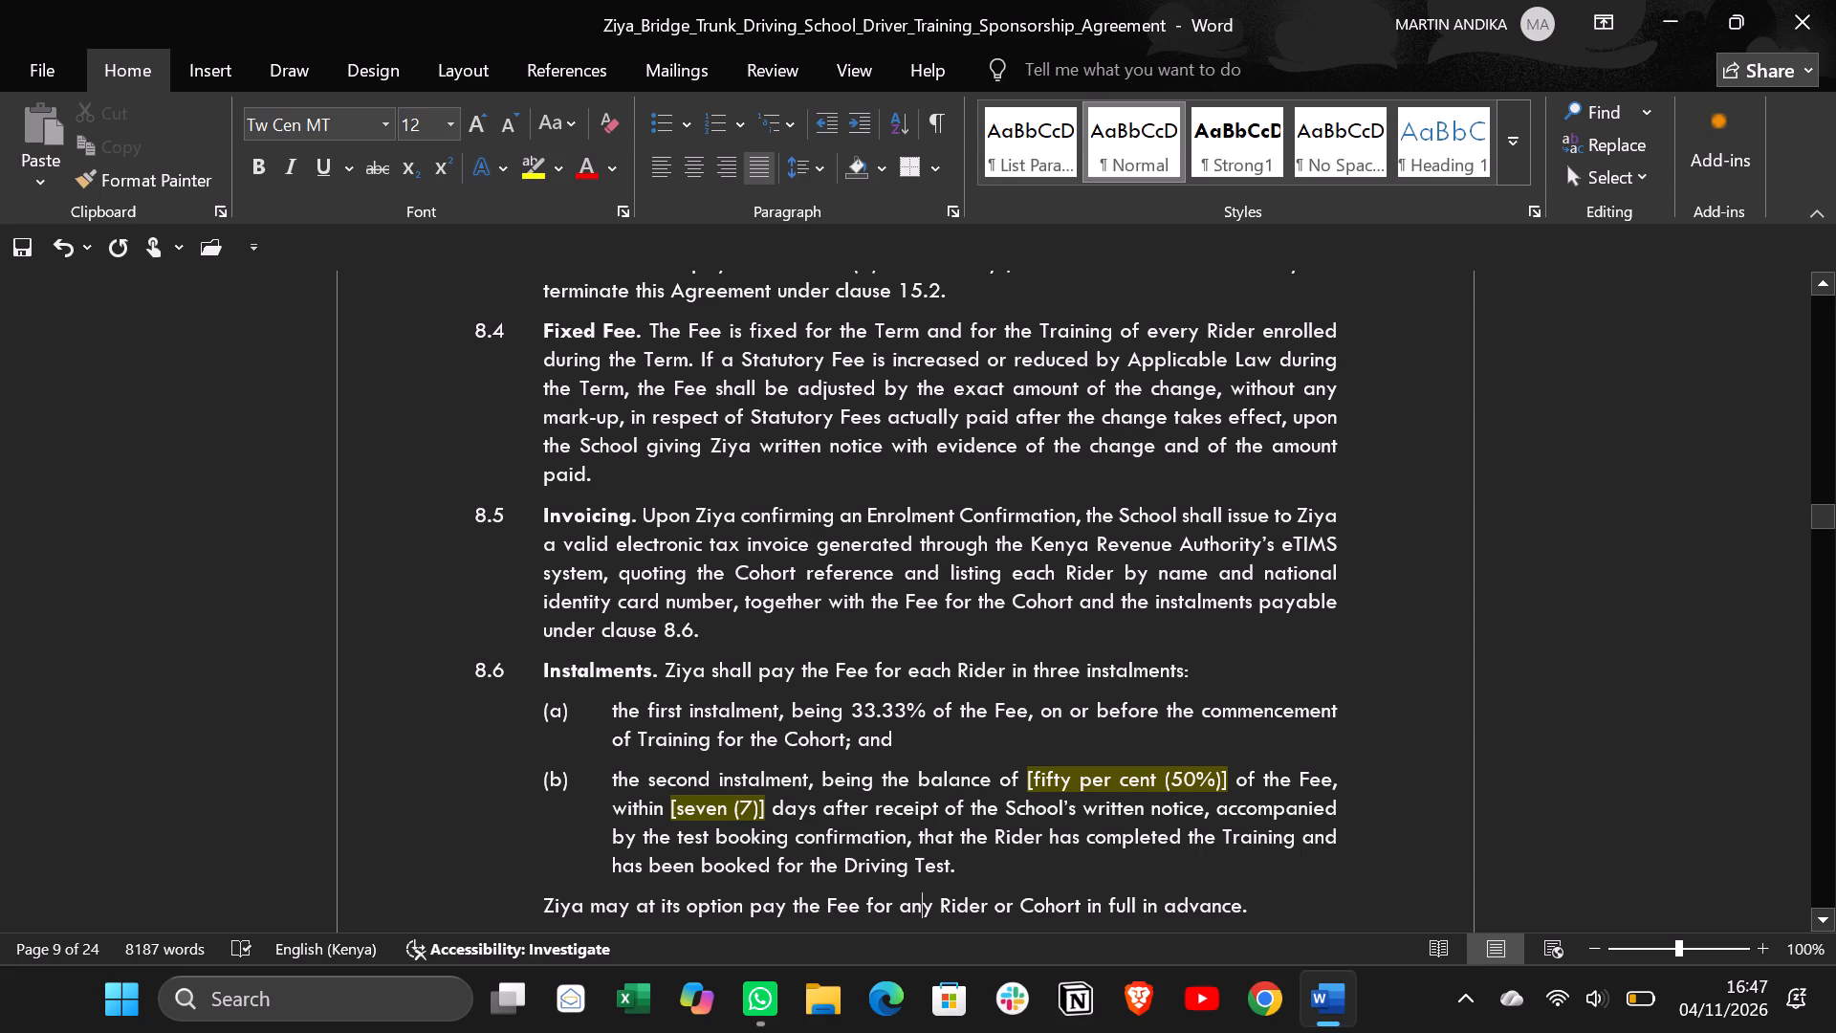
left_click(1227, 773)
key("BackSpace")
key("BackSpace")
key("BackSpace")
key("BackSpace")
key("BackSpace")
key("BackSpace")
key("BackSpace")
key("BackSpace")
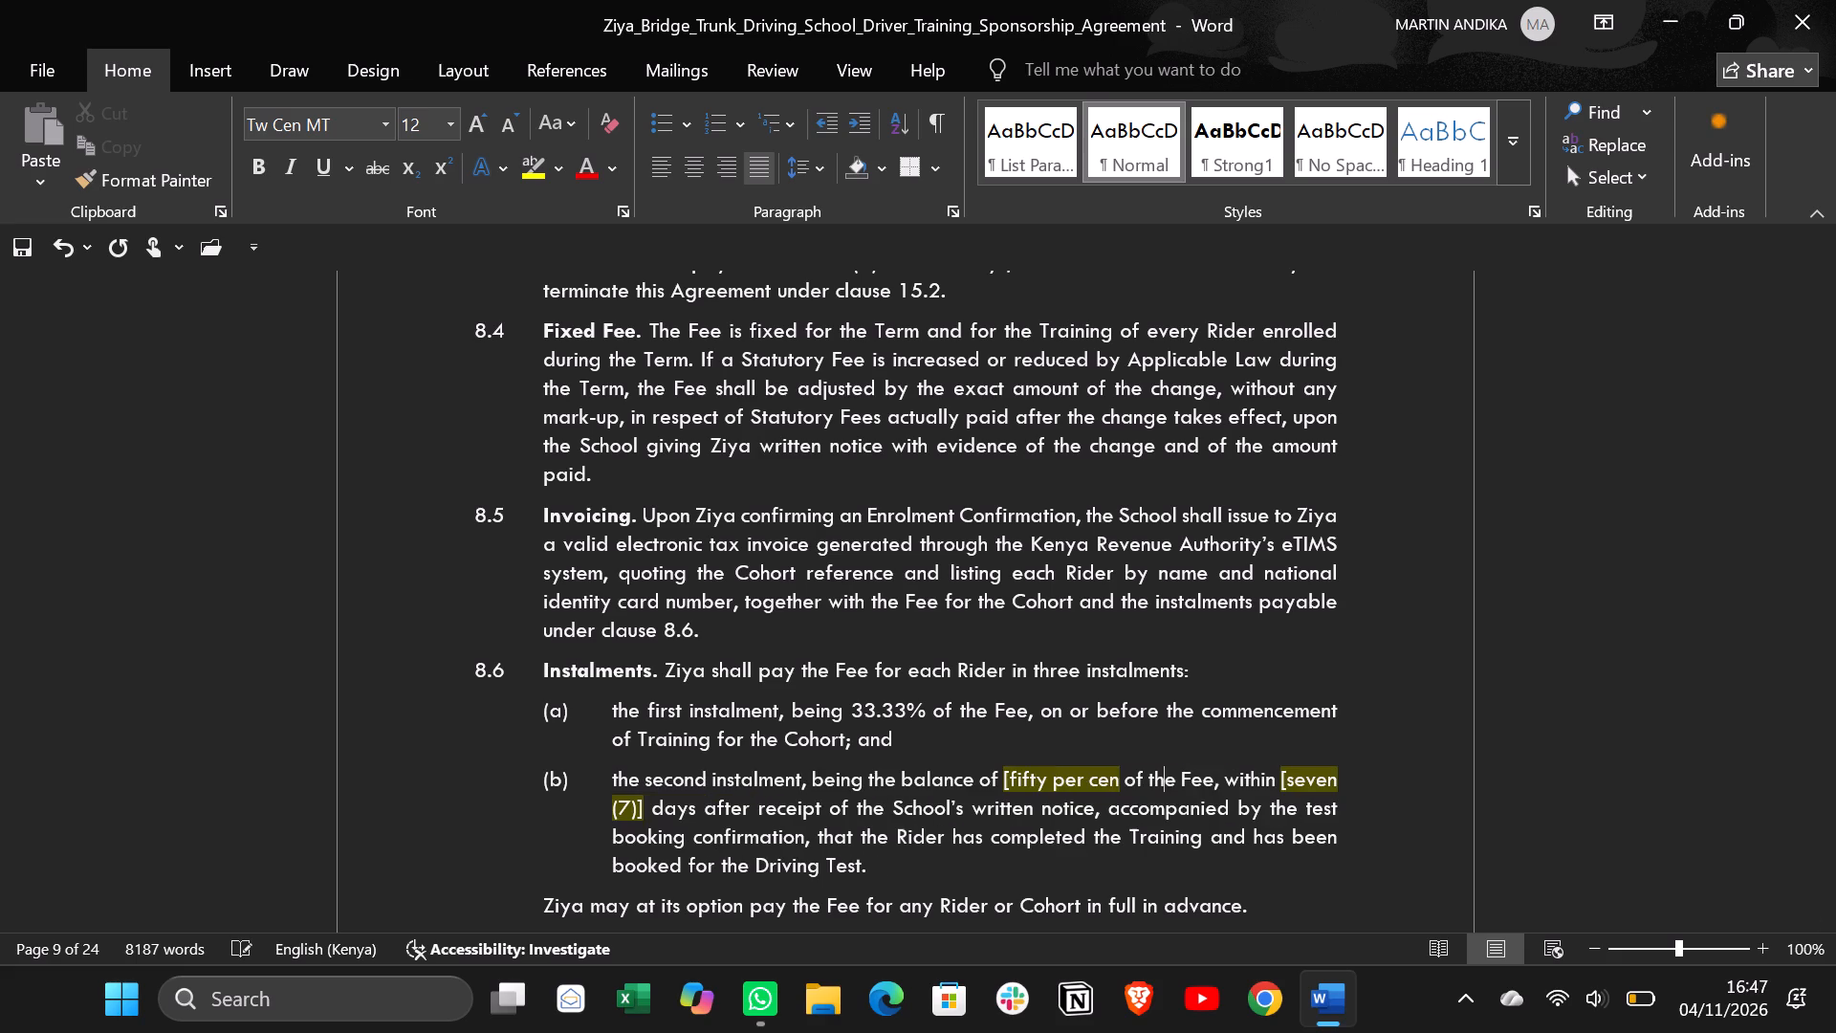
key("BackSpace")
key("BackSpace")
key("BackSpace")
key("BackSpace")
key("BackSpace")
key("BackSpace")
key("BackSpace")
key("BackSpace")
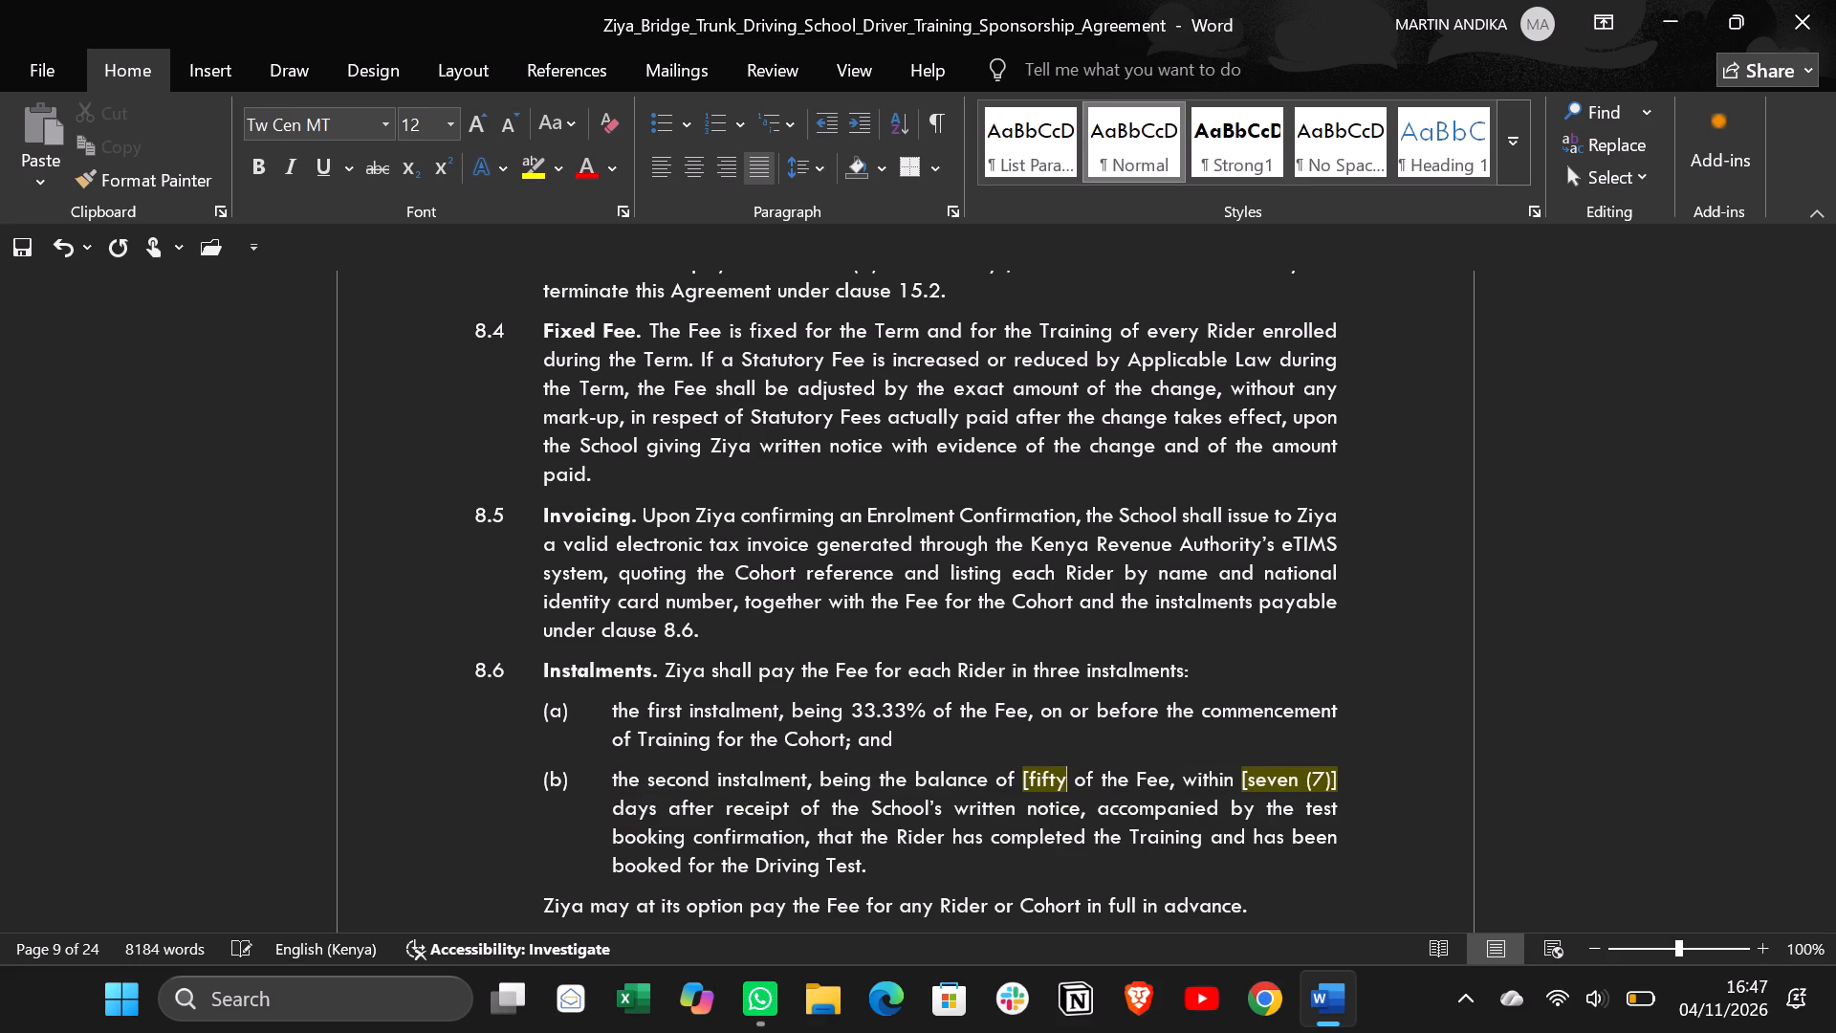
key("BackSpace")
key("BackSpace")
key("BackSpace")
key("BackSpace")
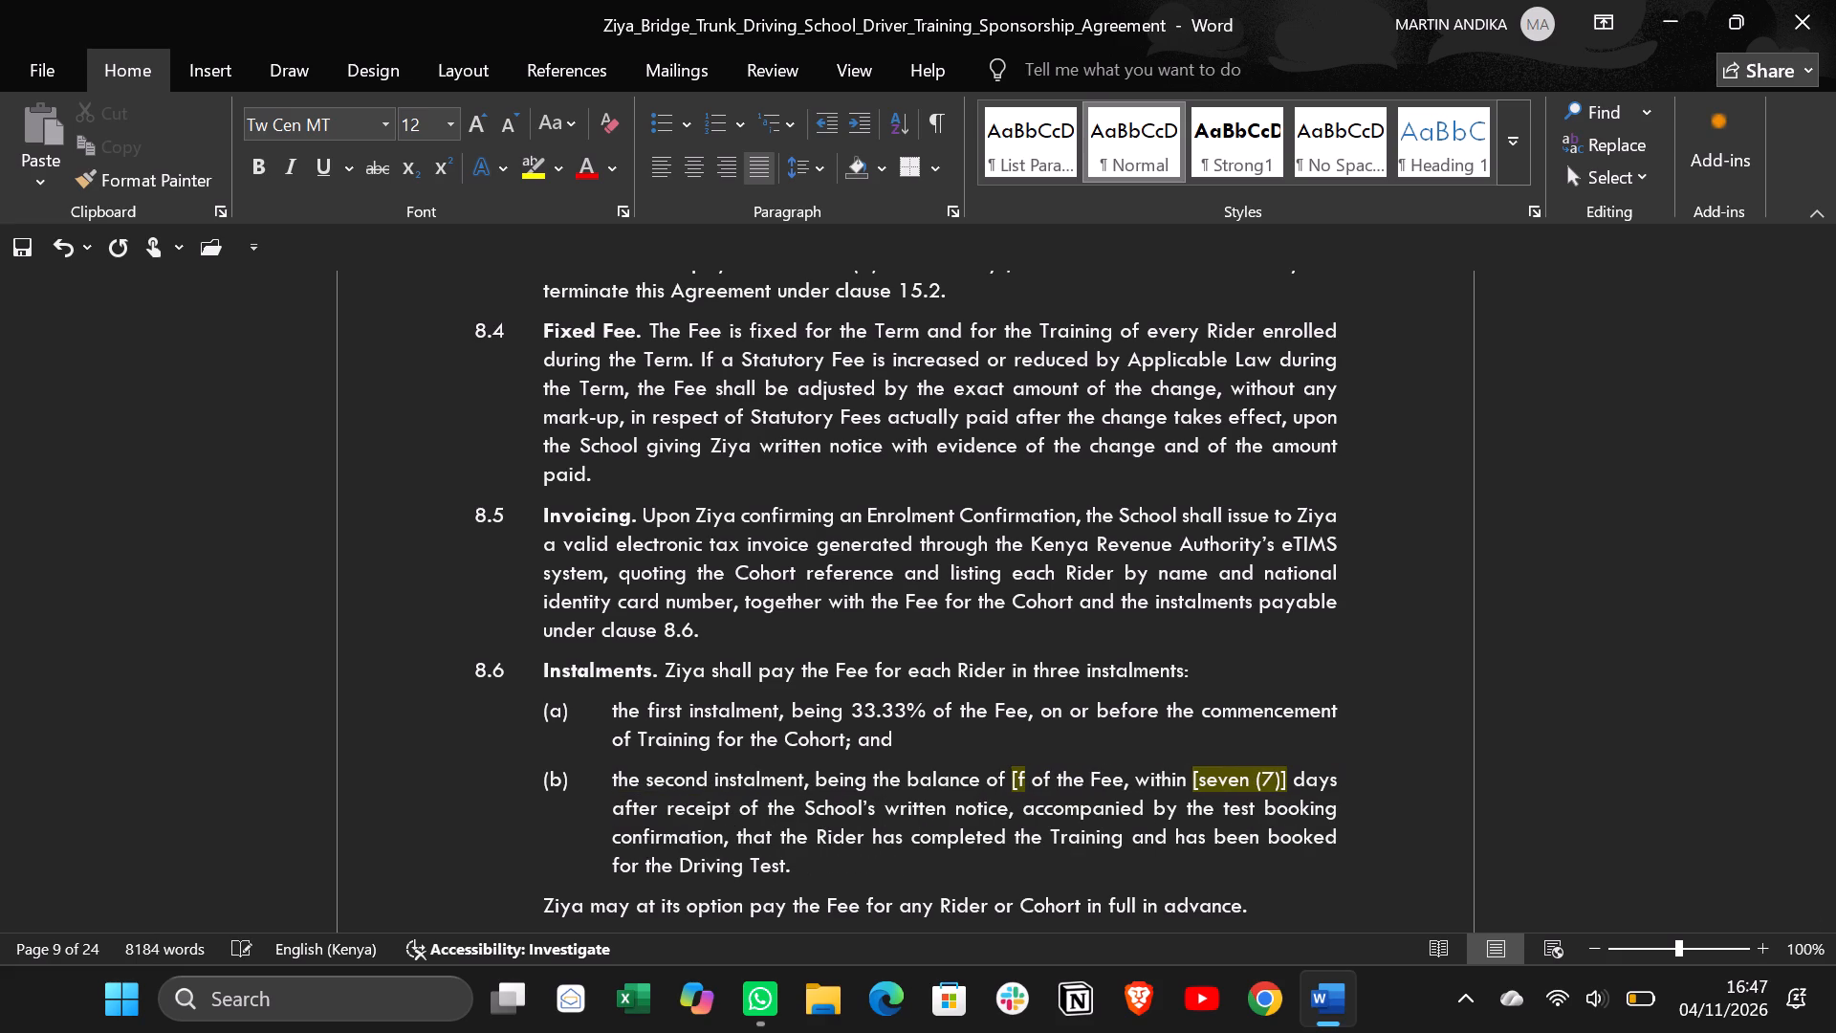
key("BackSpace")
key("BackSpace")
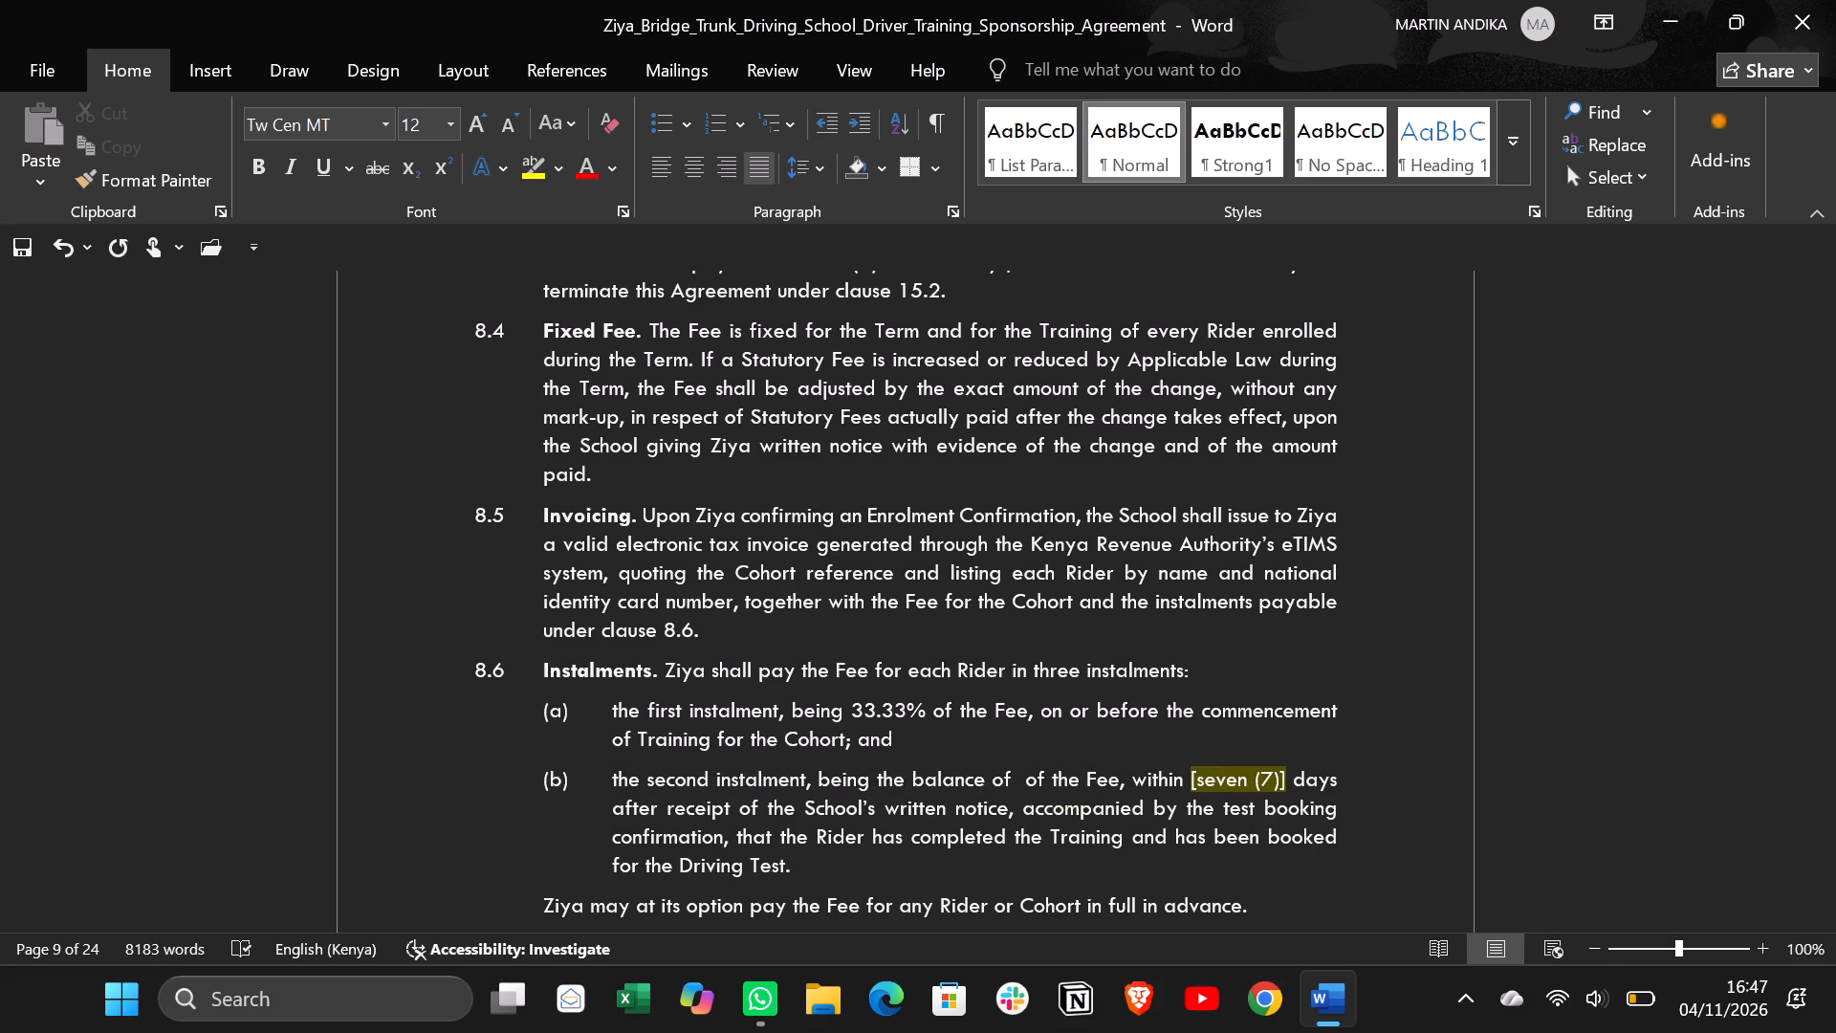
key("BackSpace")
key("BackSpace")
key("BackSpace")
key("BackSpace")
key("BackSpace")
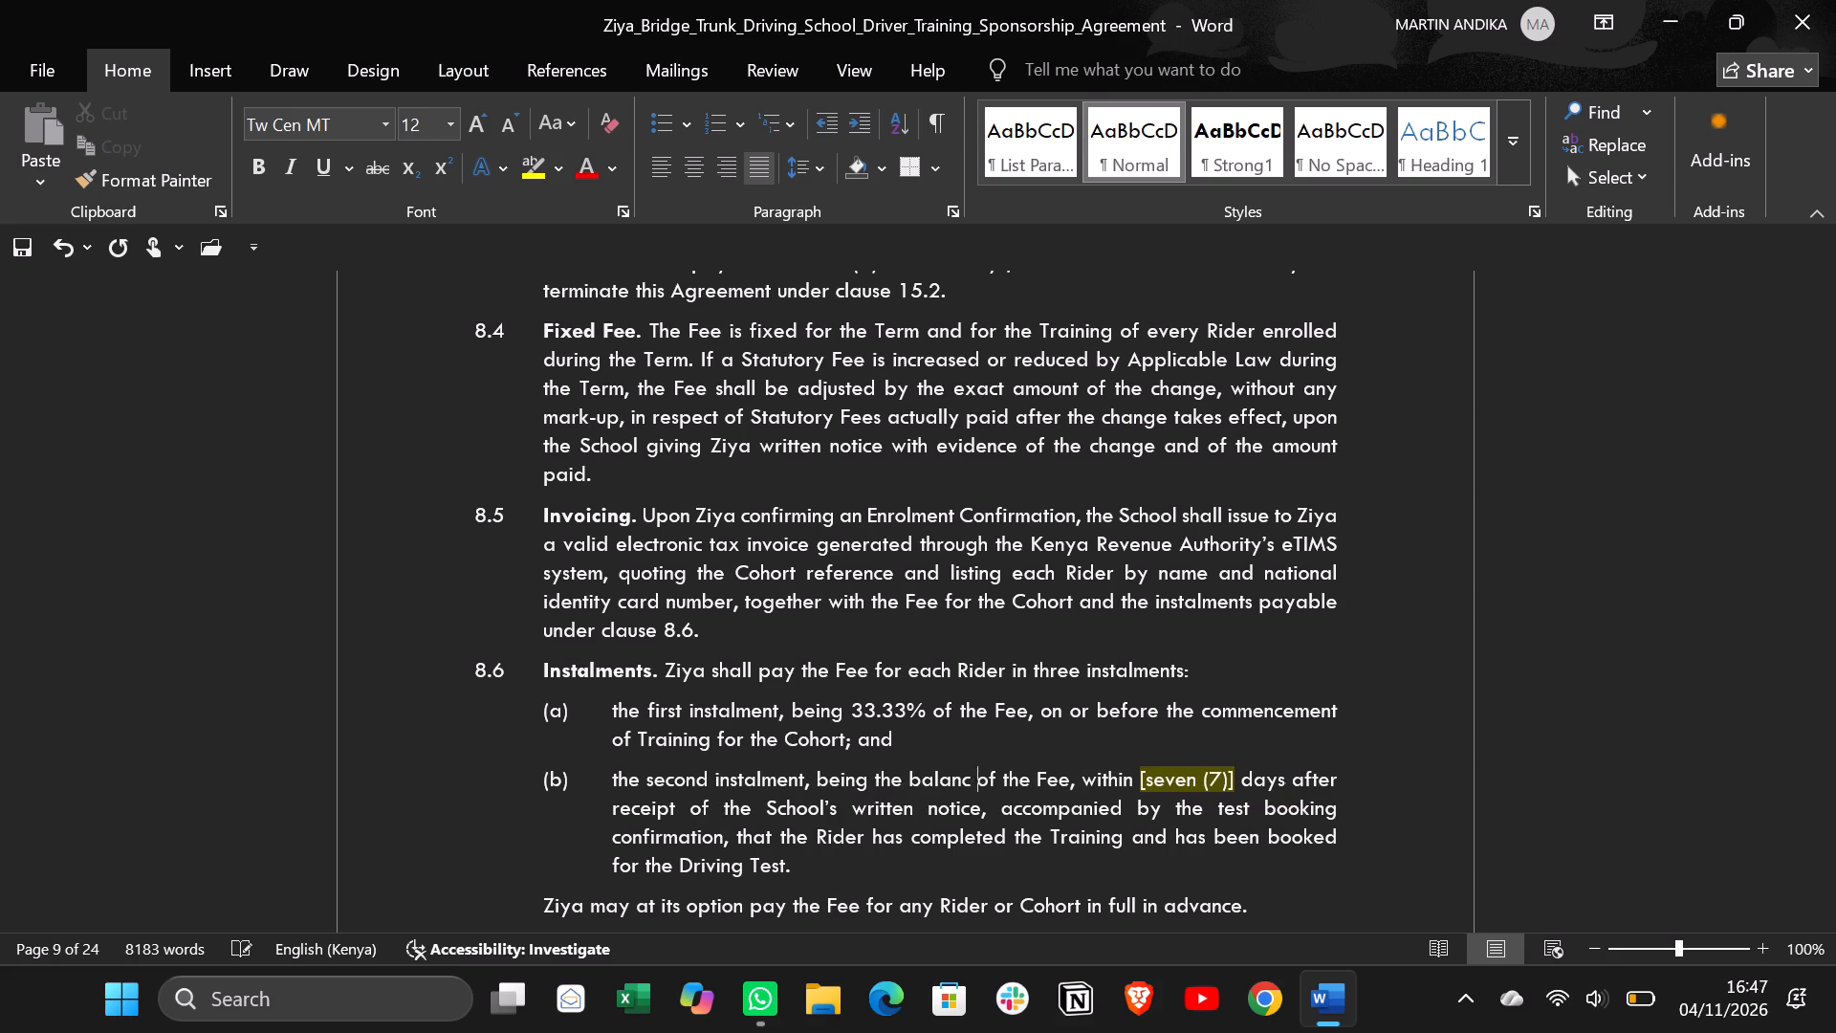
key("BackSpace")
key("BackSpace")
key("BackSpace")
key("BackSpace")
key("BackSpace")
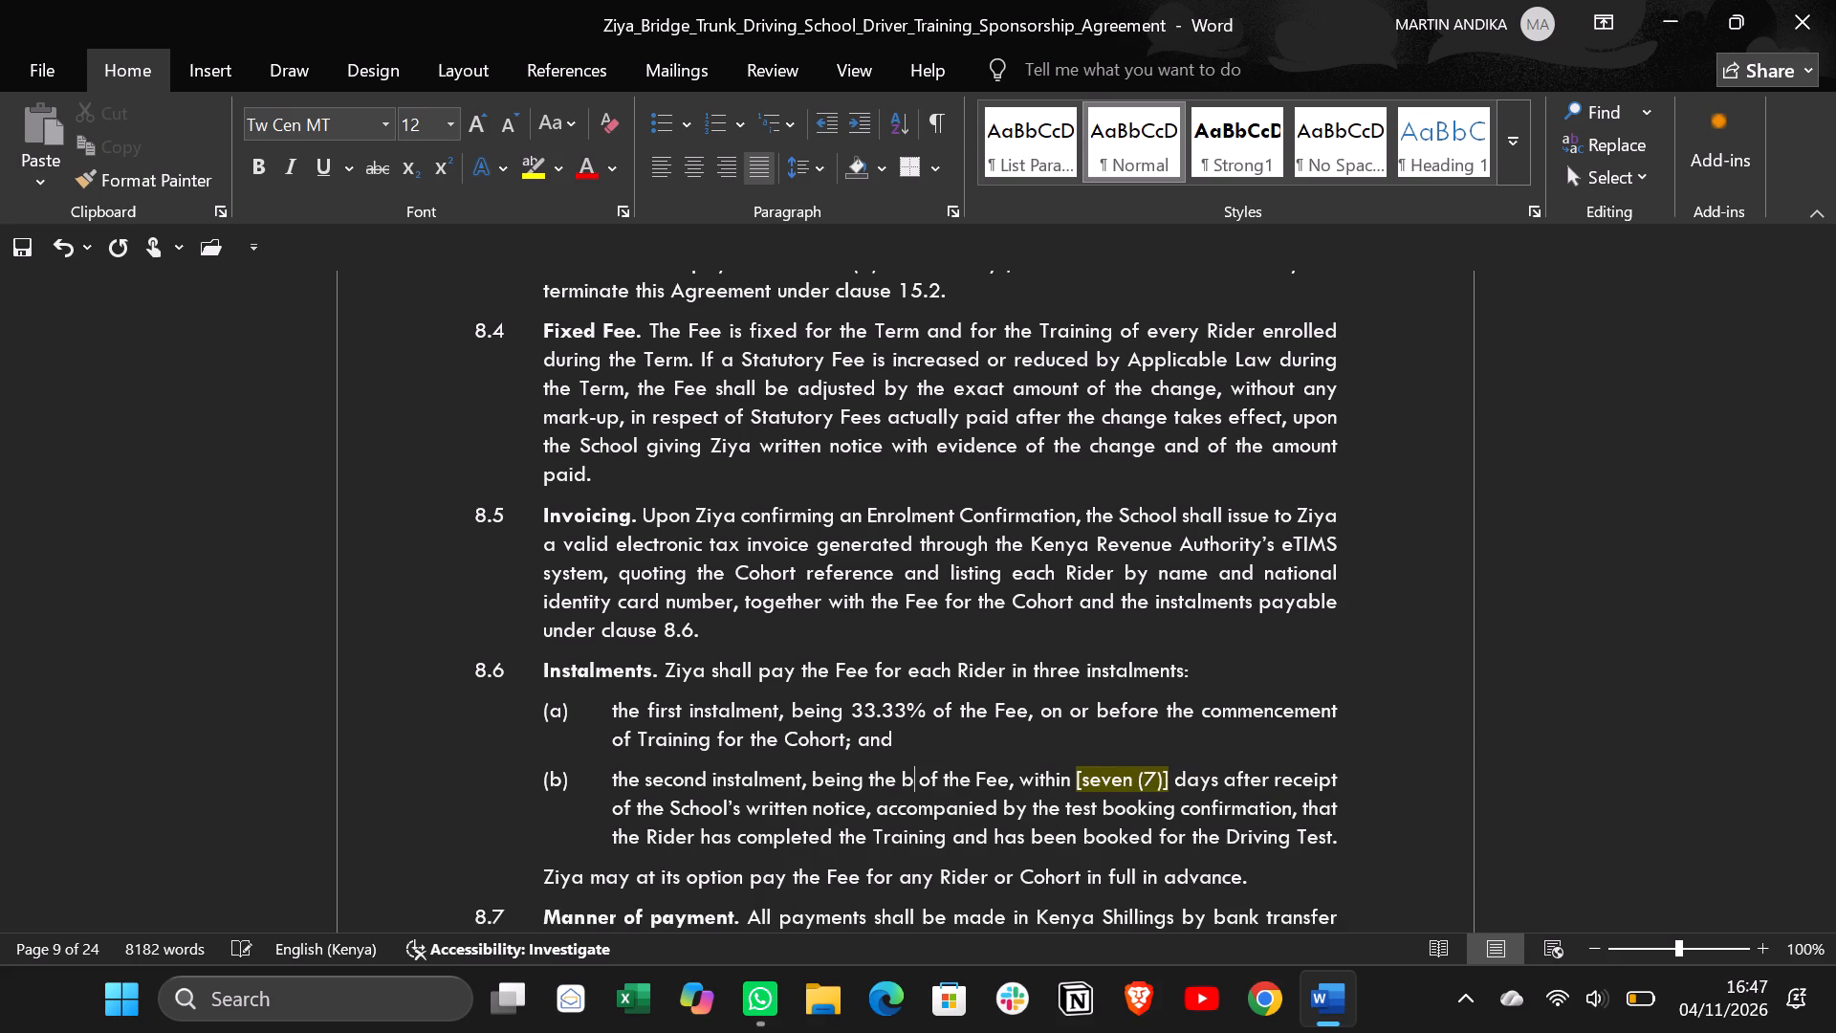
key("BackSpace")
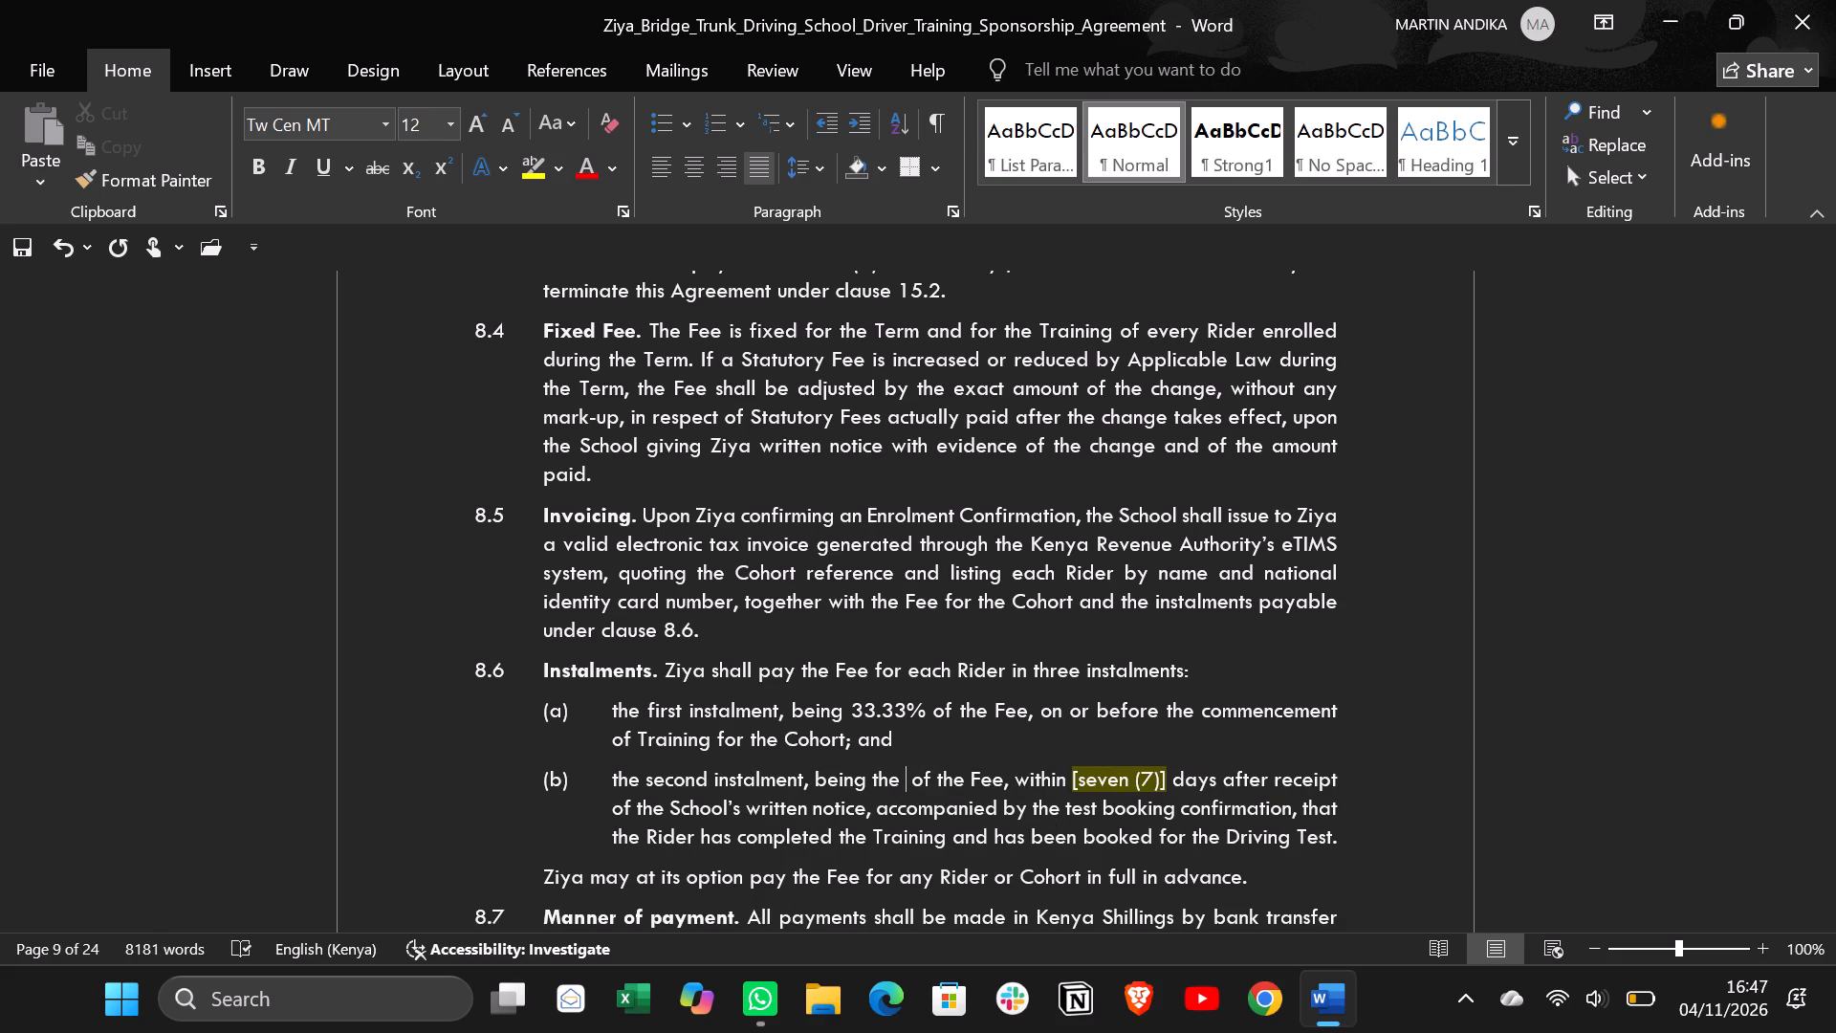
type("33")
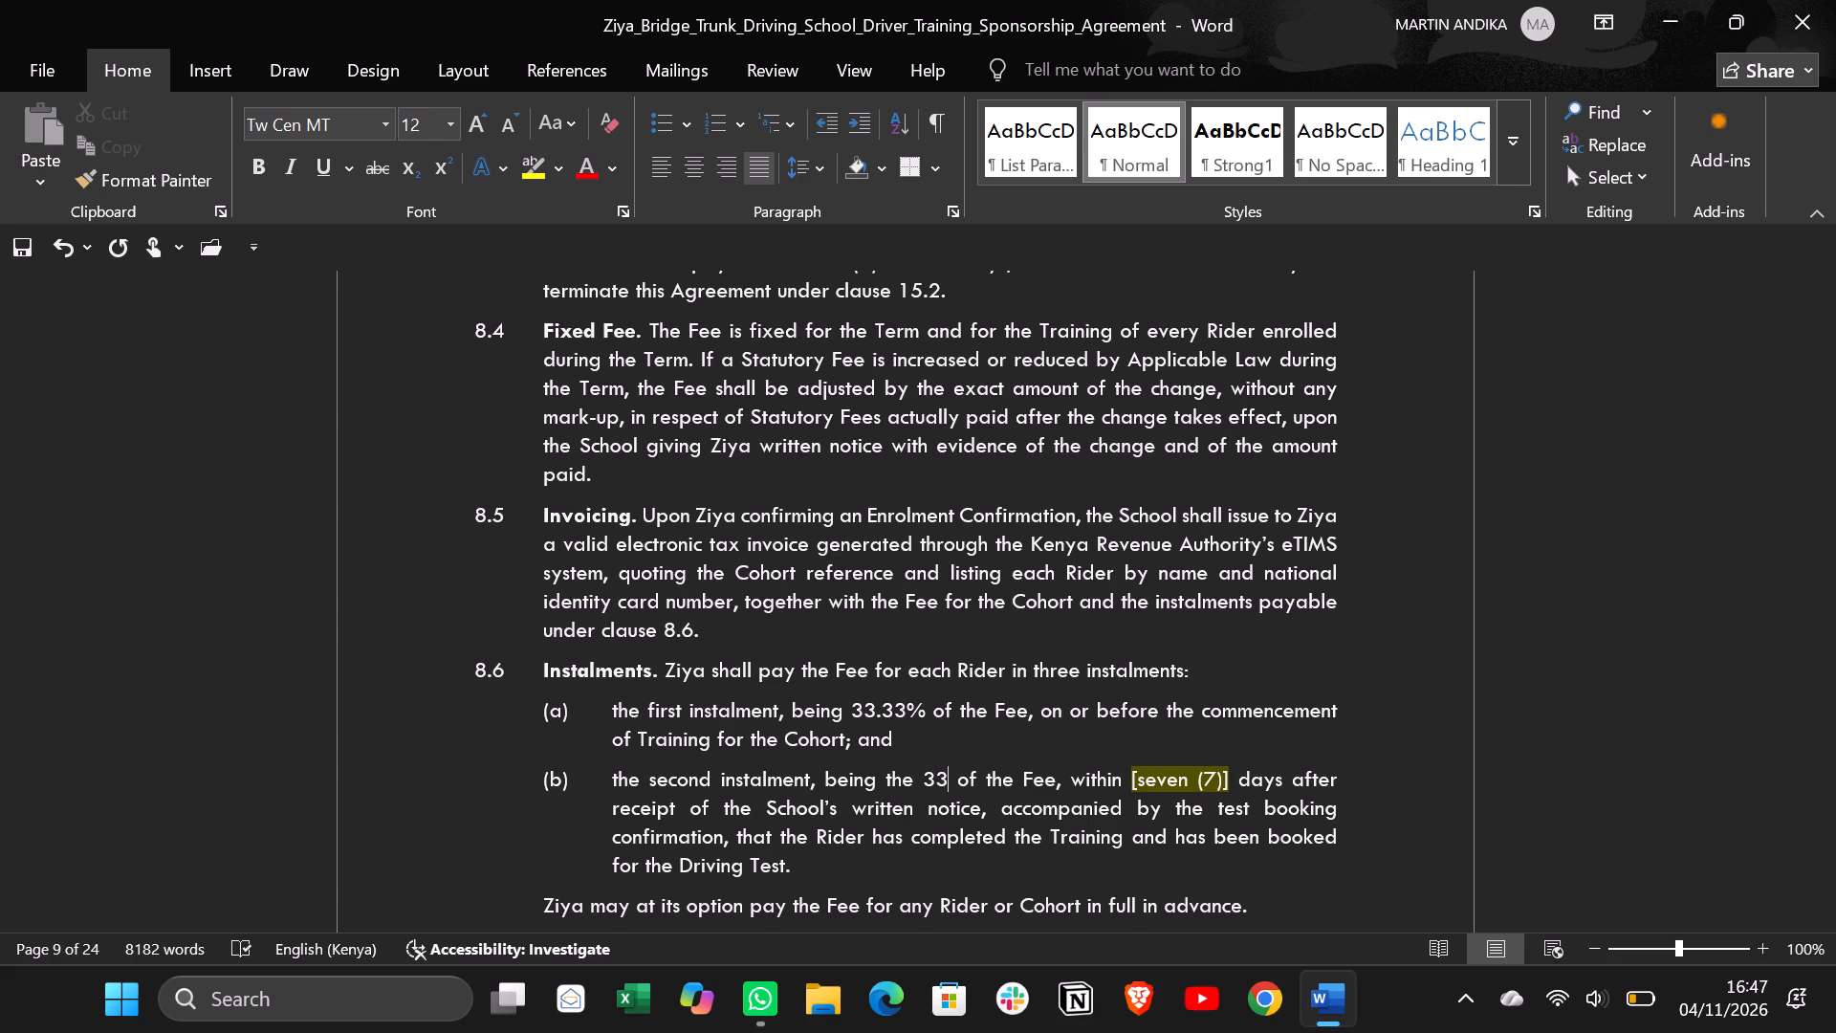
key("BackSpace")
key("BackSpace")
key("BackSpace")
key("BackSpace")
key("BackSpace")
key("BackSpace")
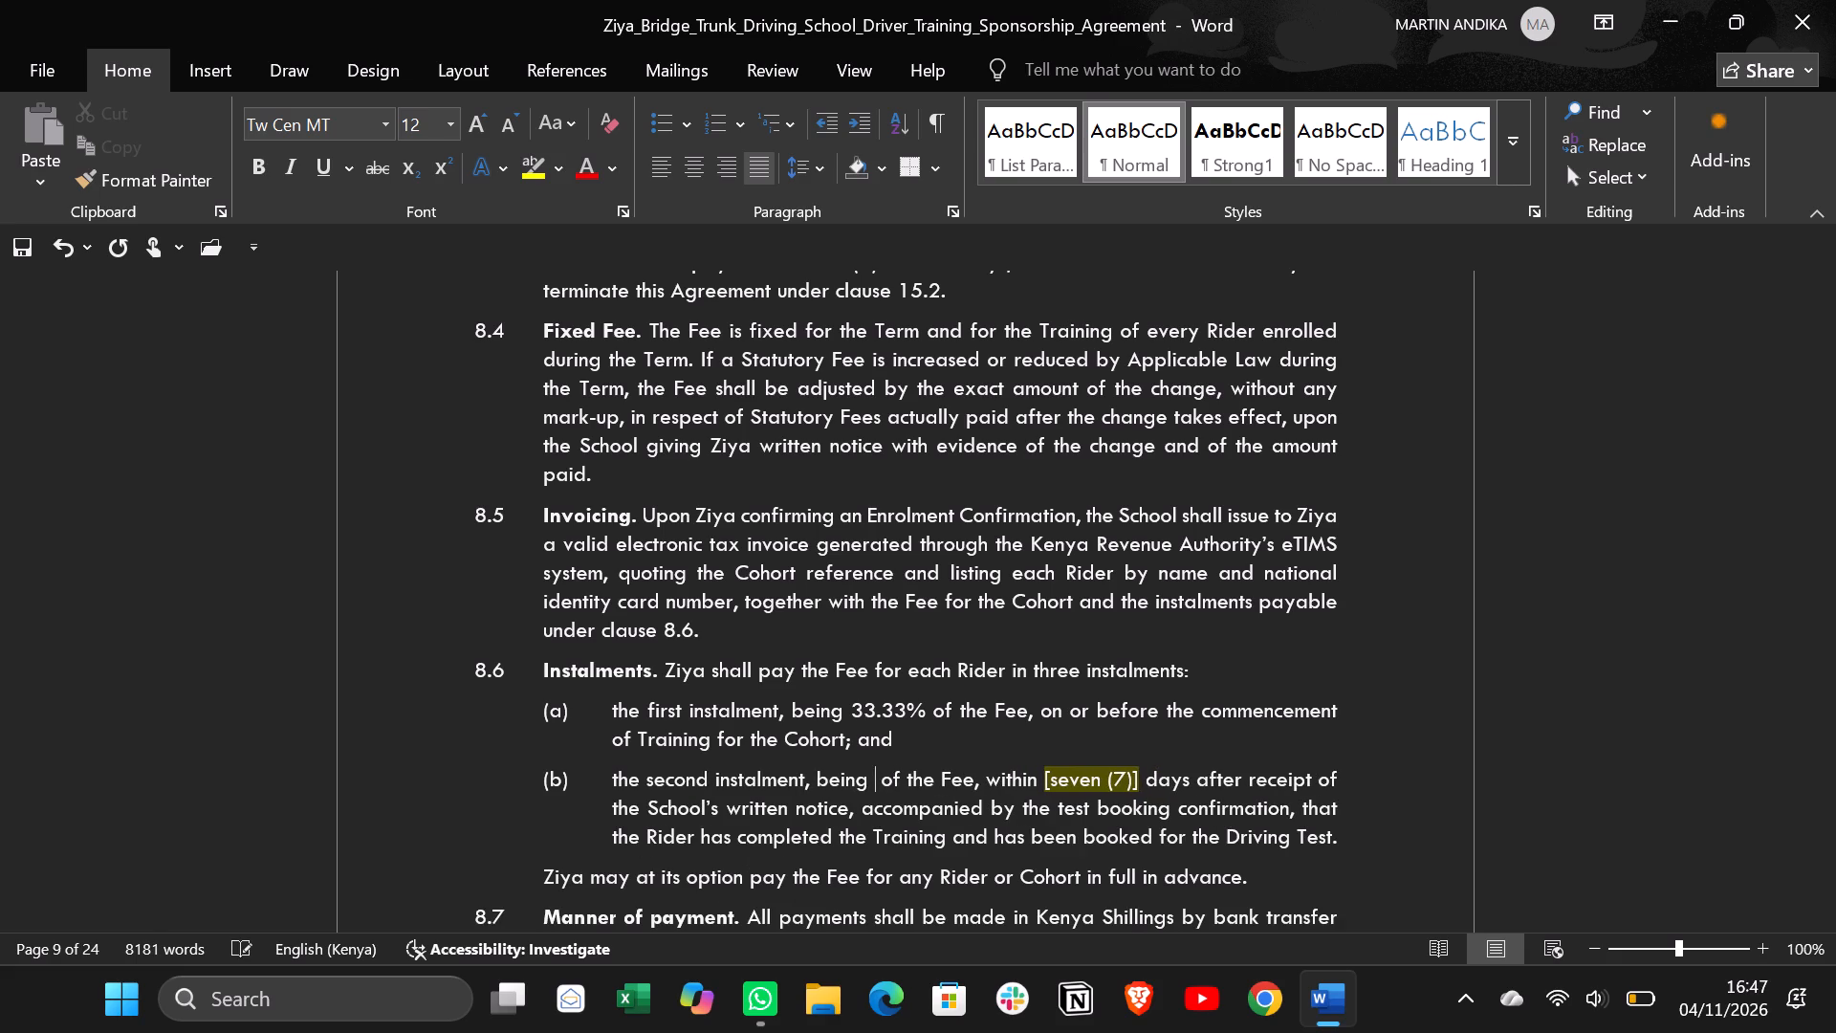
key("BackSpace")
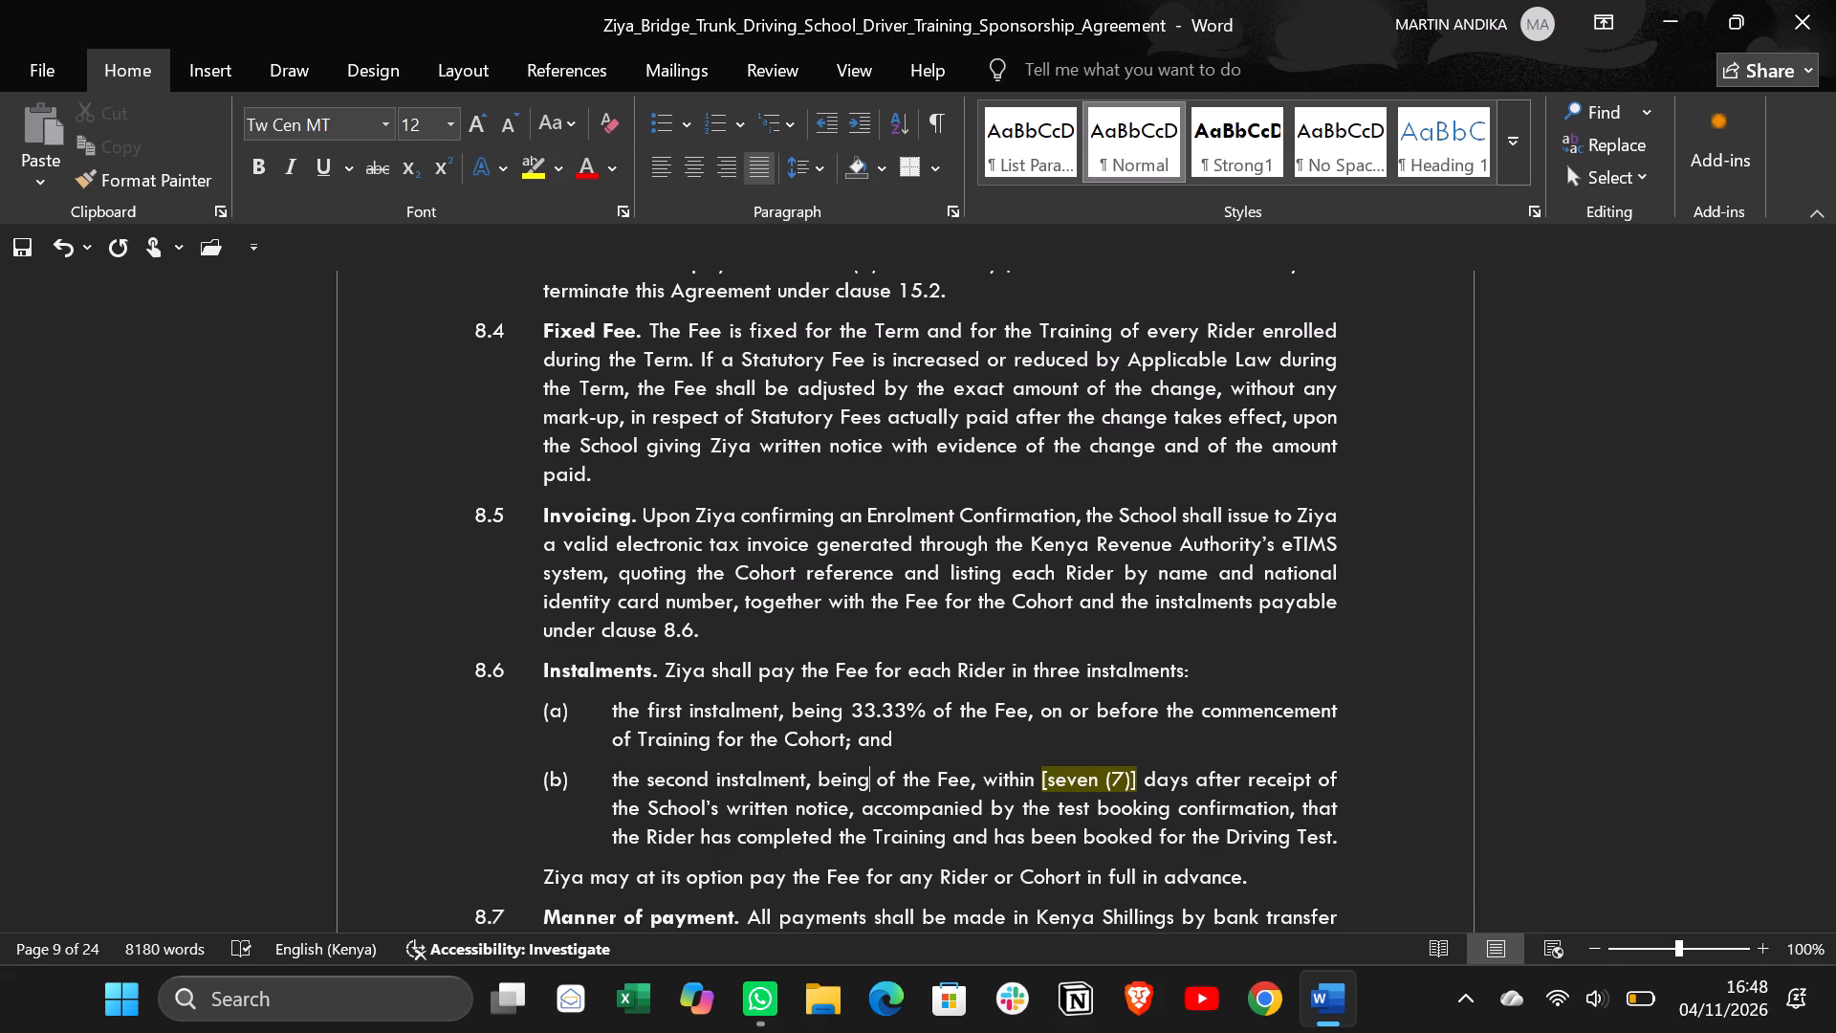
key("space")
type("33")
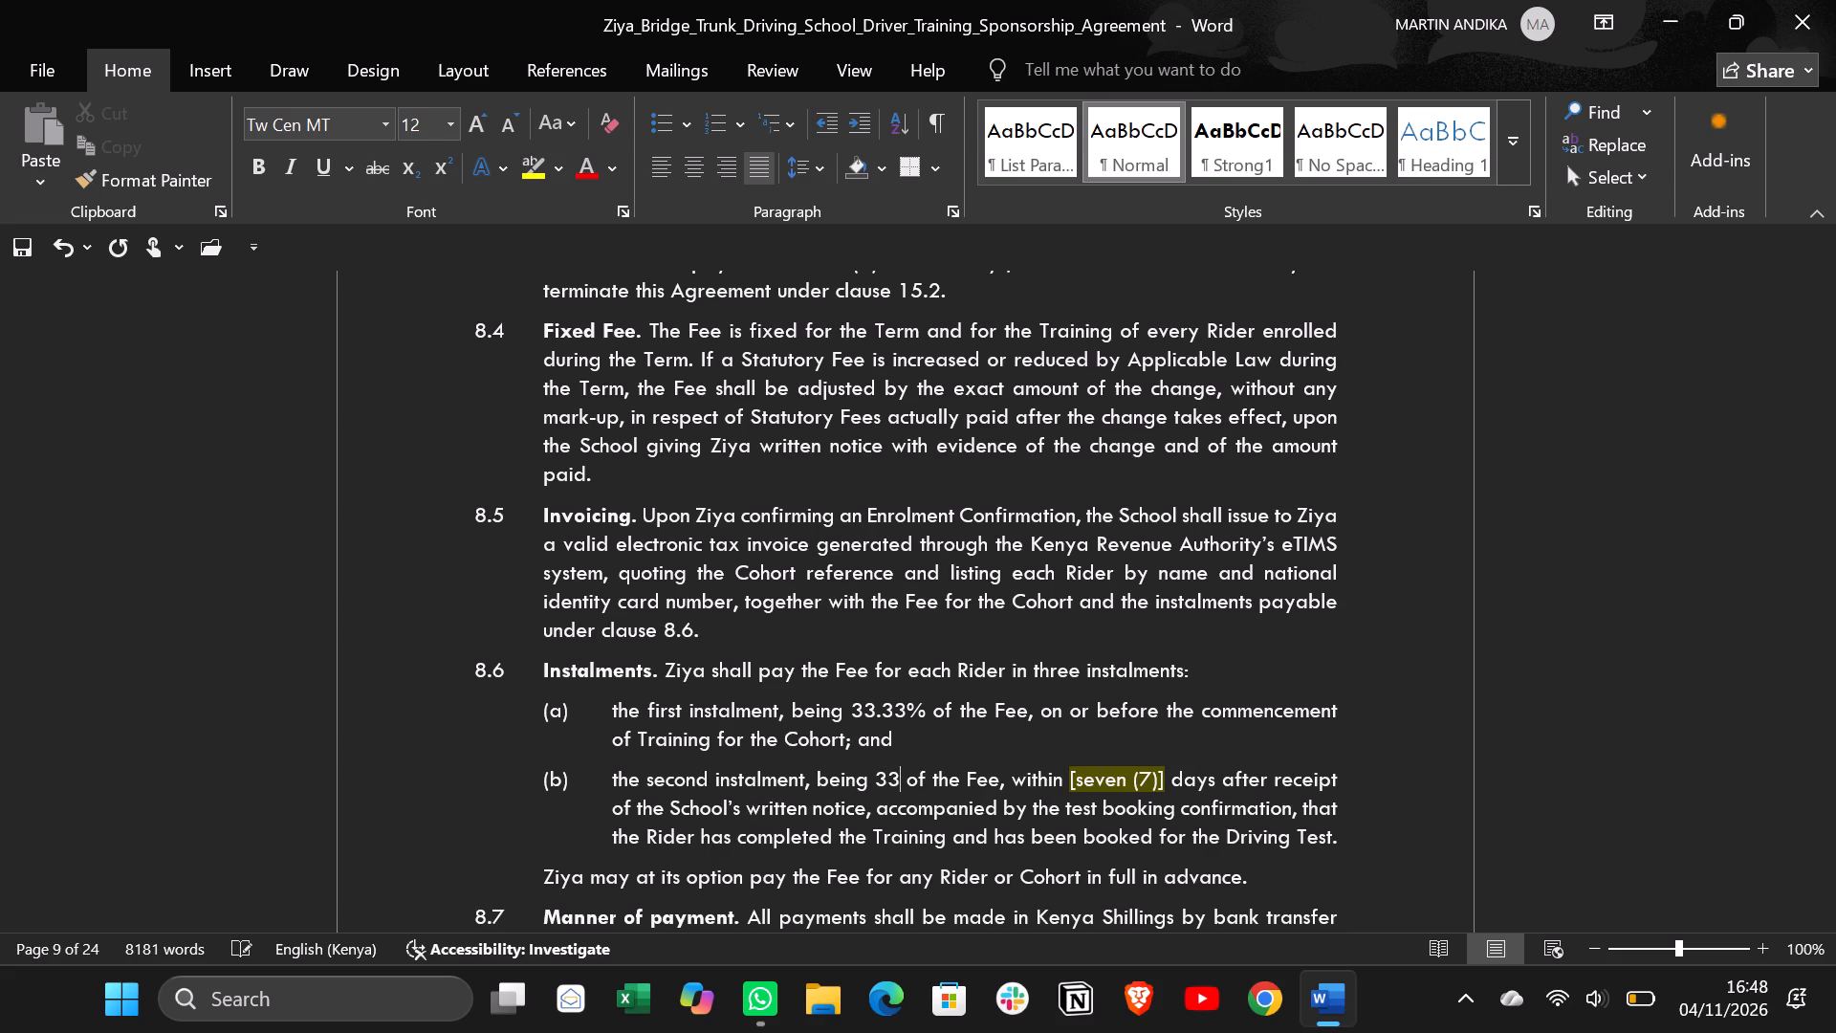
type(".33")
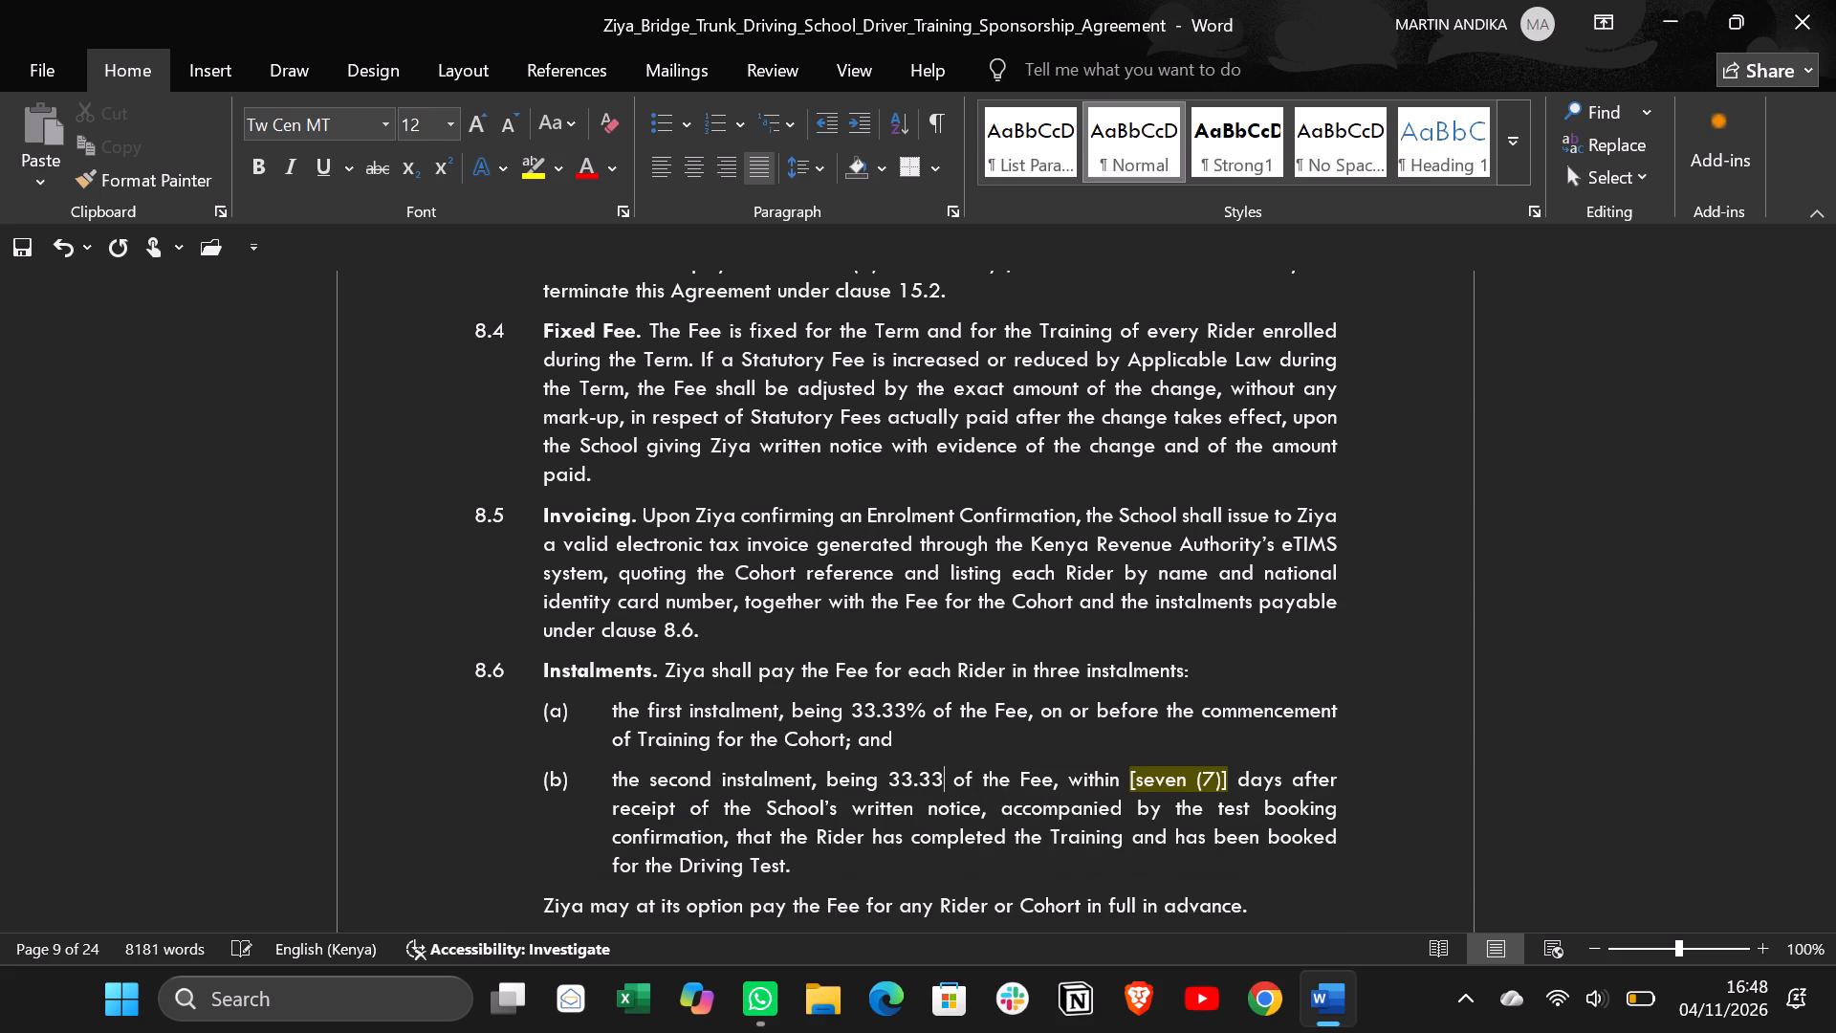
key("shift+percent")
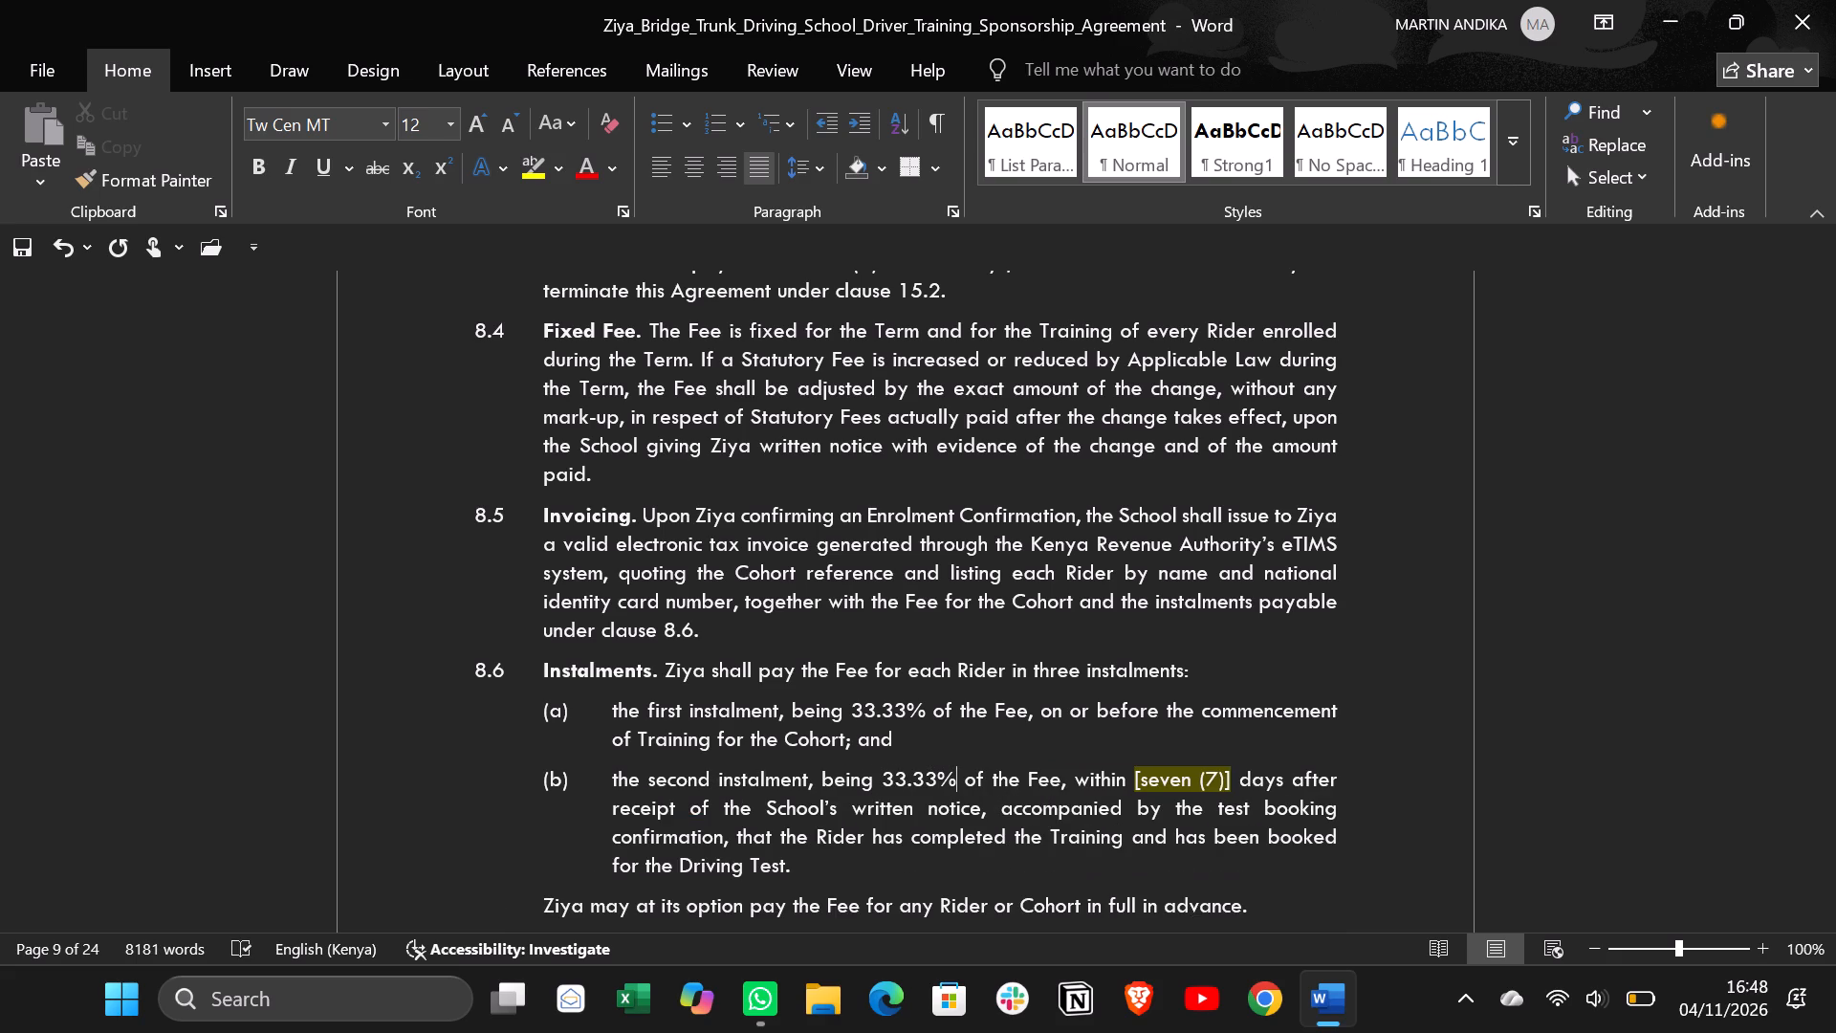
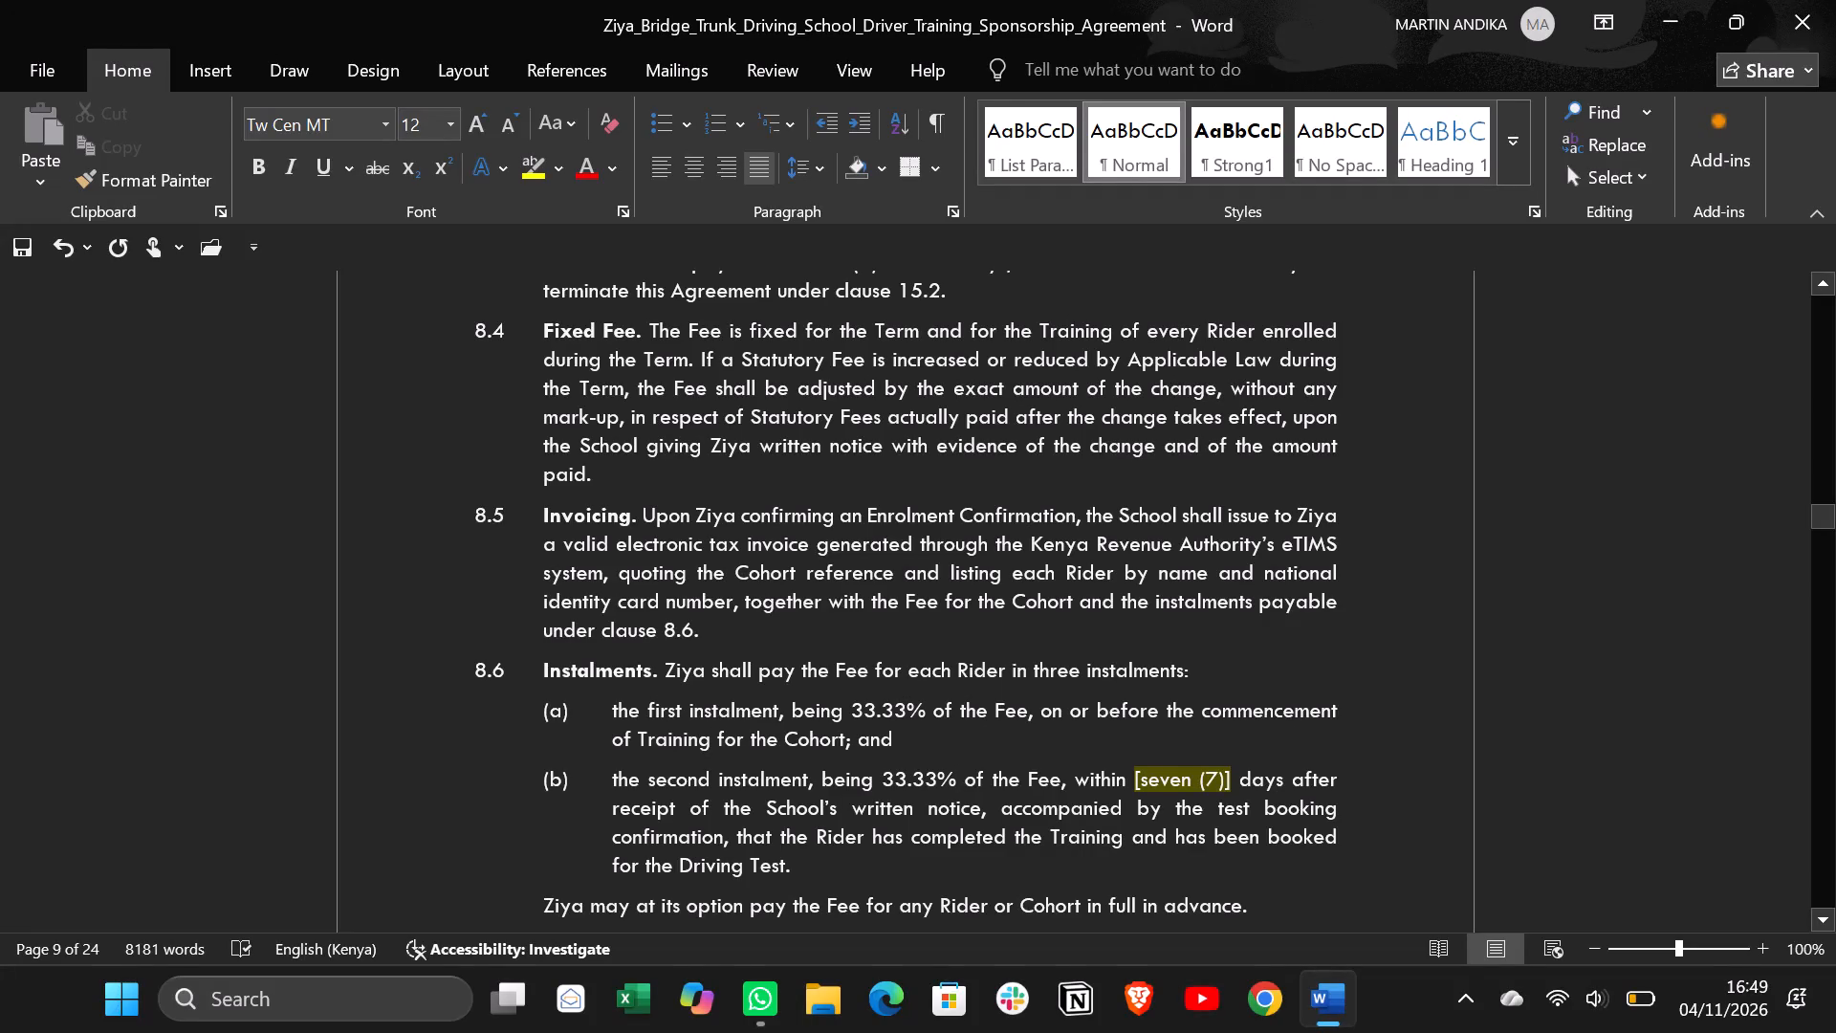
Delete "within" and the highlighted "[seven (7)]" placeholder from the second instalment in clause 8.6(b).
left_click(1231, 780)
key("BackSpace")
key("BackSpace")
key("BackSpace")
key("BackSpace")
key("BackSpace")
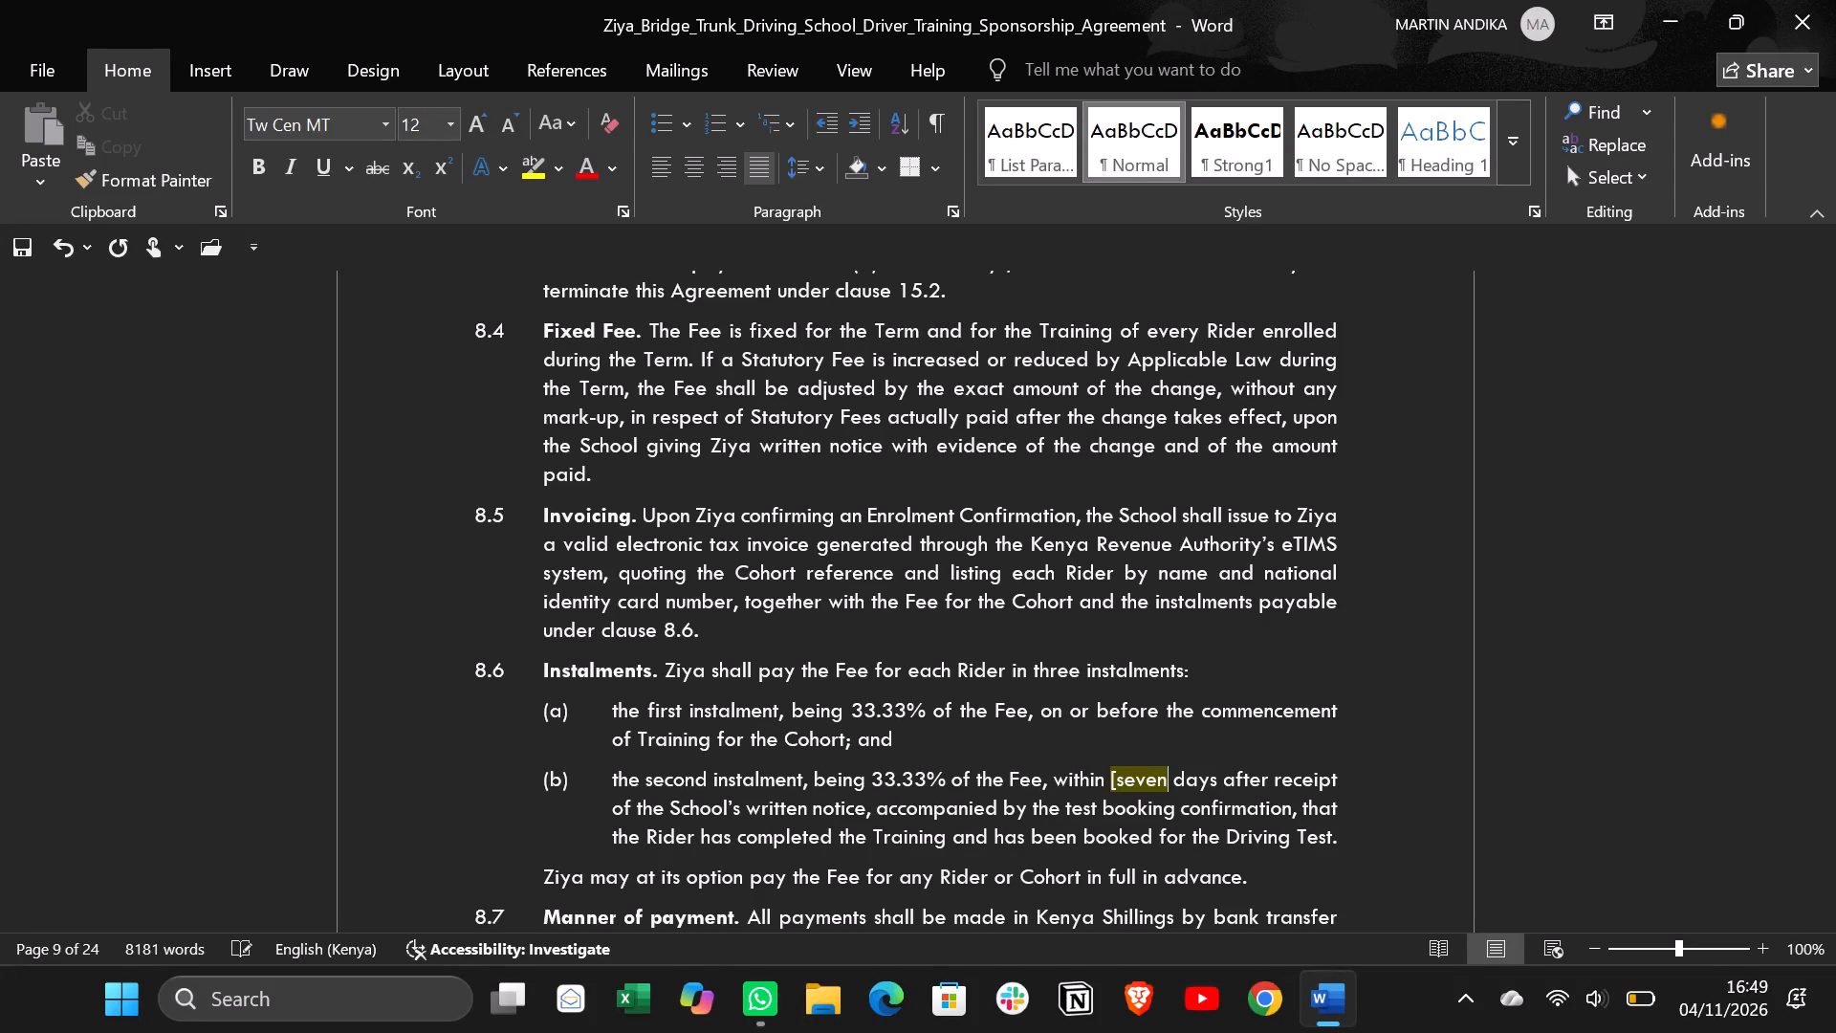
key("BackSpace")
key("BackSpace")
key("BackSpace")
key("BackSpace")
key("BackSpace")
key("BackSpace")
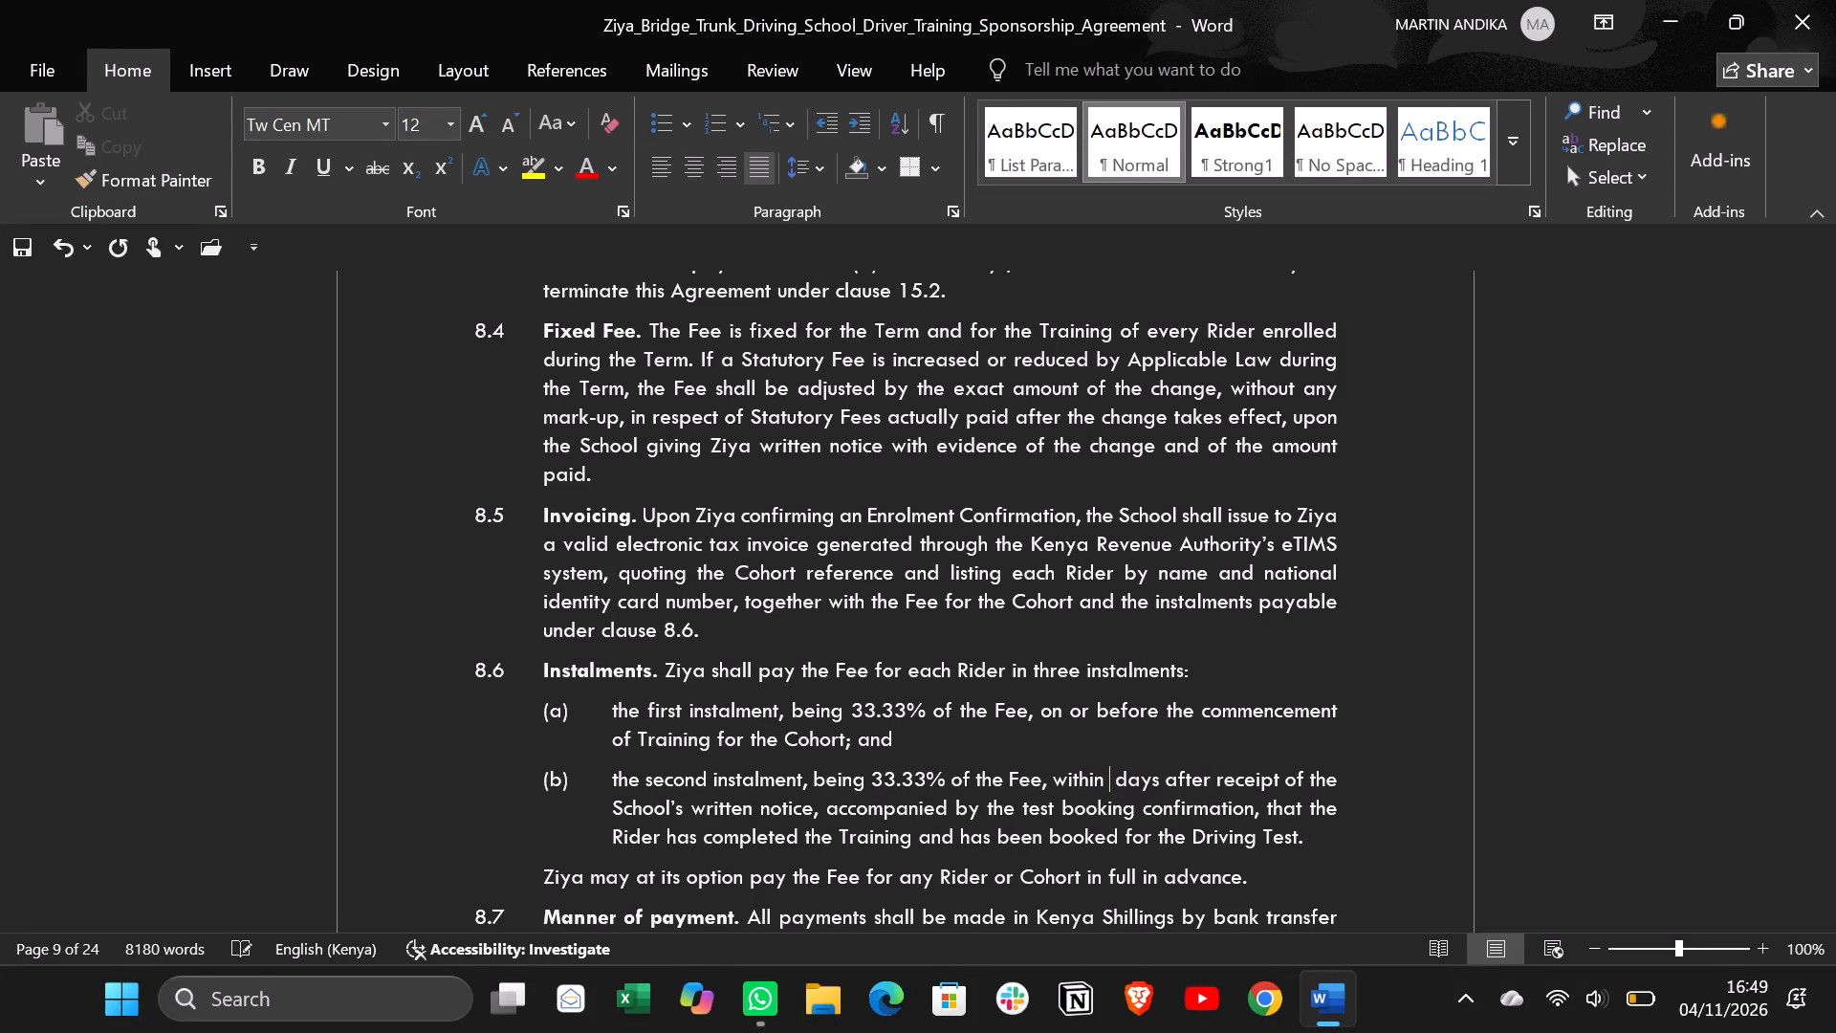
key("BackSpace")
key("BackSpace")
key("BackSpace")
key("BackSpace")
key("BackSpace")
key("BackSpace")
key("BackSpace")
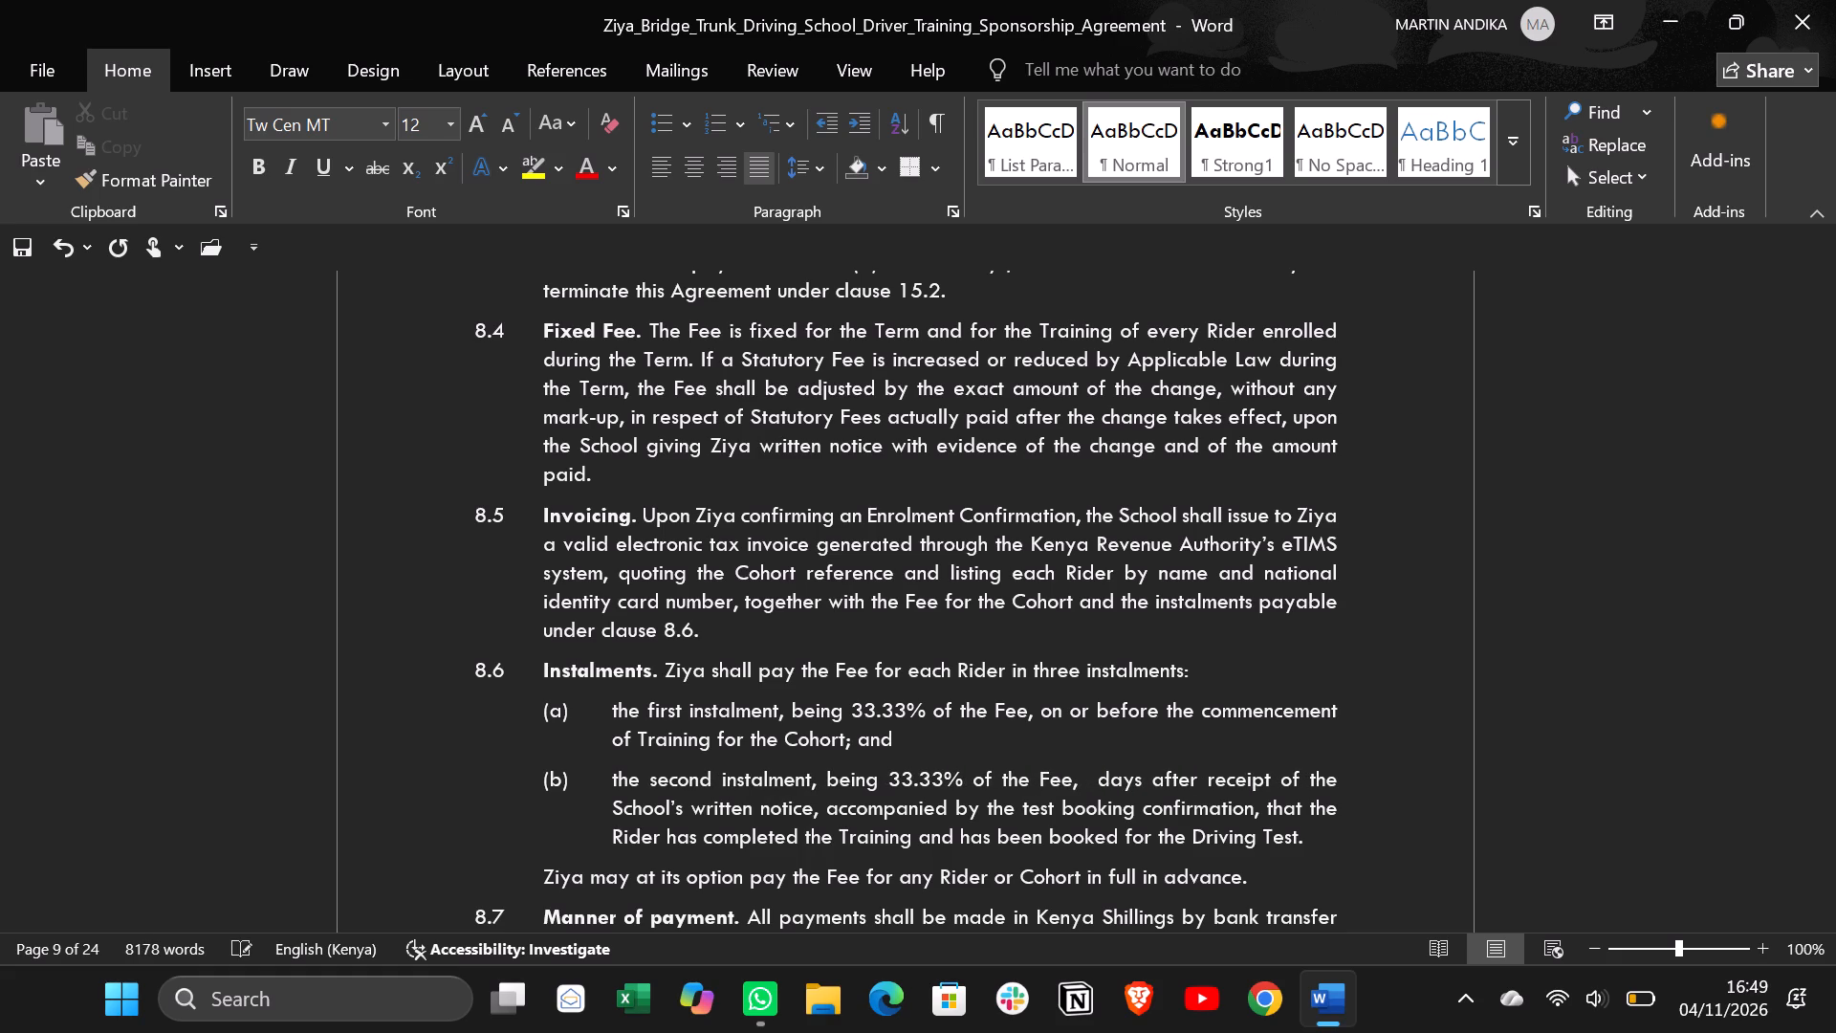
Insert "which will be either at the beginning of the second month" before "days after receipt" in clause 8.6(b).
type("which will be")
key("space")
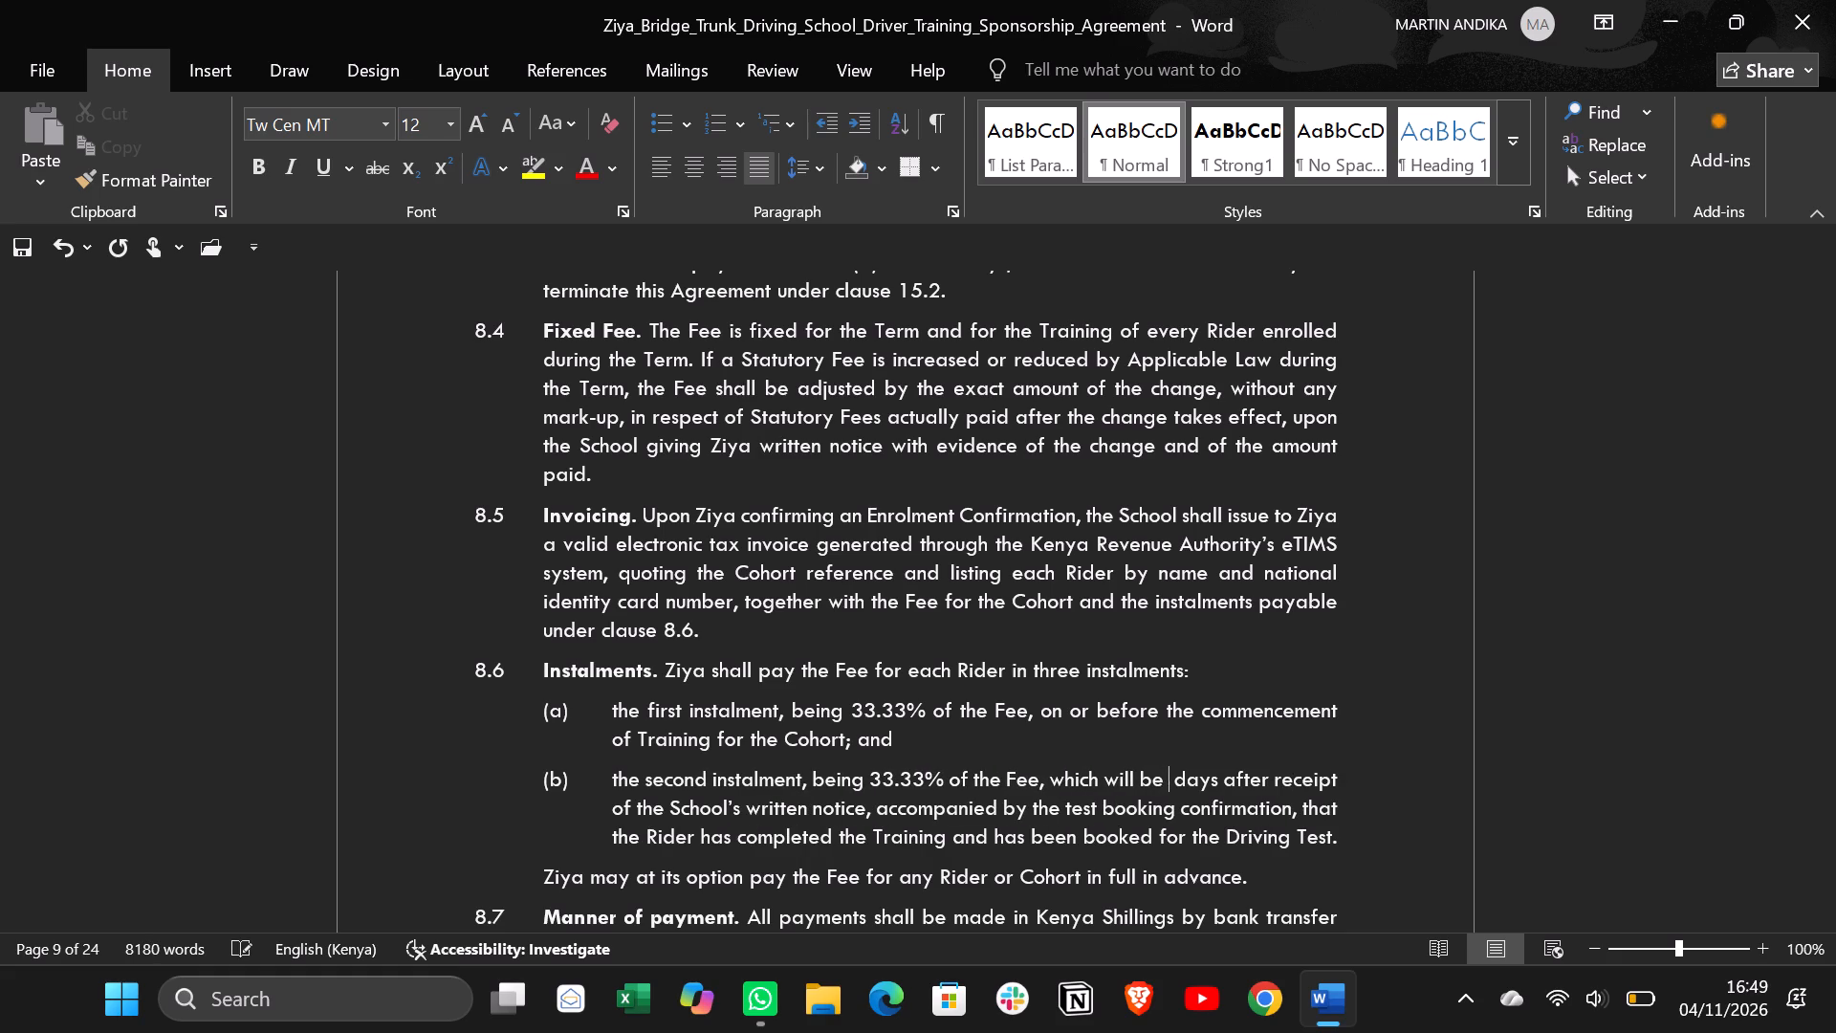
type("either ar")
key("BackSpace")
type("t")
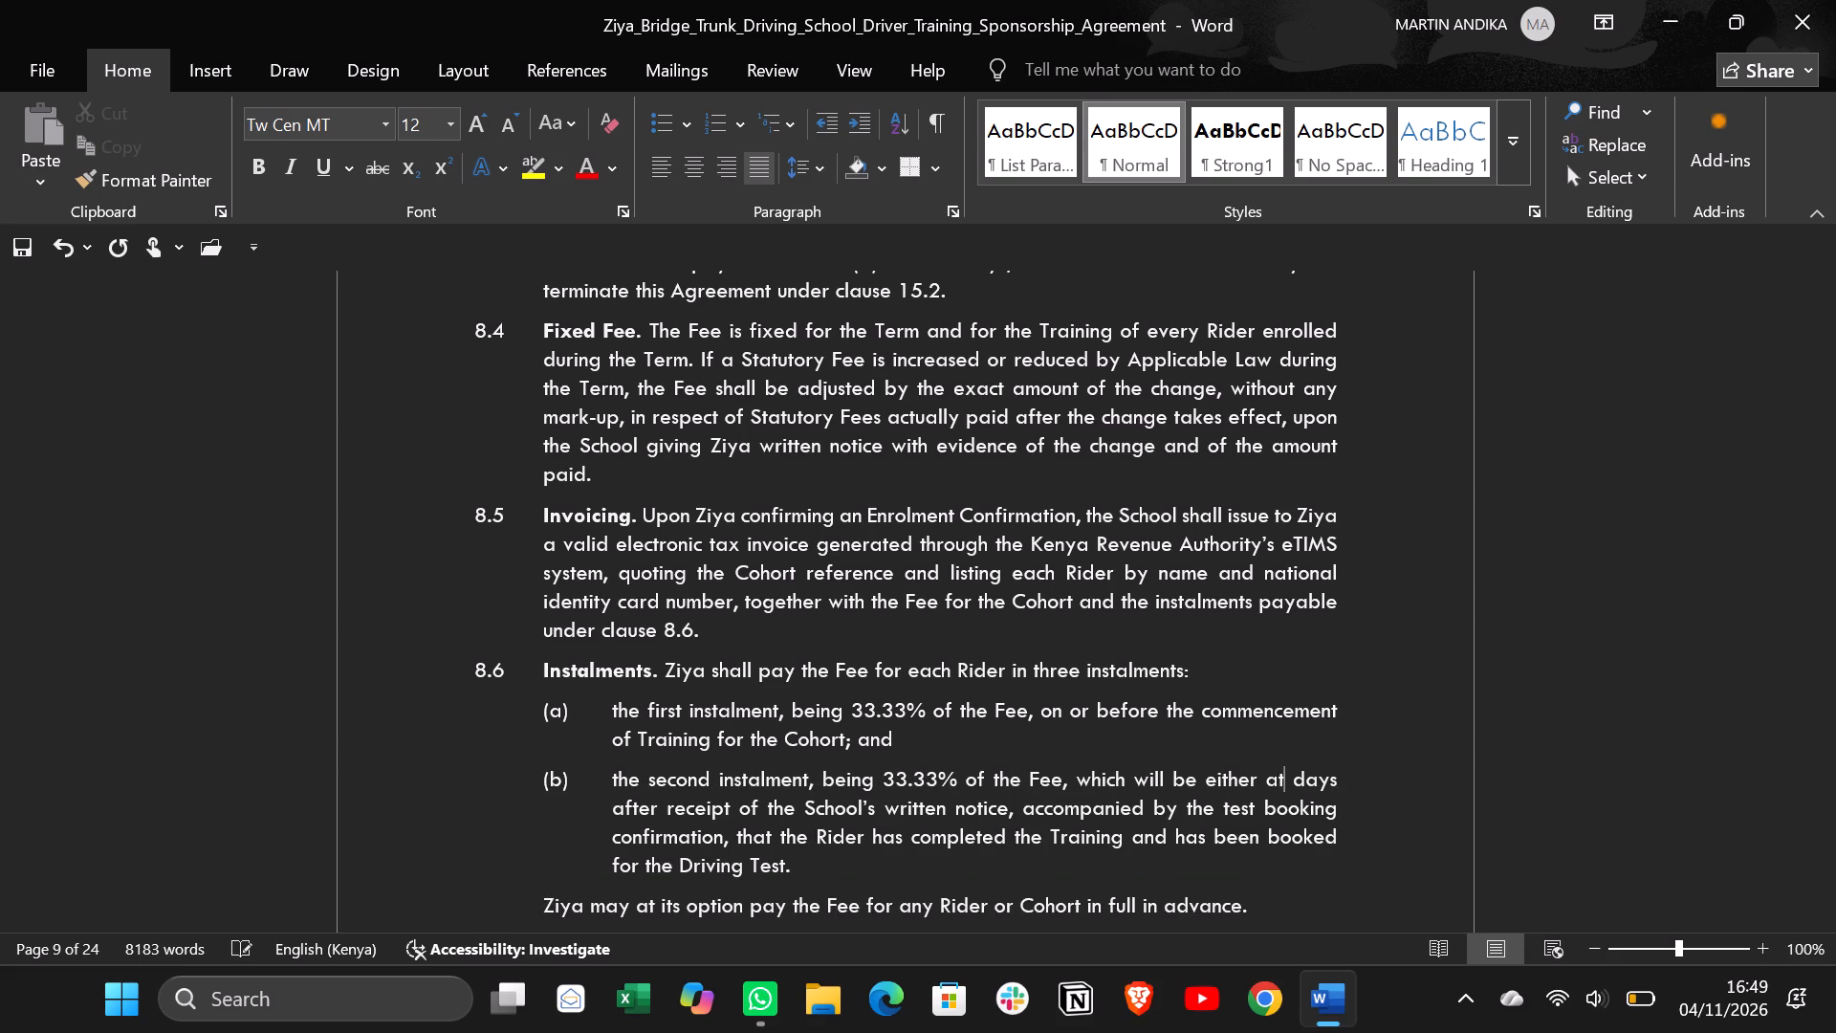
key("space")
type("the b")
key("e")
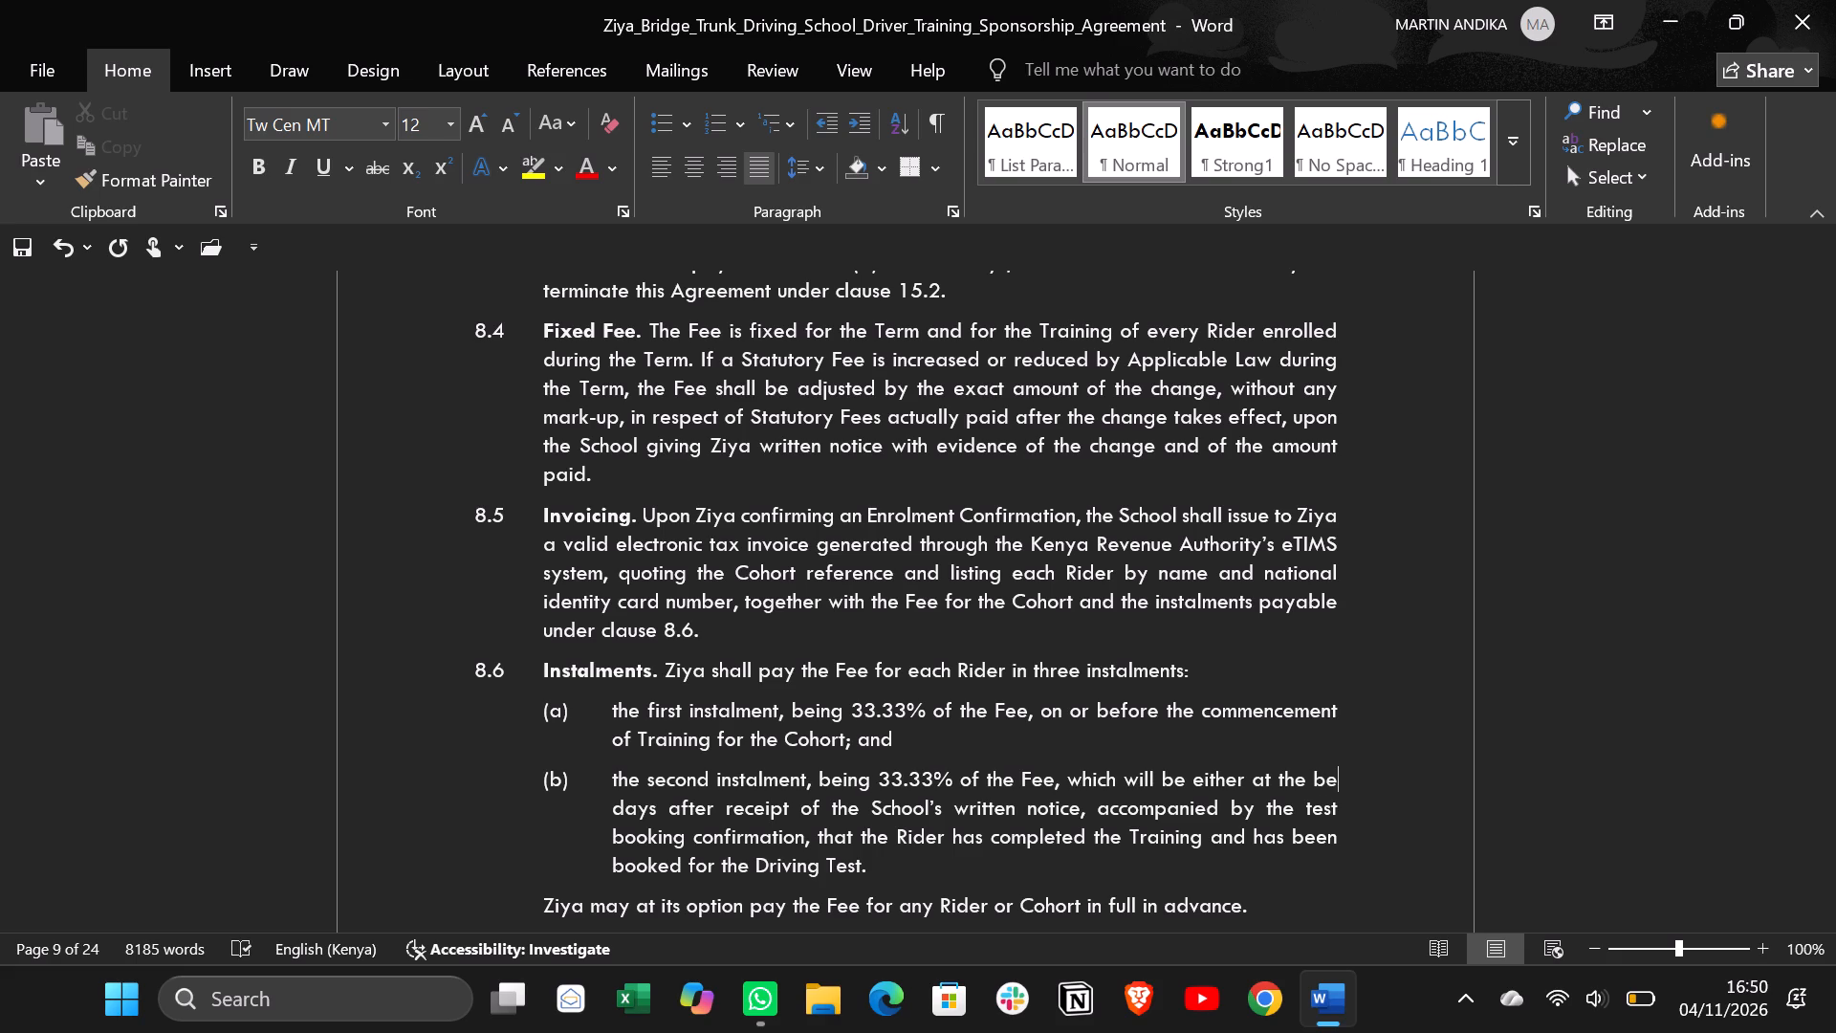
type("gin")
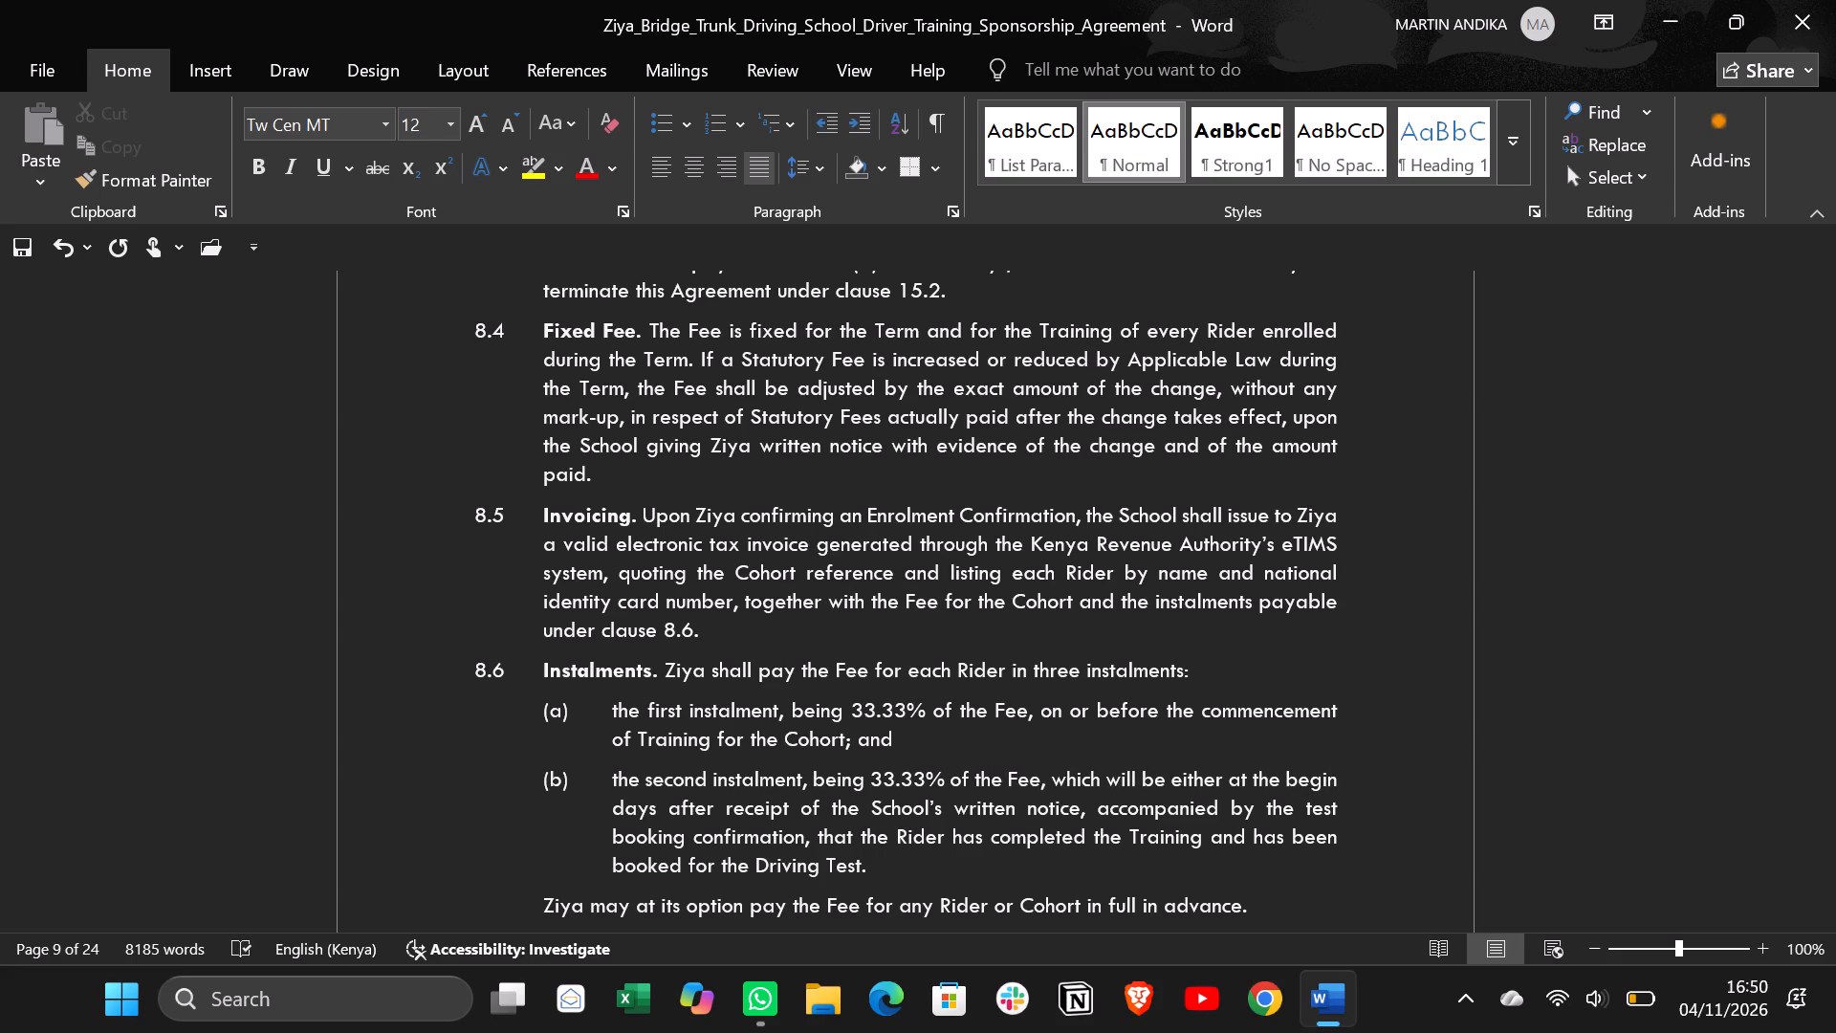
key("i")
type("ng")
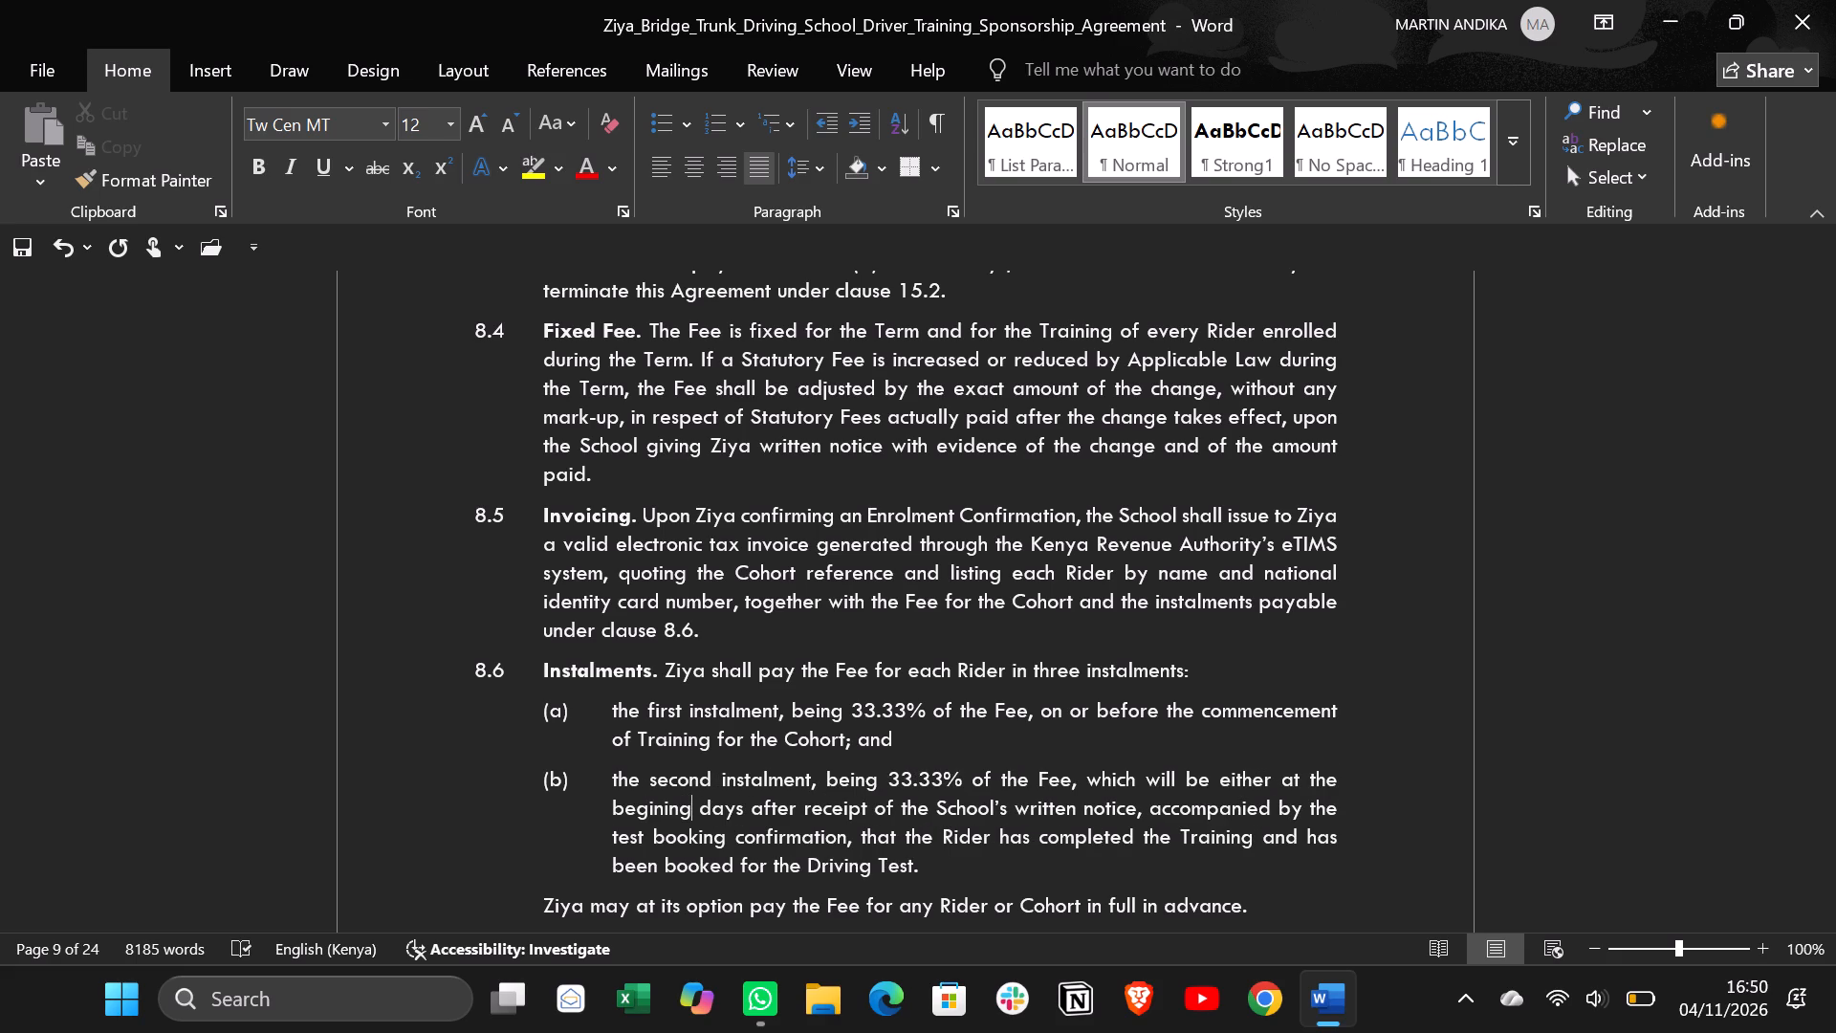
key("space")
type("of")
key("space")
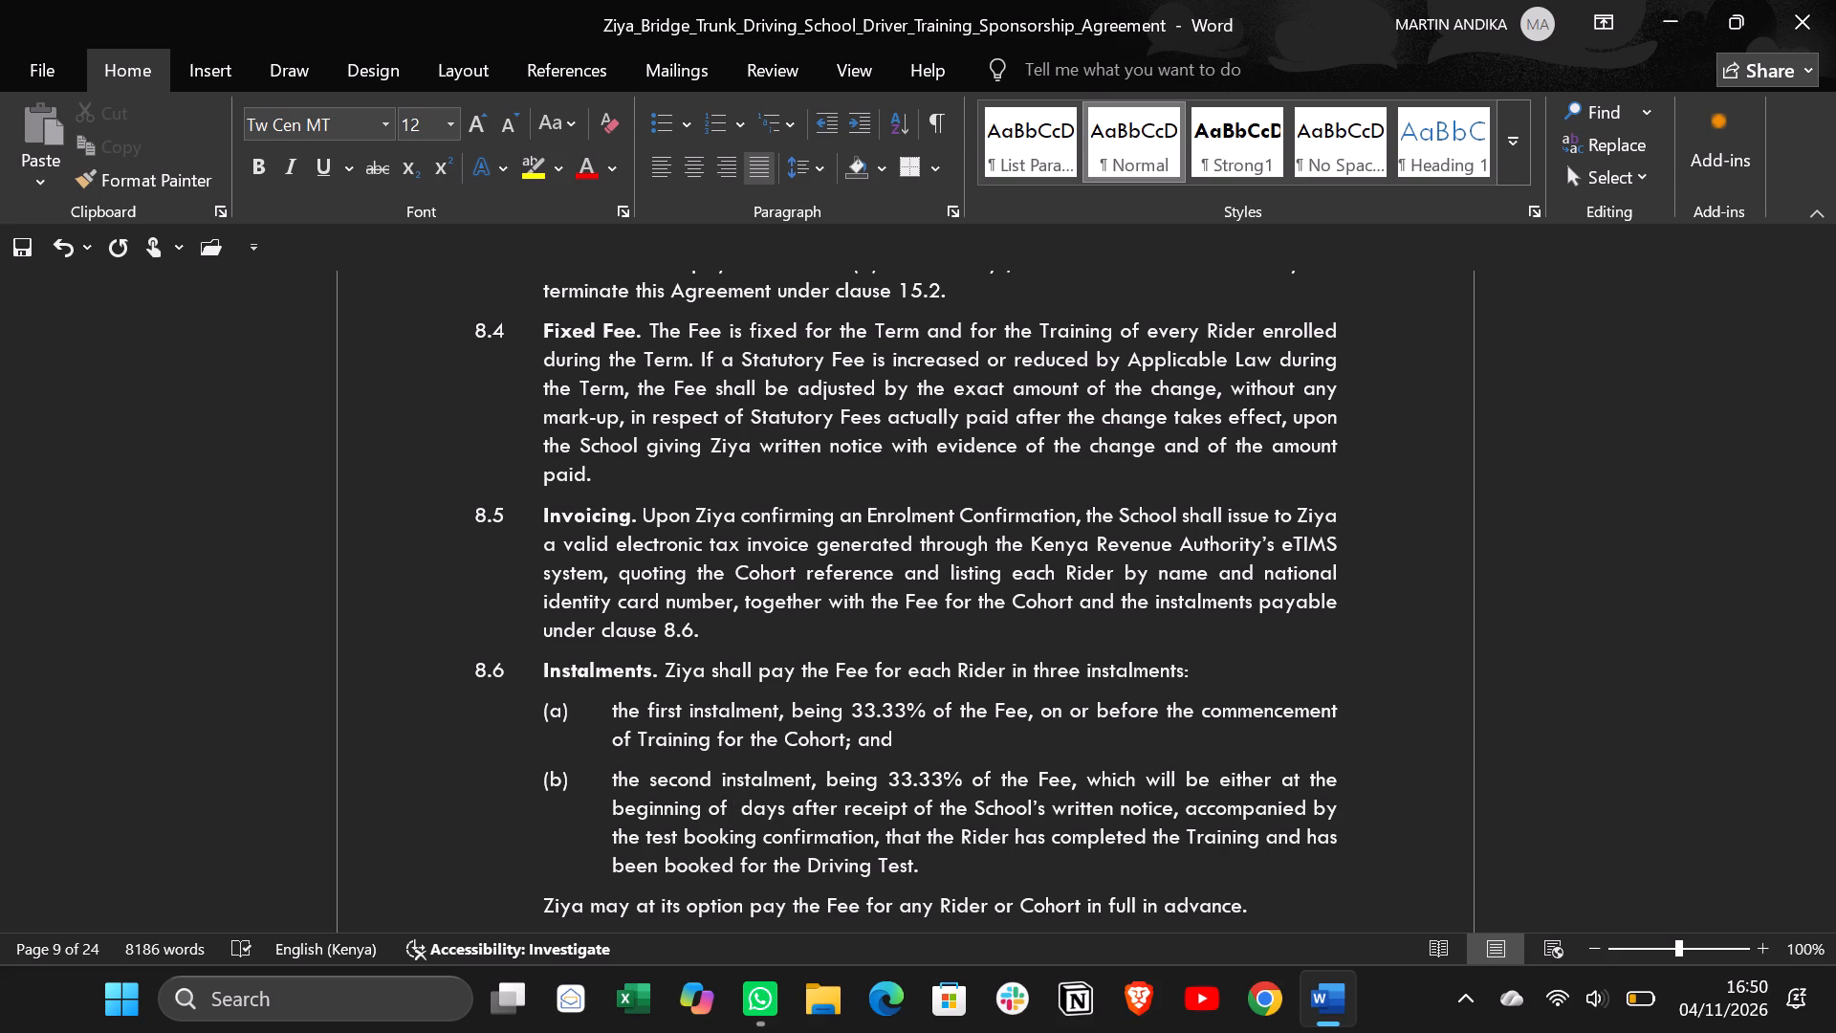
type("the")
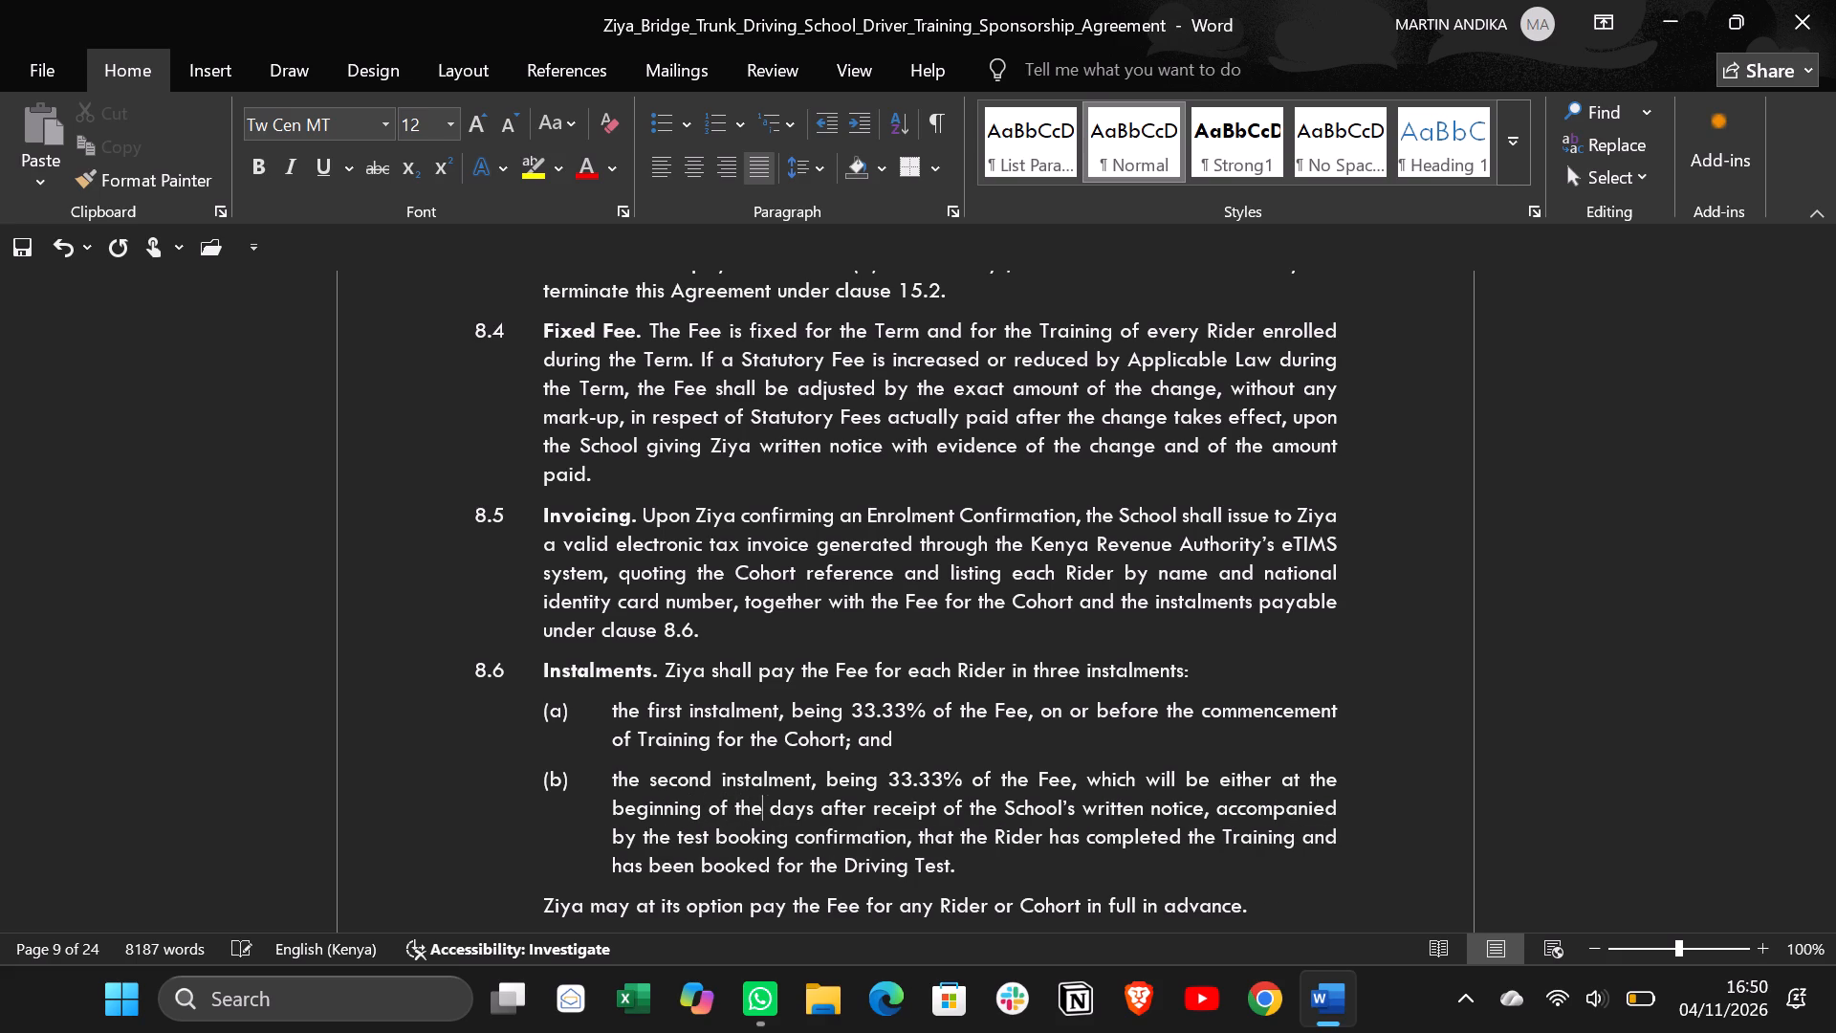
key("space")
type("seco")
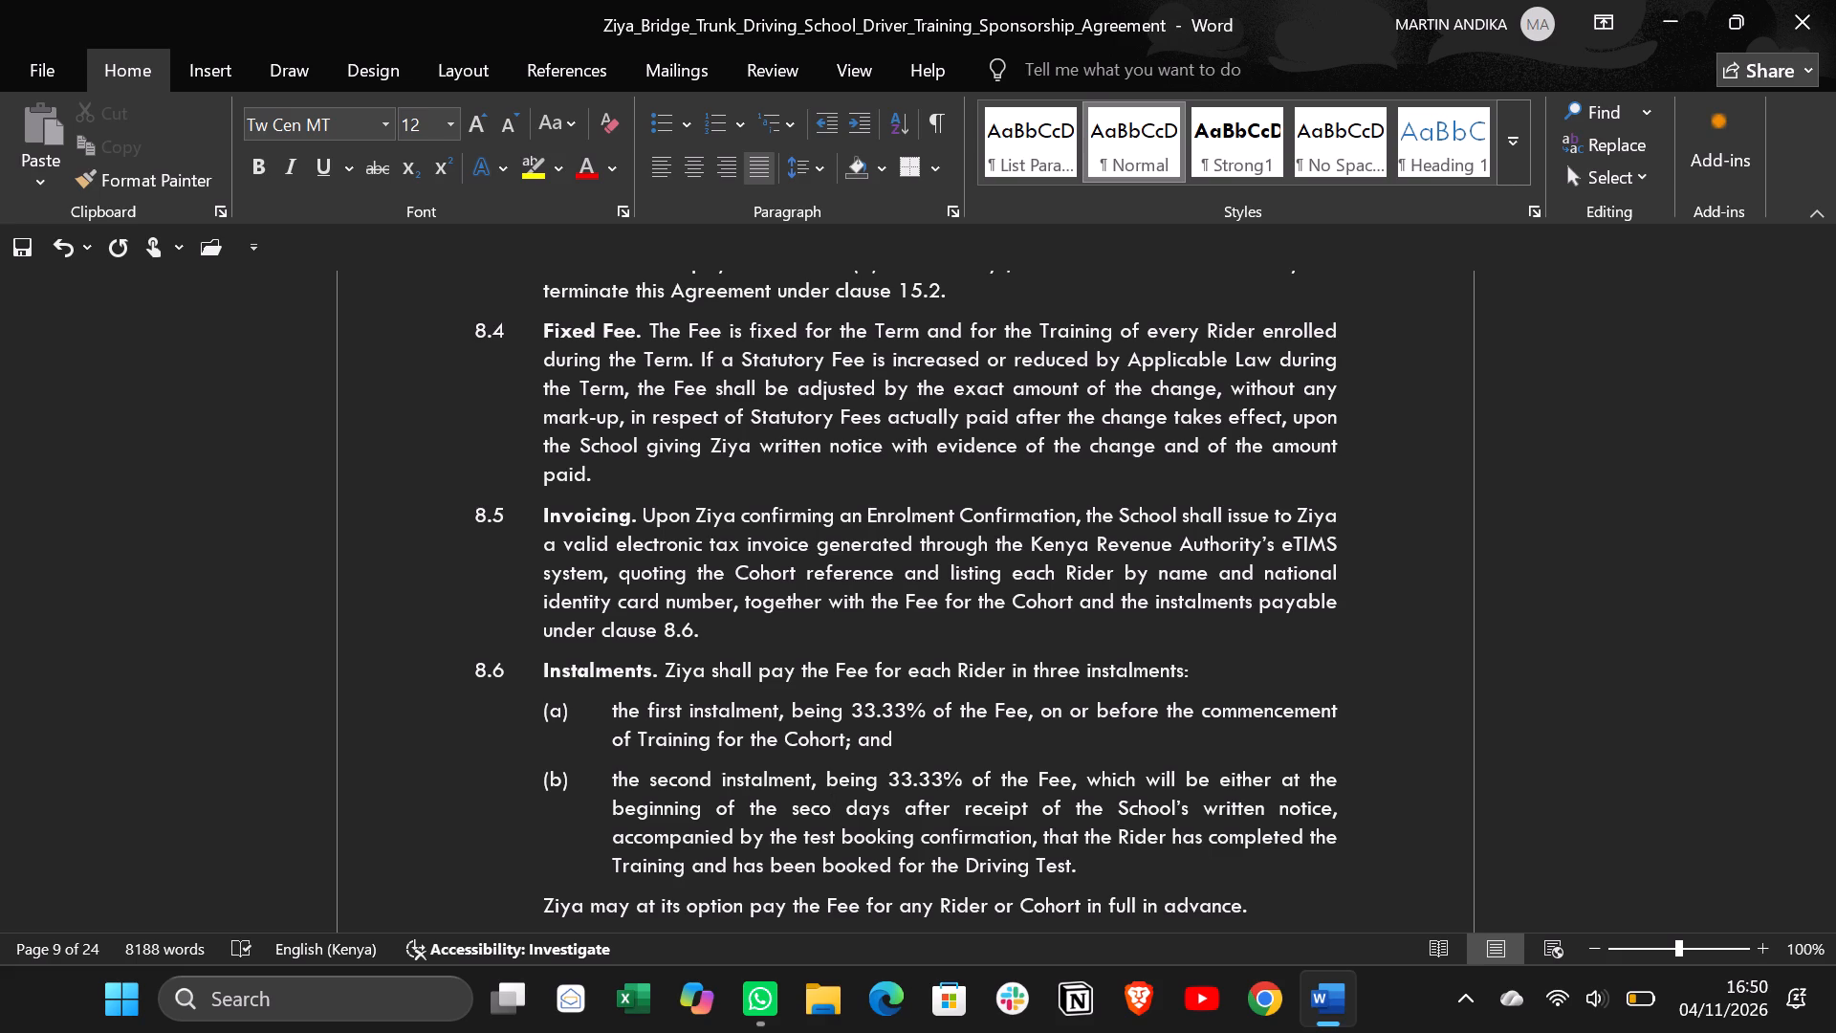
type("nd")
key("space")
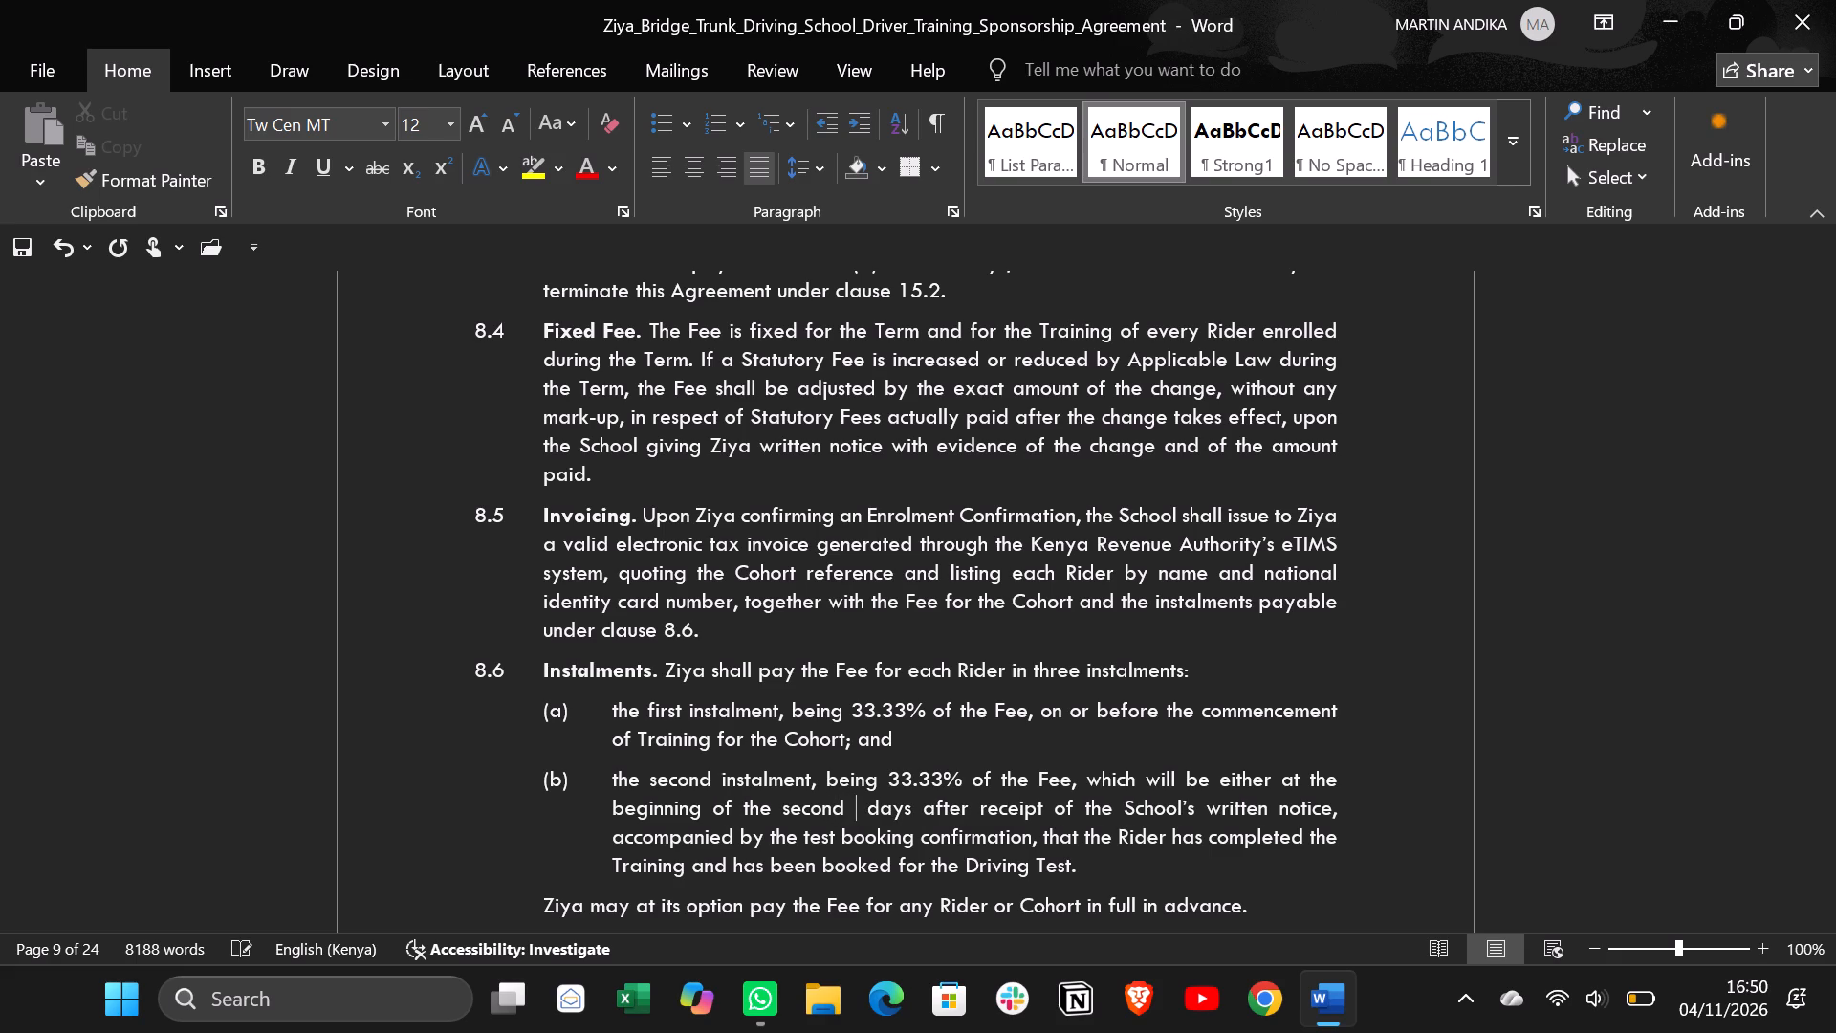
type("moth")
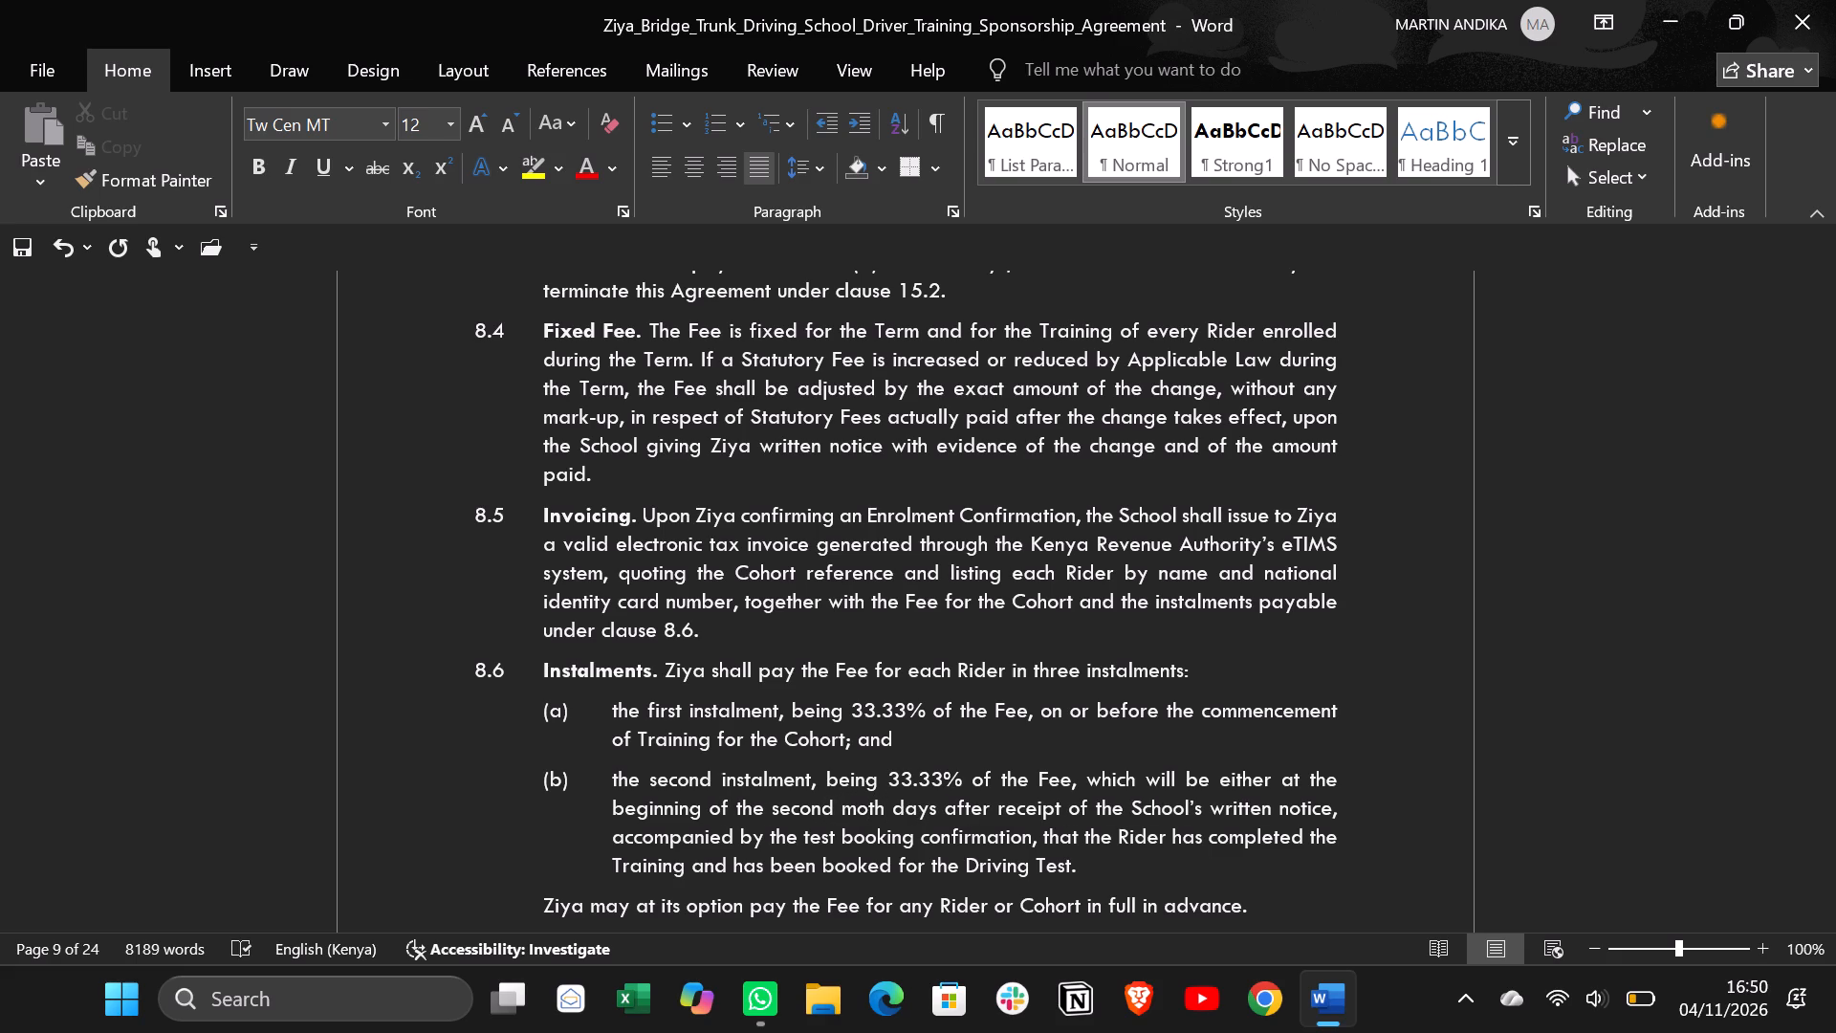
key("BackSpace")
key("BackSpace")
type("nth")
key("space")
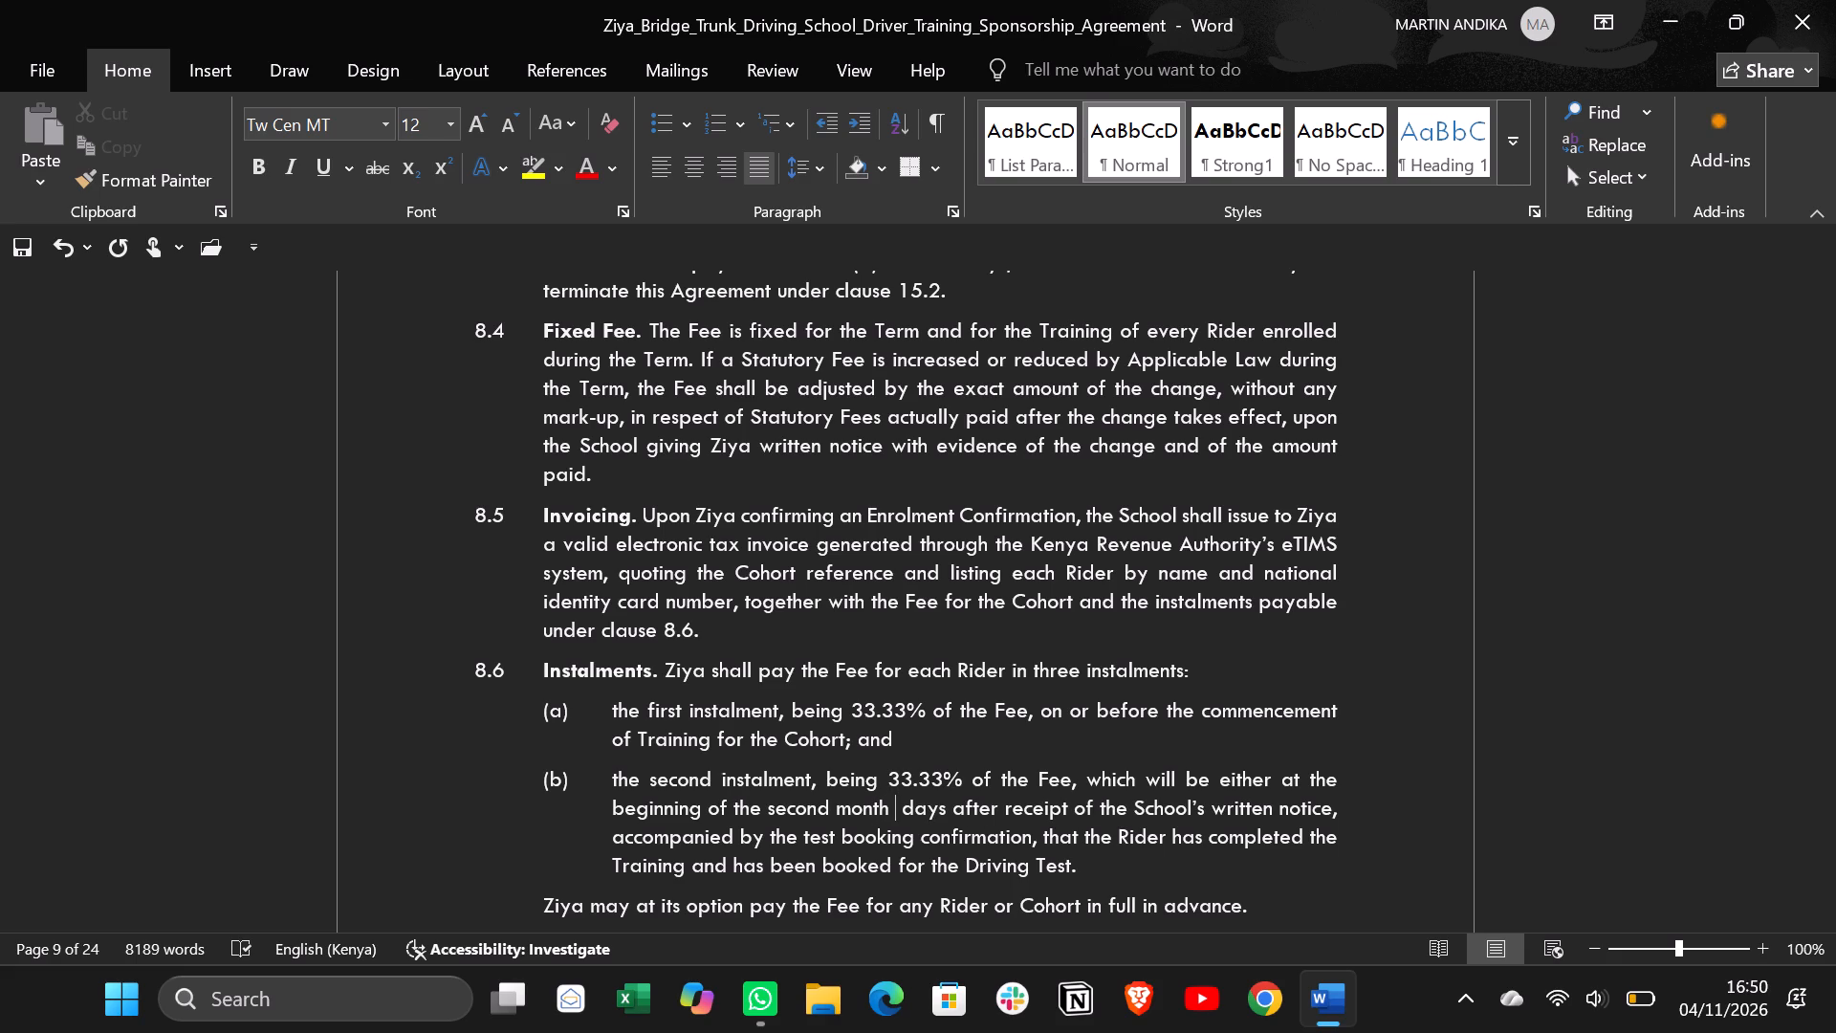
Add "or the end" after "beginning" in the second instalment's payment timing in clause 8.6(b).
left_click(703, 807)
key("space")
type("or")
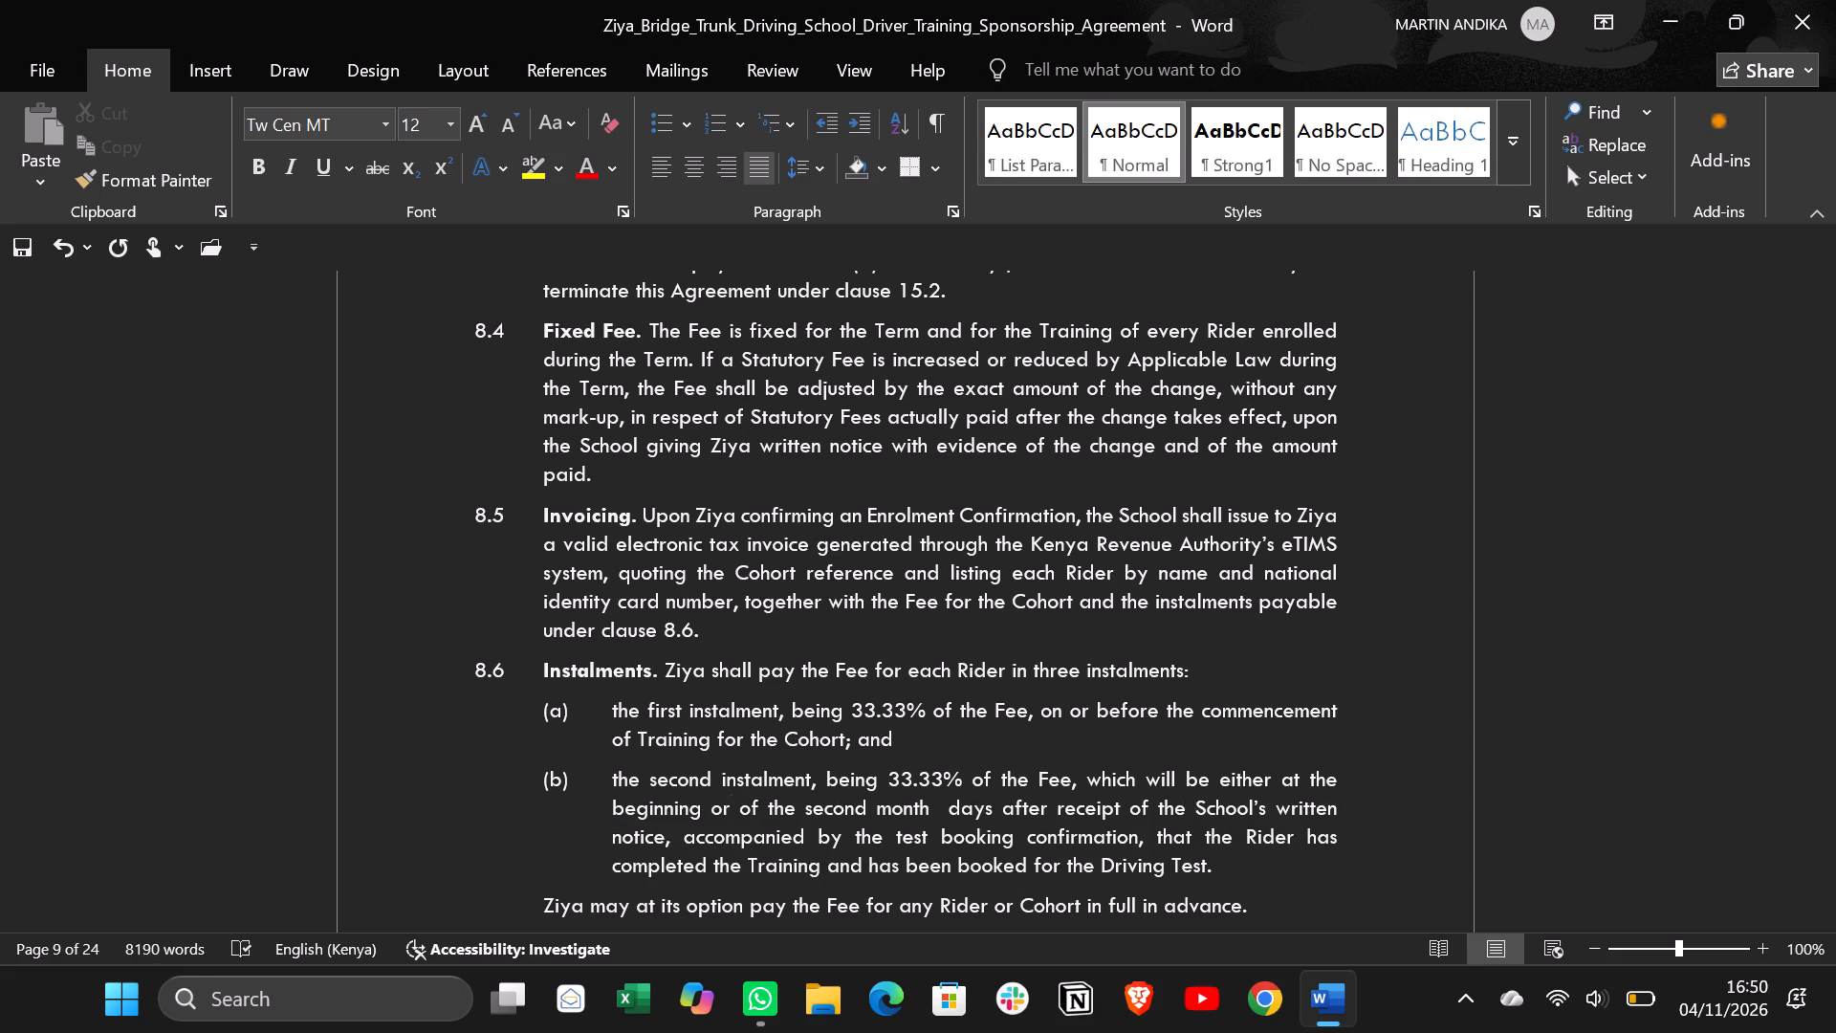
key("space")
type("the")
key("space")
type("end")
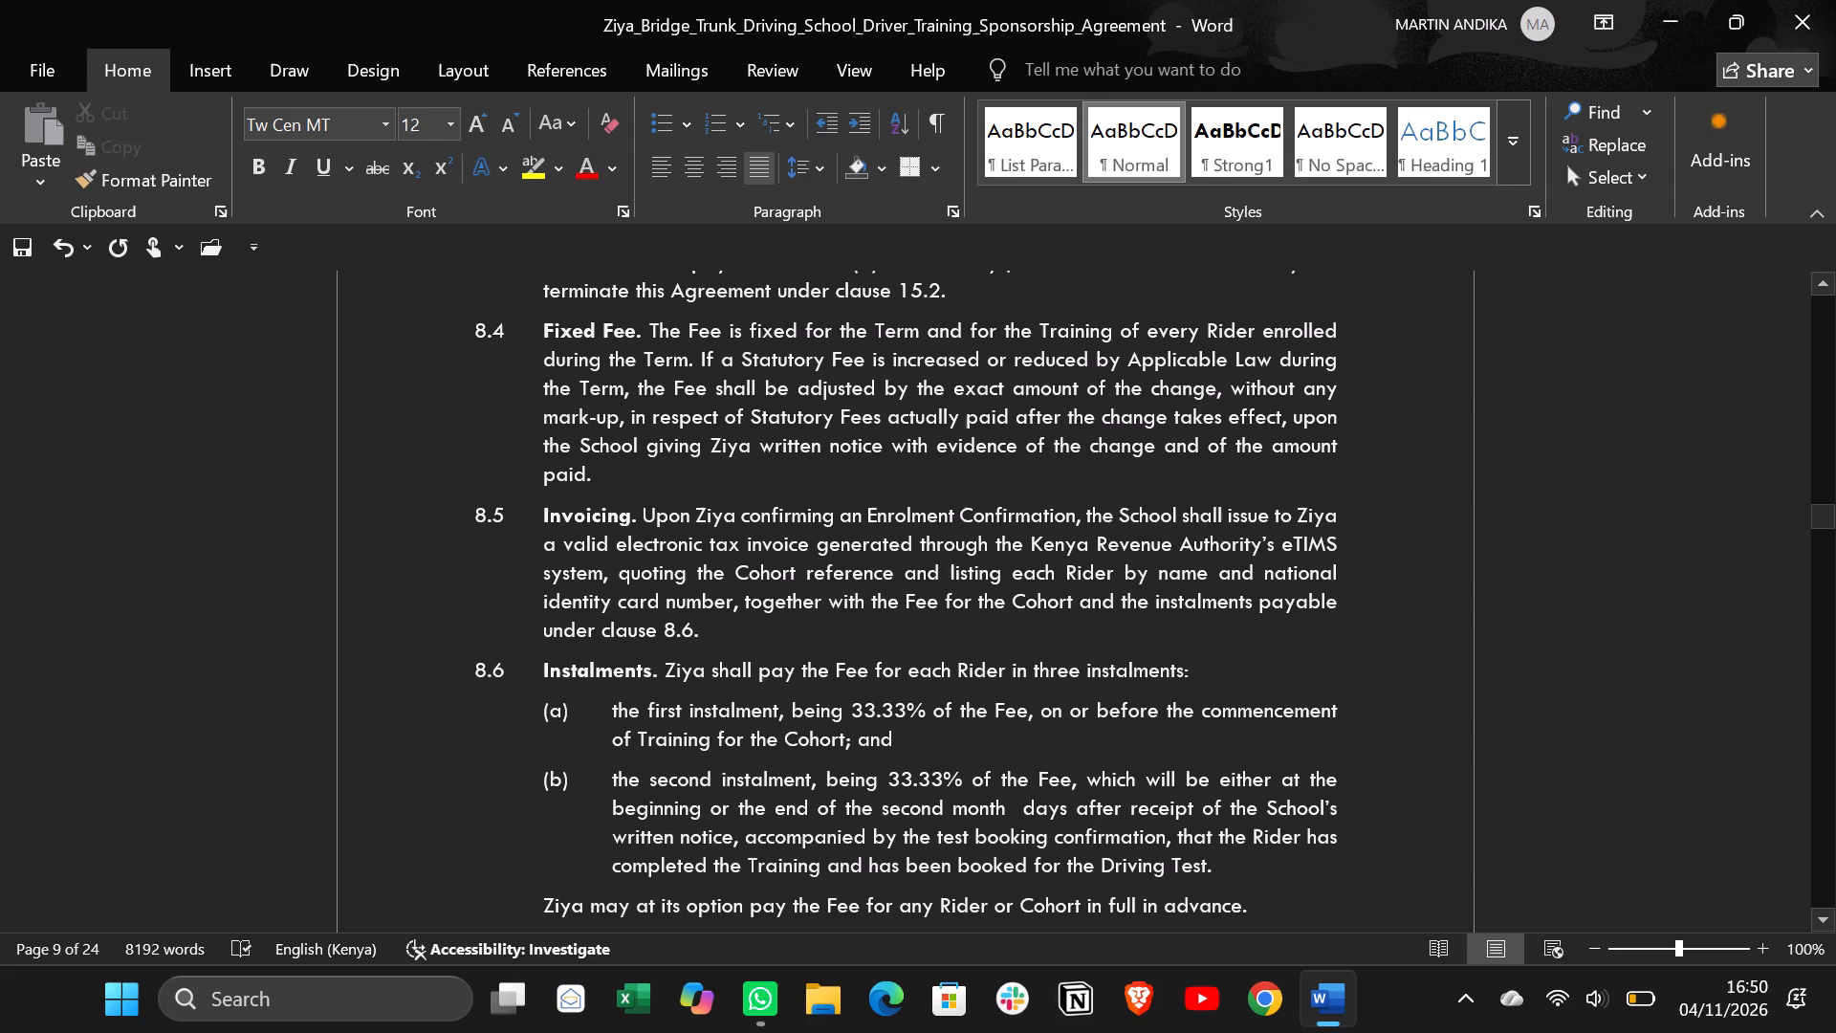
Remove the leftover word "days" and the extra space so clause 8.6(b) reads "second month after receipt".
left_click(1072, 806)
key("BackSpace")
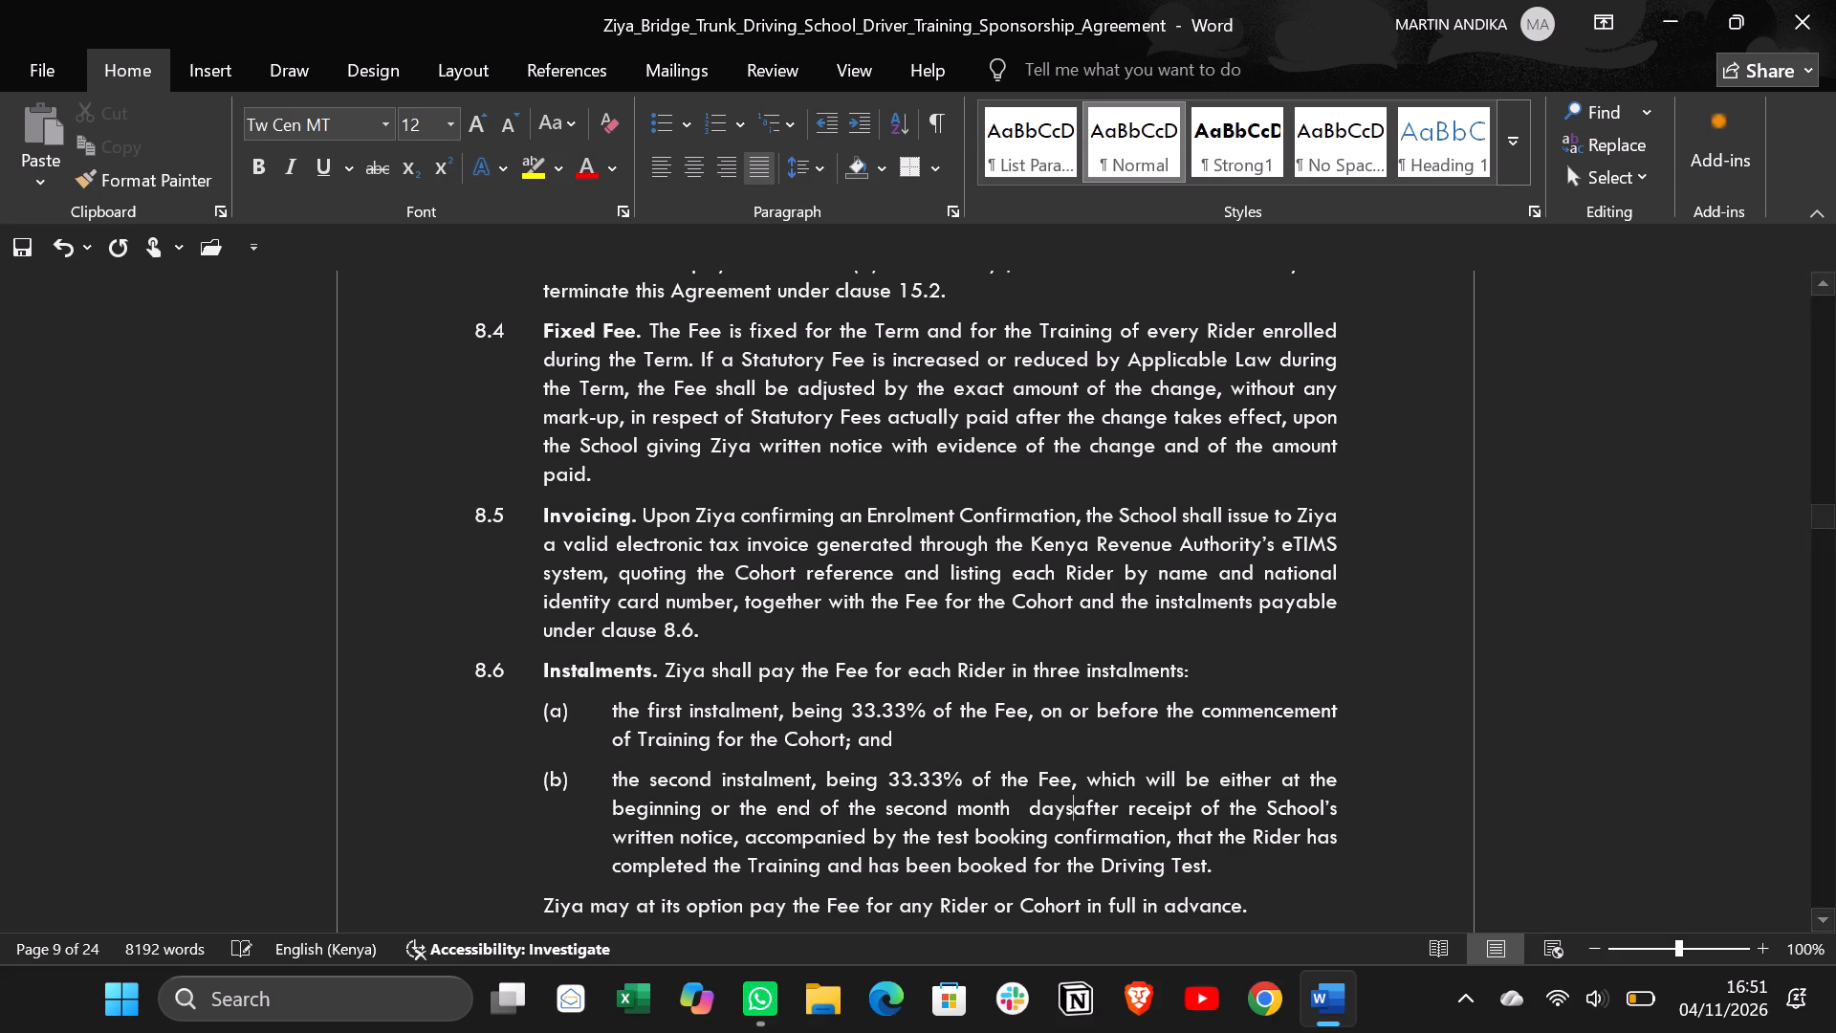
key("BackSpace")
key("BackSpace")
key("BackSpace")
key("BackSpace")
key("BackSpace")
key("BackSpace")
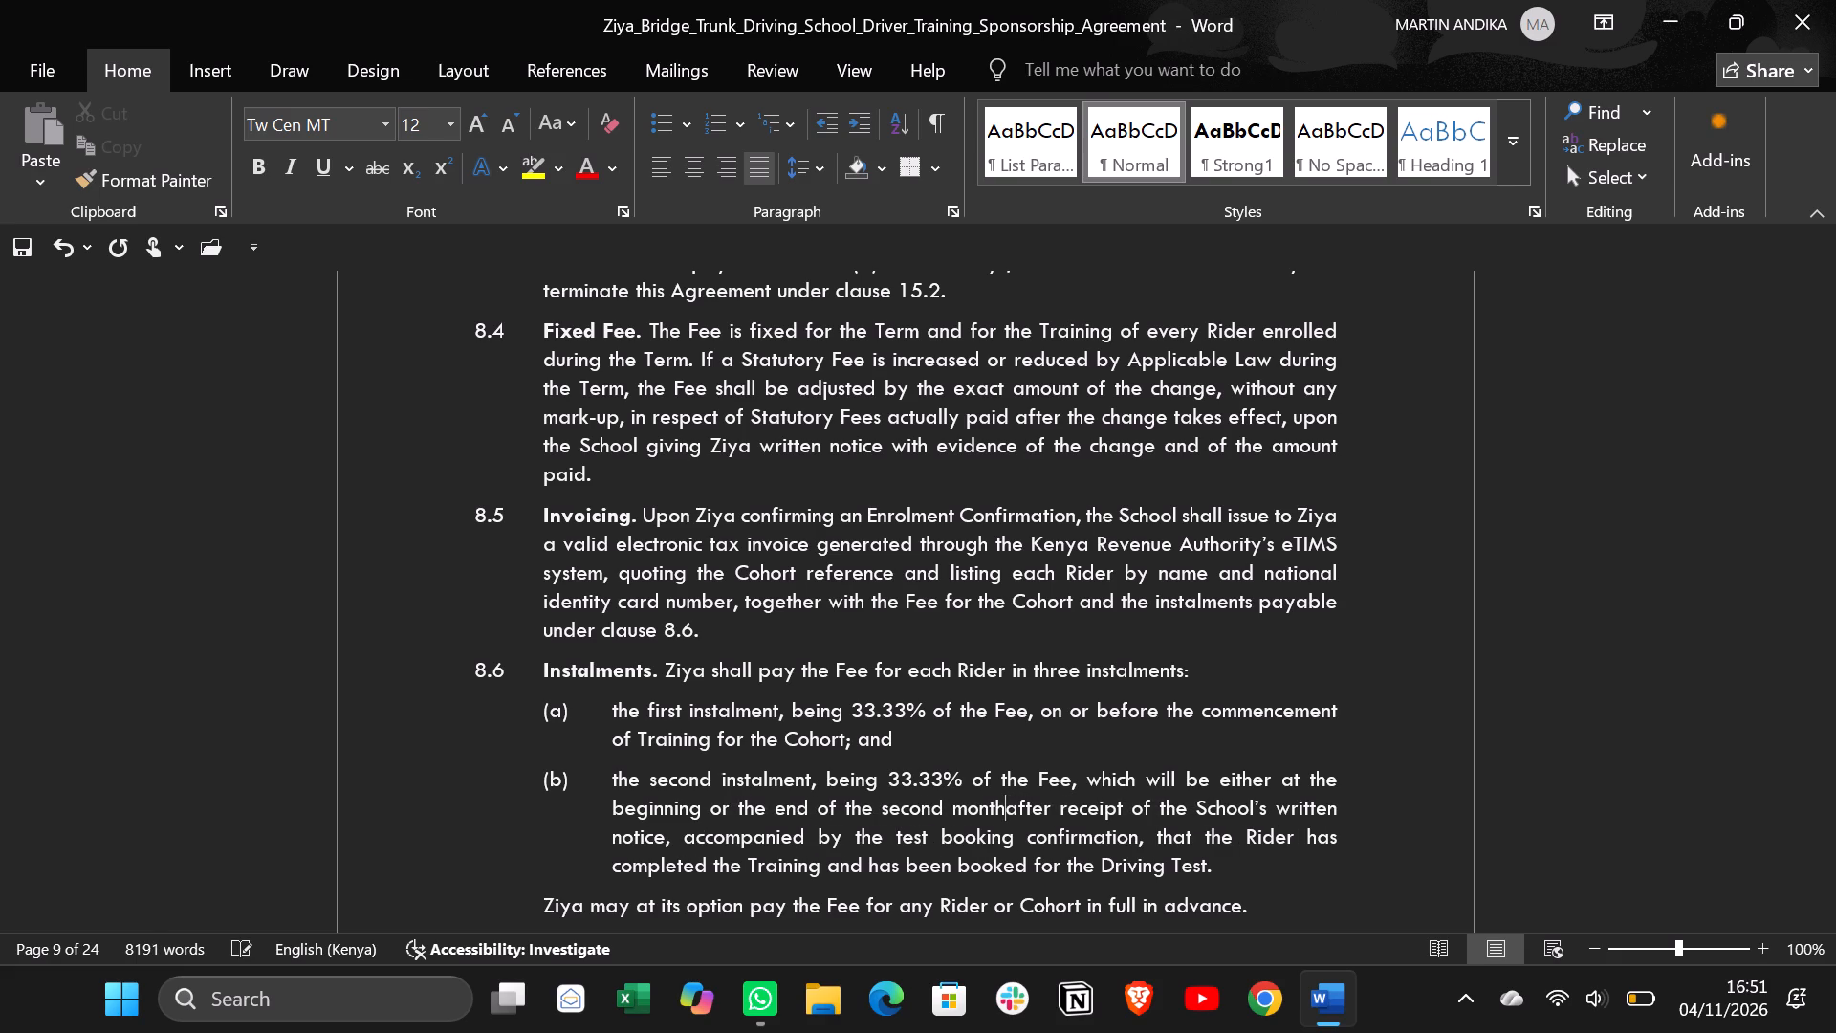
key("space")
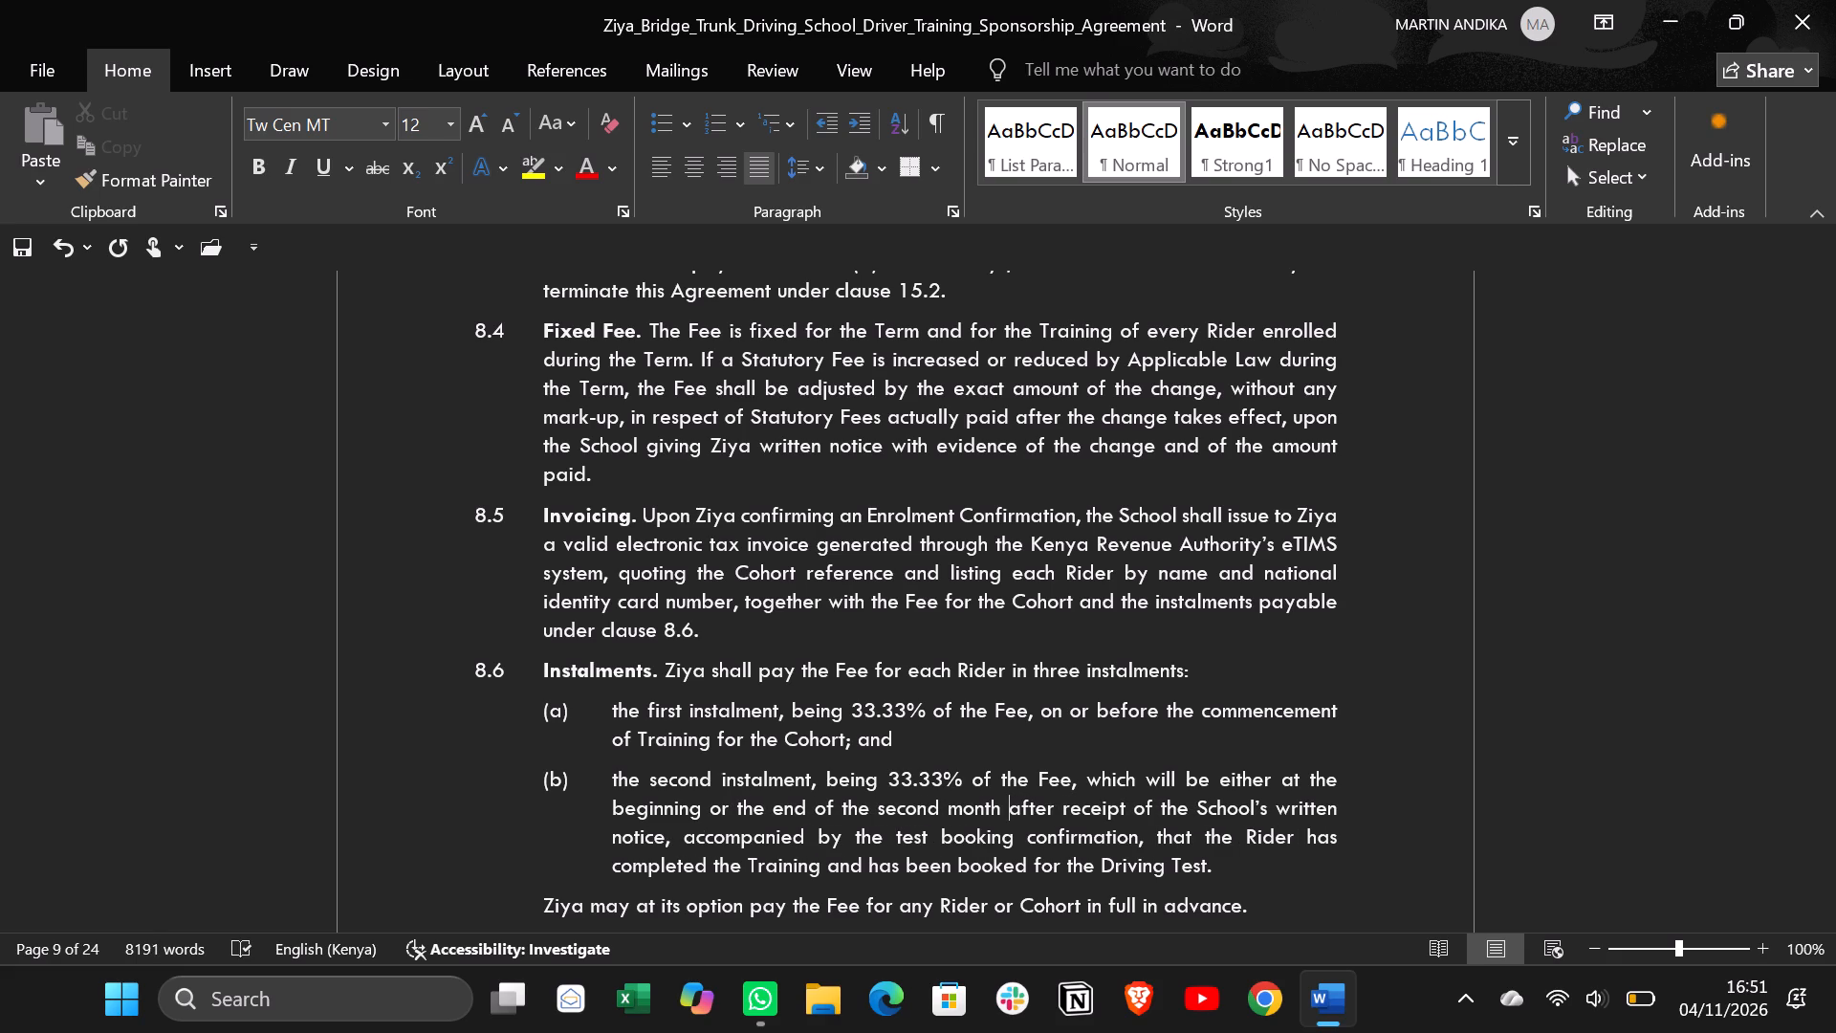
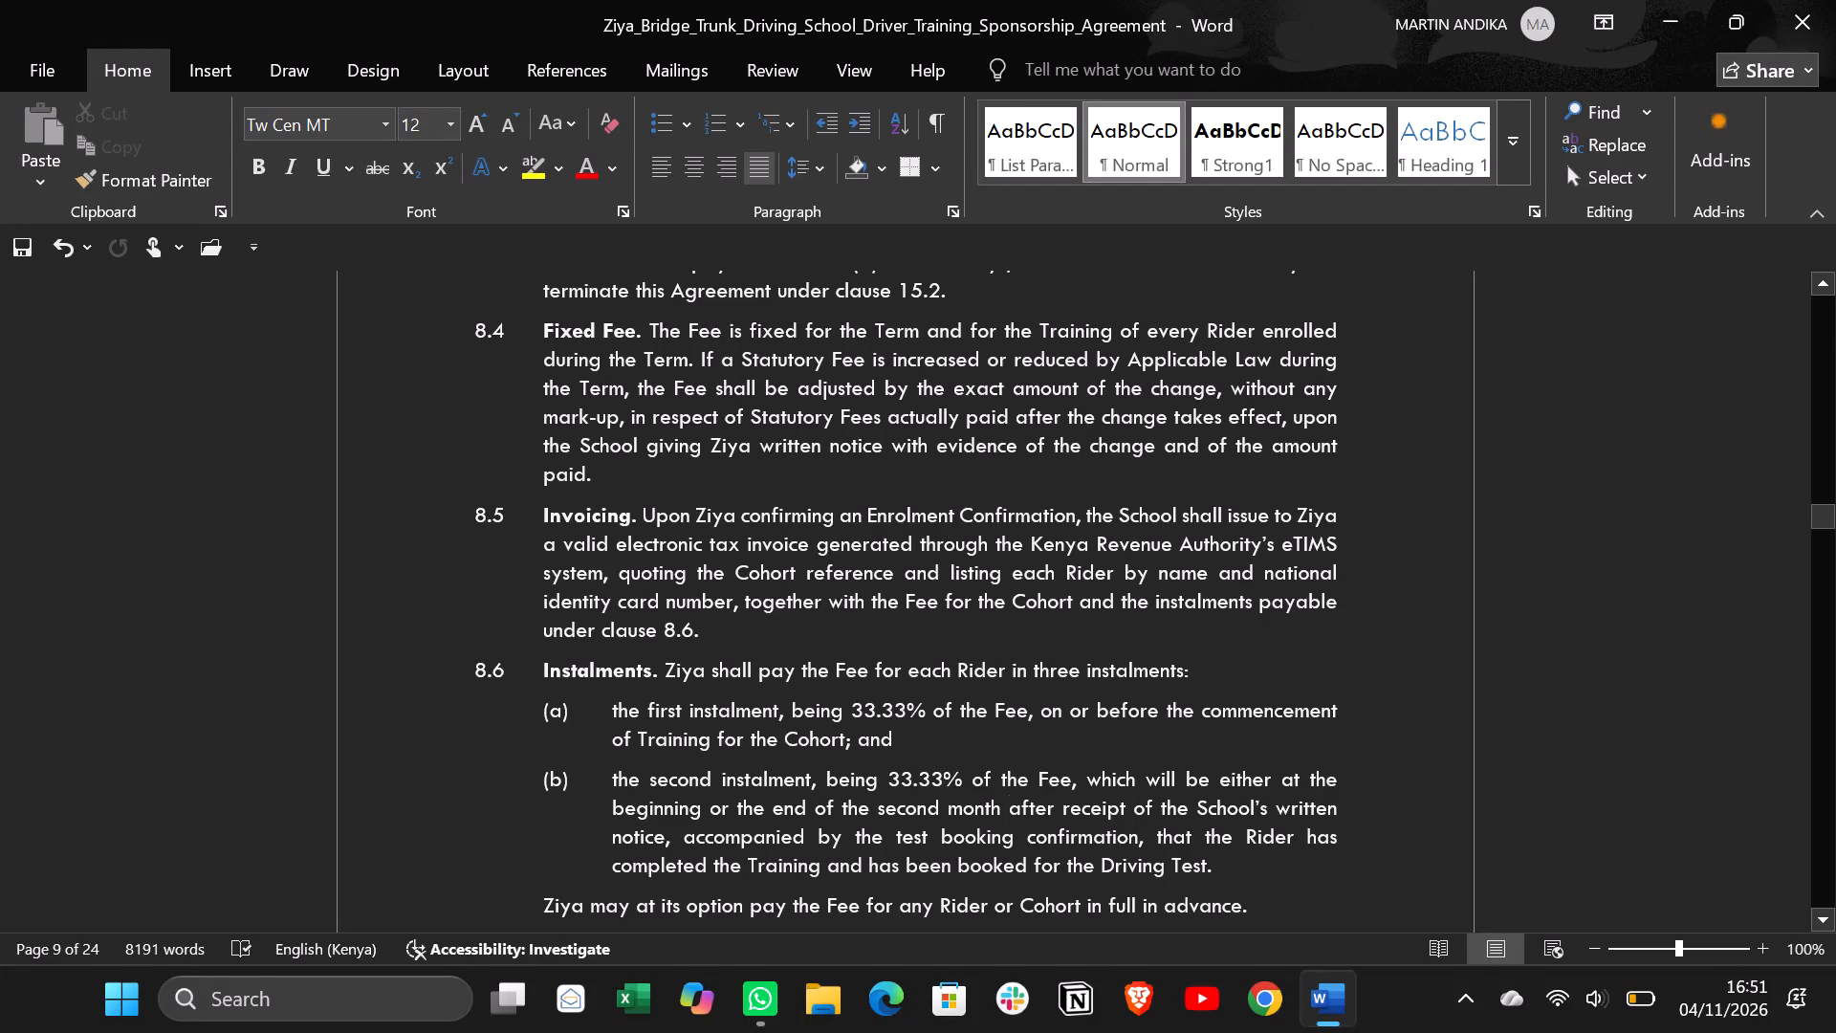
Add an indented blank paragraph between clauses 8.6(a) and 8.6(b).
left_click(903, 739)
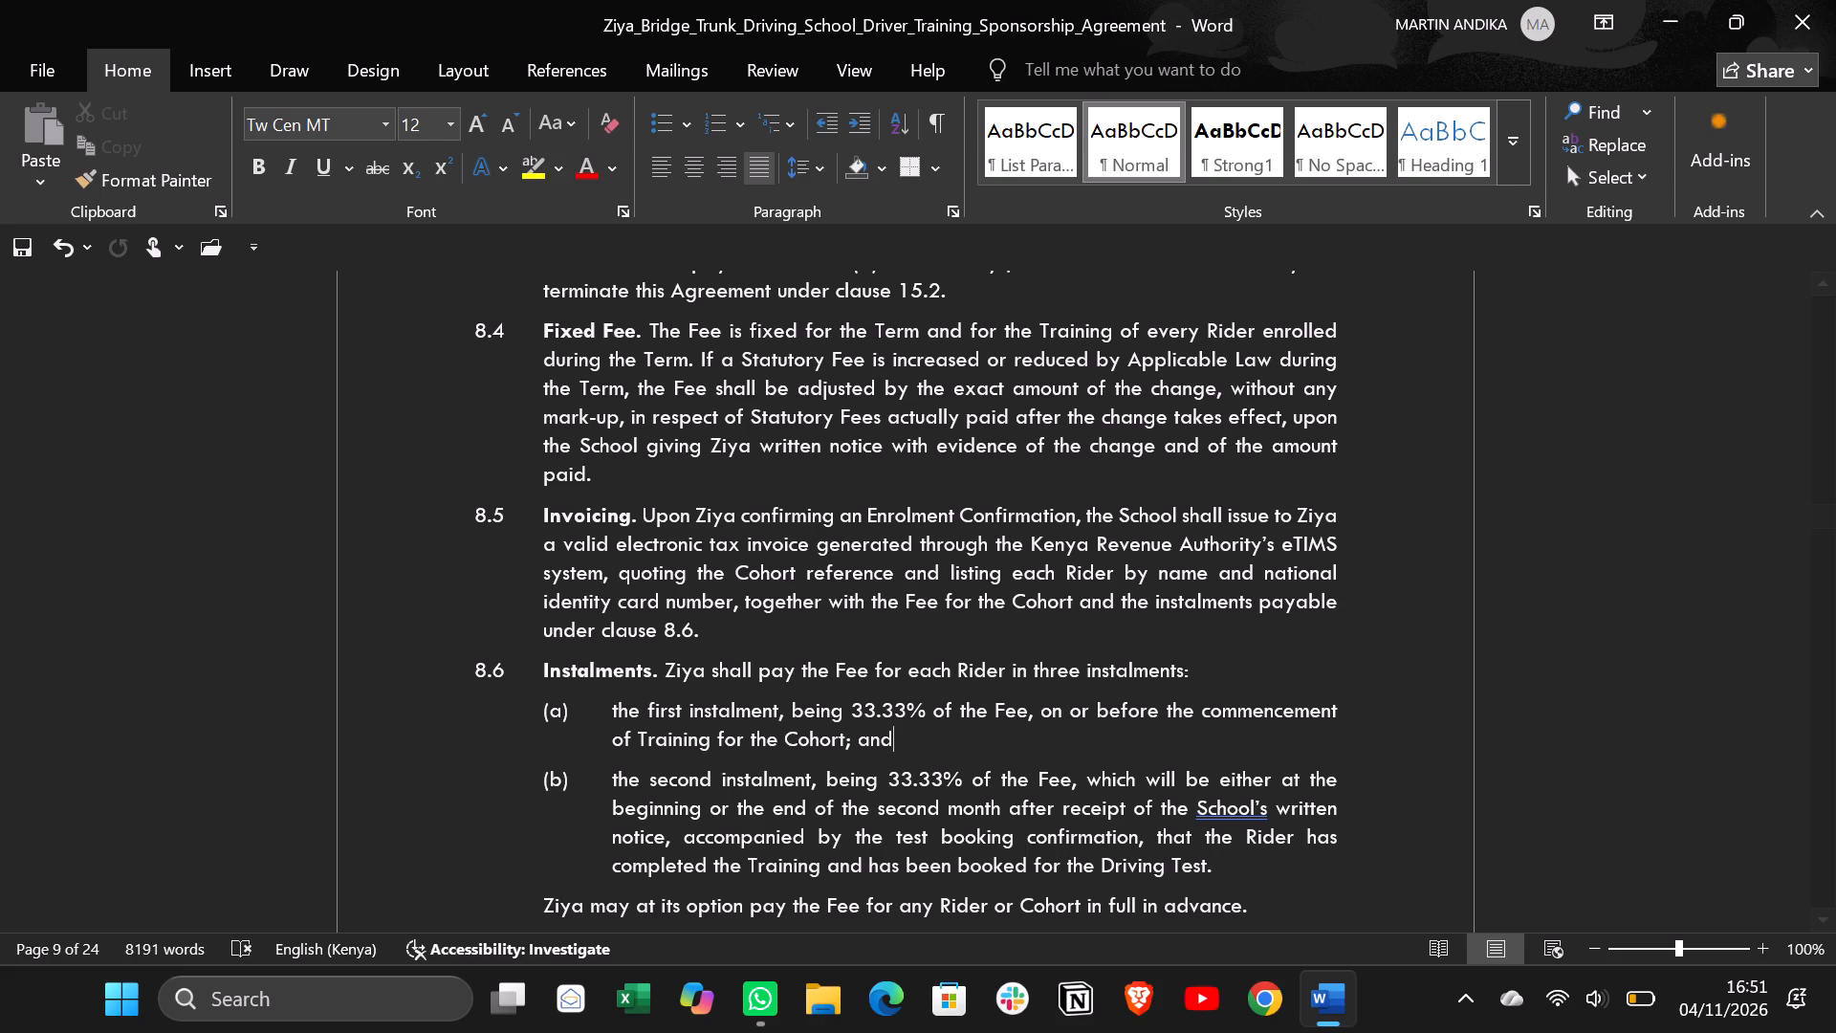
key("Return")
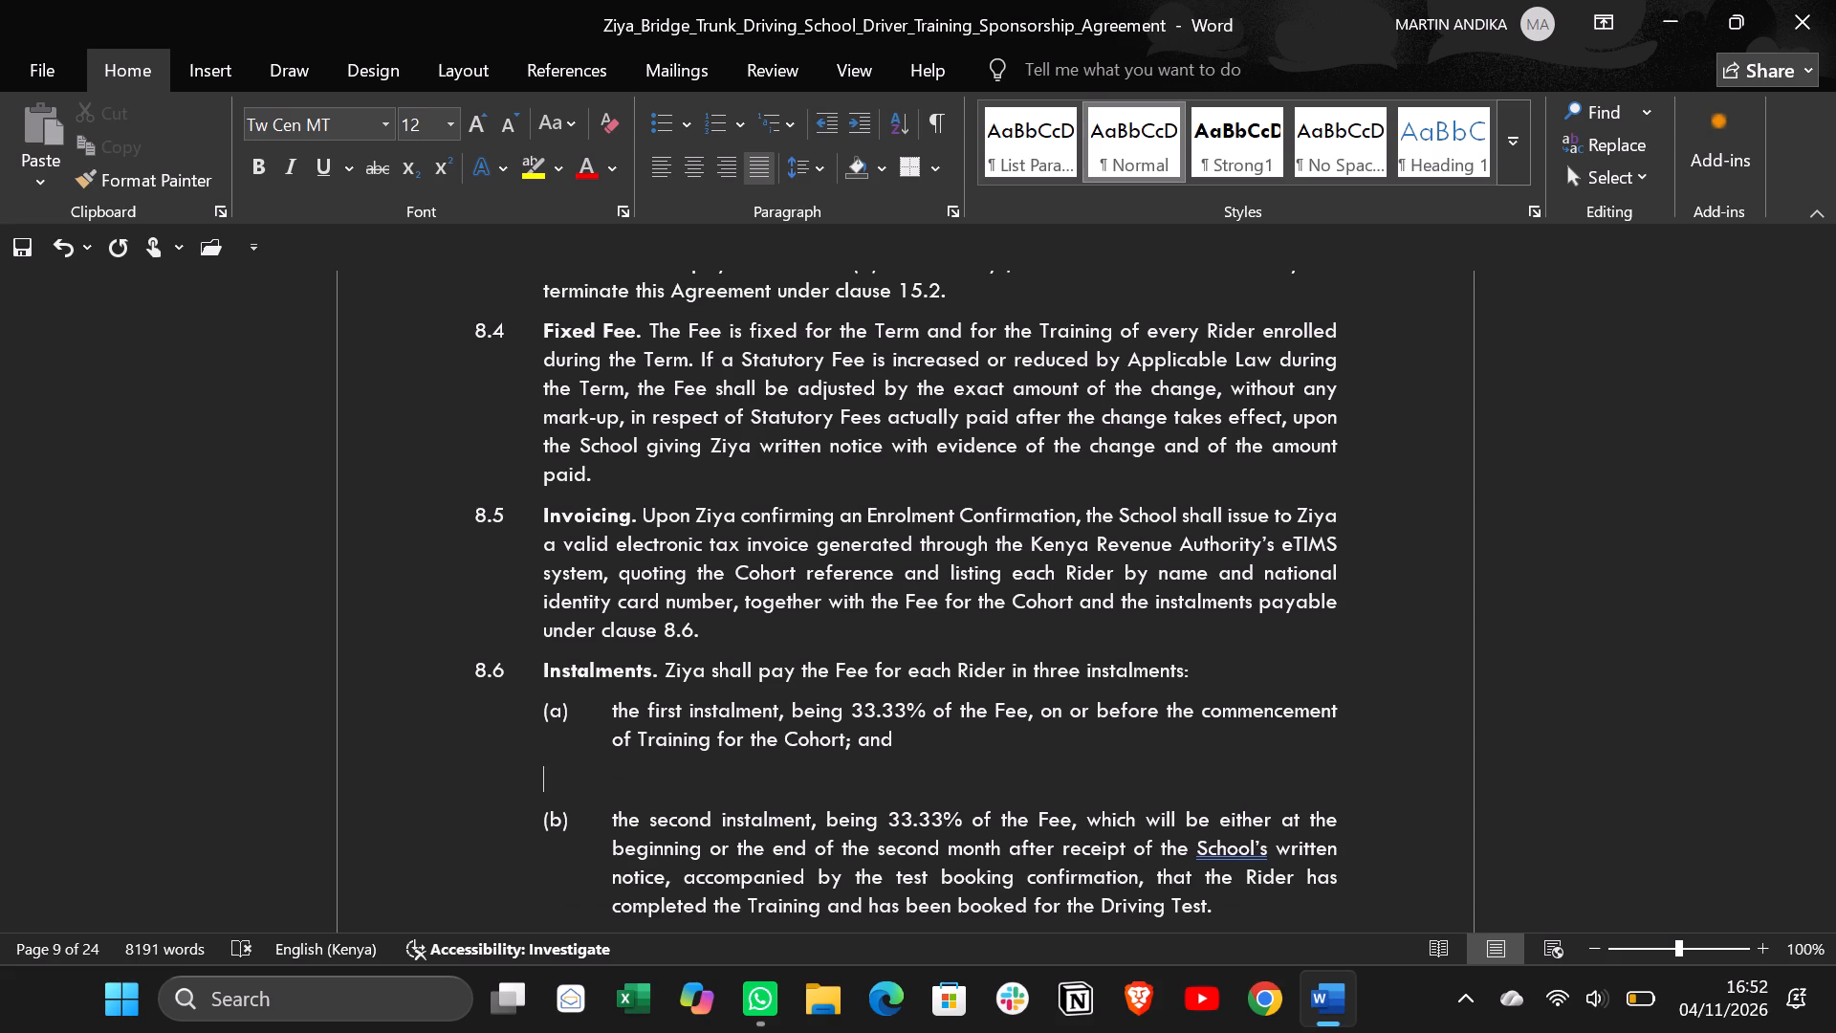
left_click(619, 778)
left_click(619, 778)
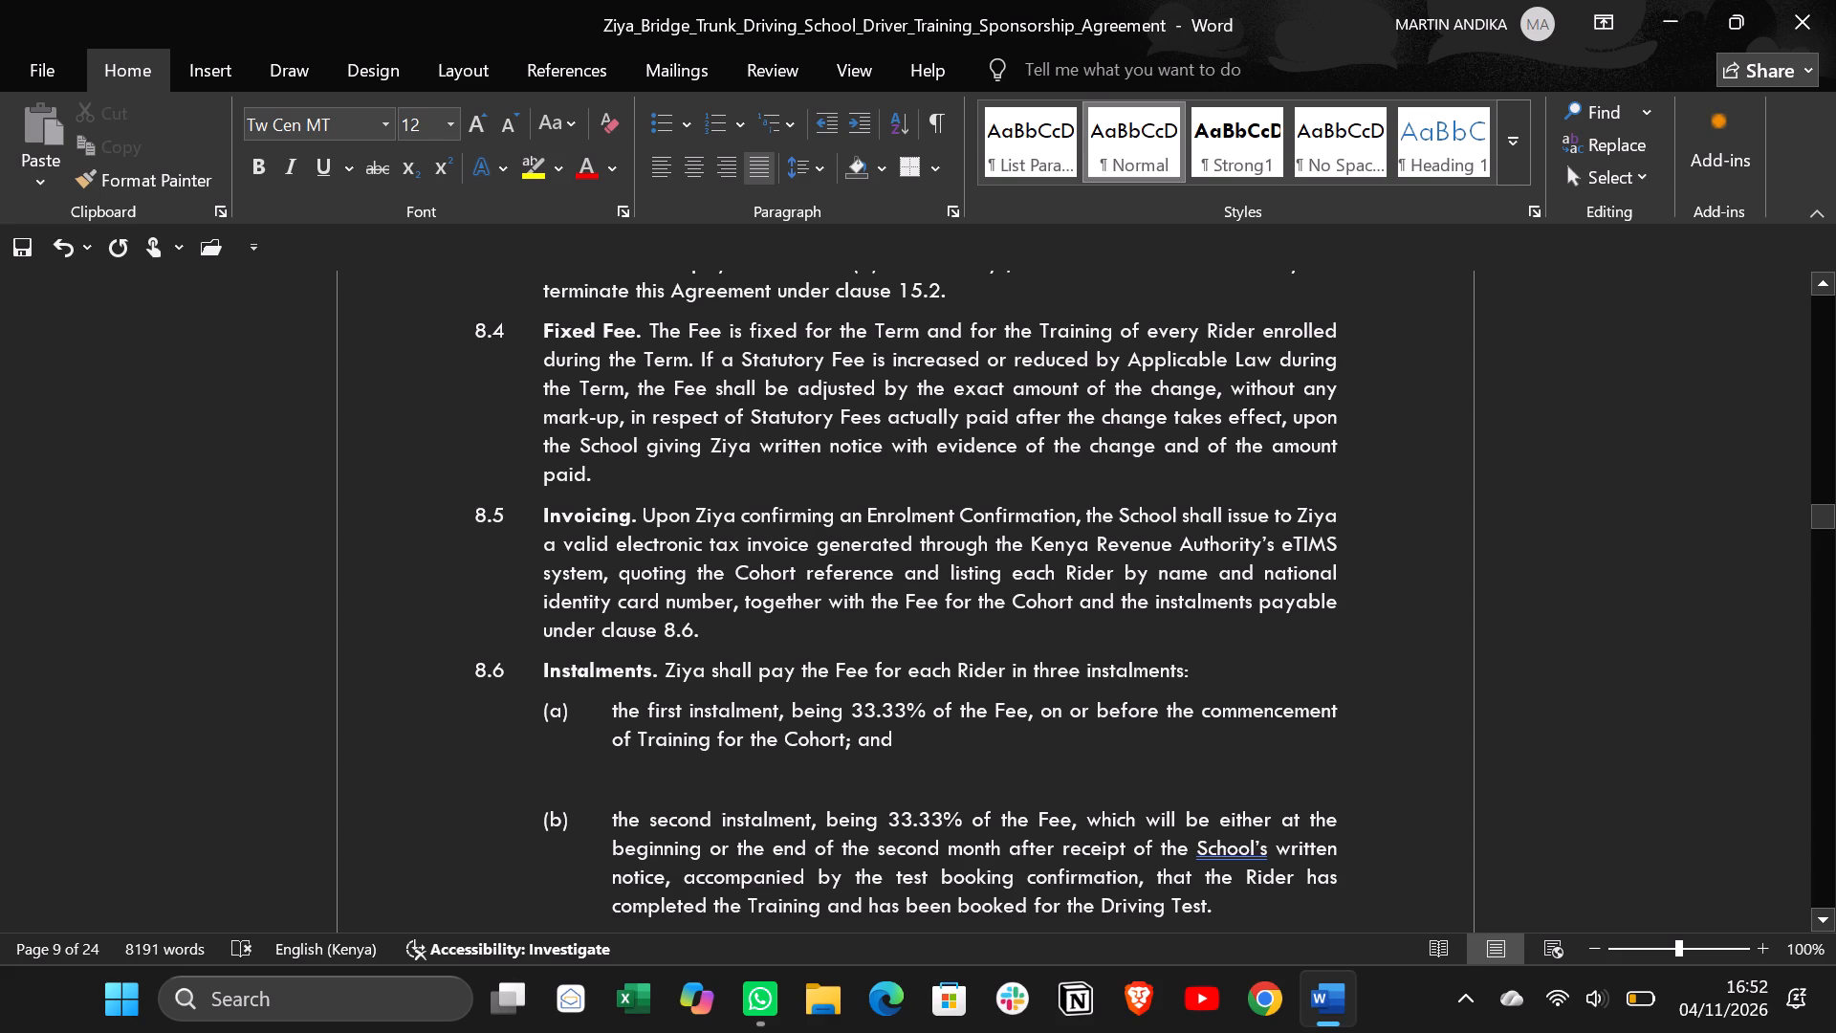
key("space")
key("space")
key("space")
key("space")
key("space")
key("space")
key("space")
key("space")
key("space")
key("space")
key("space")
key("space")
key("space")
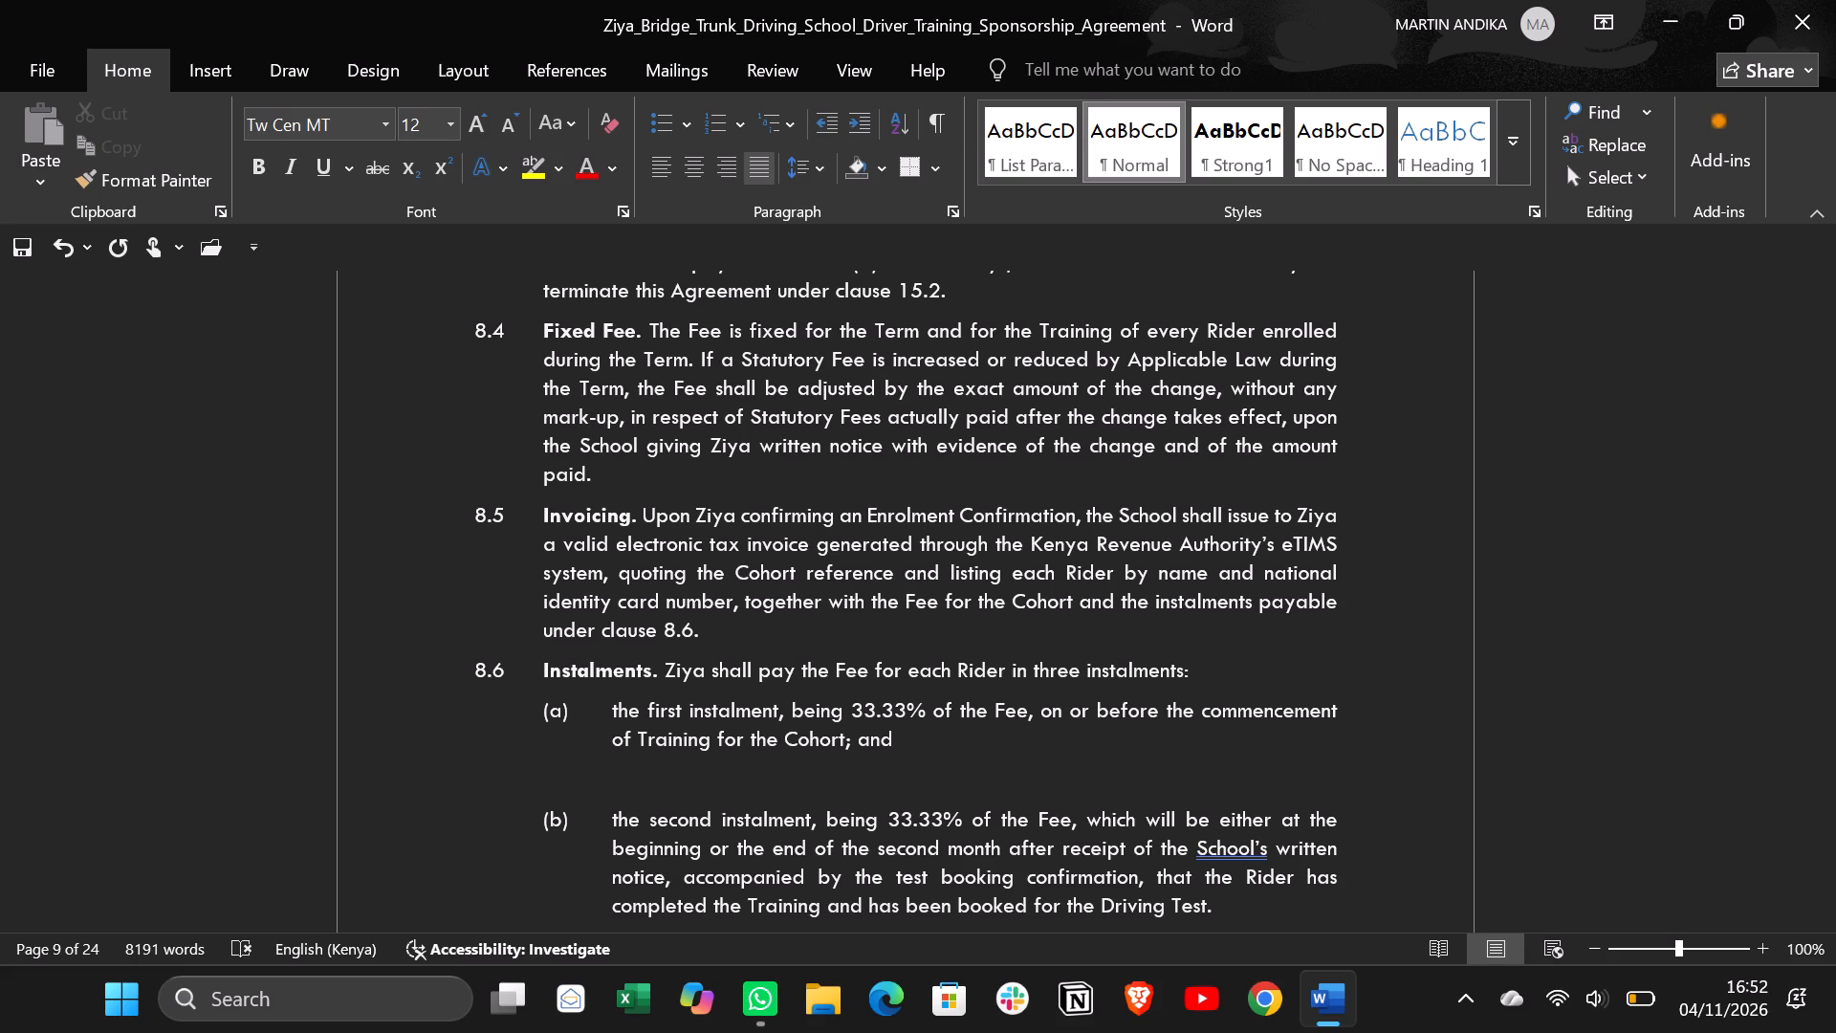
key("BackSpace")
Write "The second instalment will be paid either at the beginning of the" in the new paragraph below clause 8.6(a).
key("t")
type("he second")
key("space")
type("inst")
type("al")
key("l")
key("BackSpace")
type("ment")
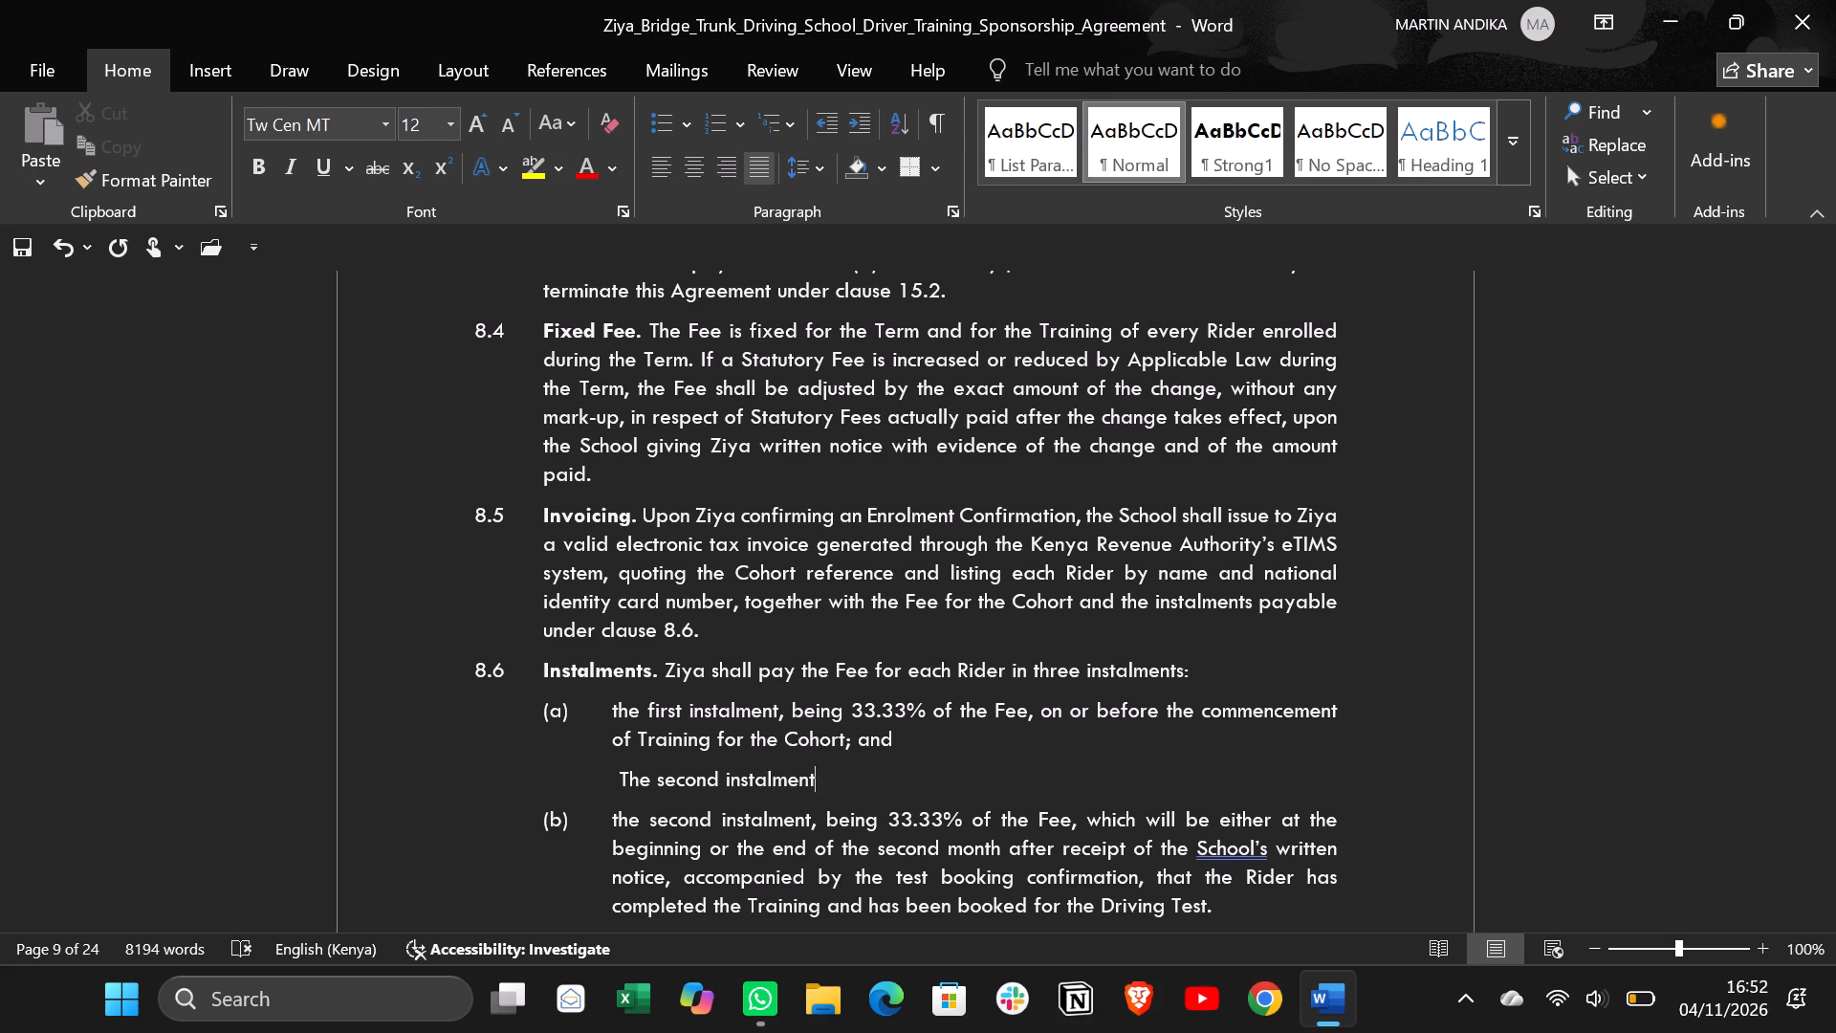
key("space")
type("will be")
key("space")
type("paid")
key("space")
type("either")
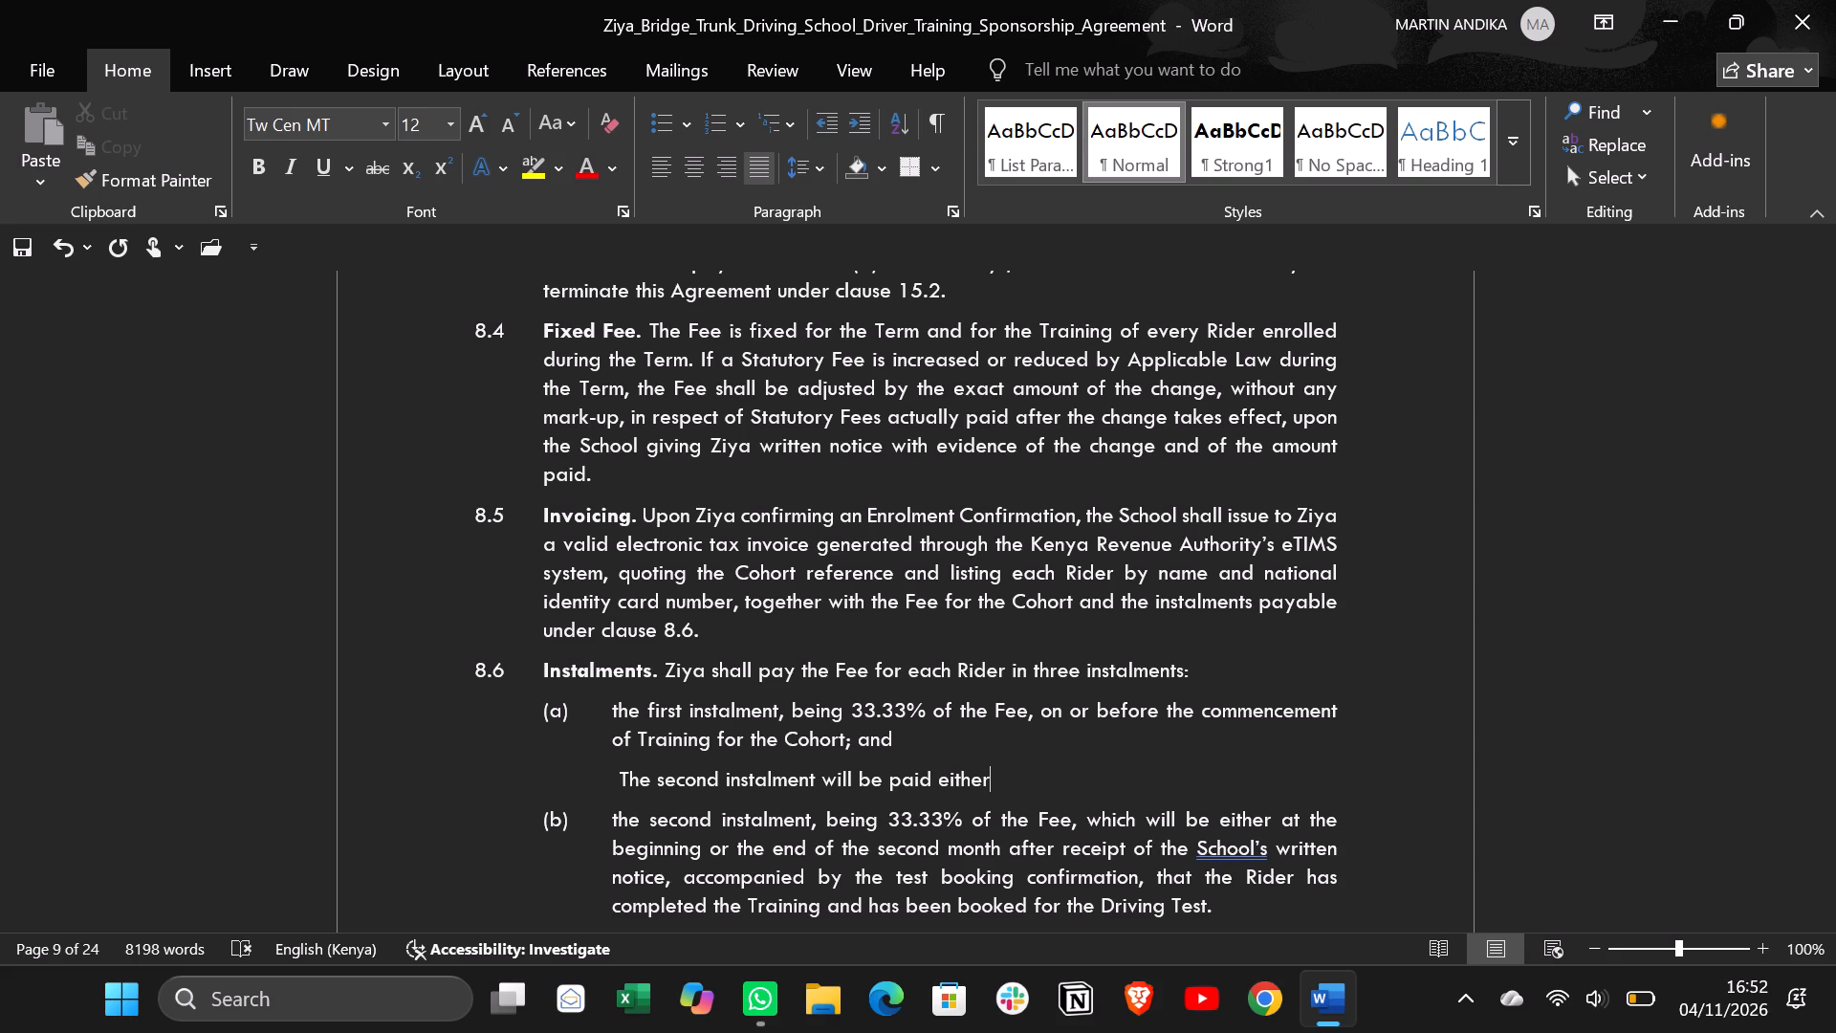
key("space")
type("at the be")
type("ginnin")
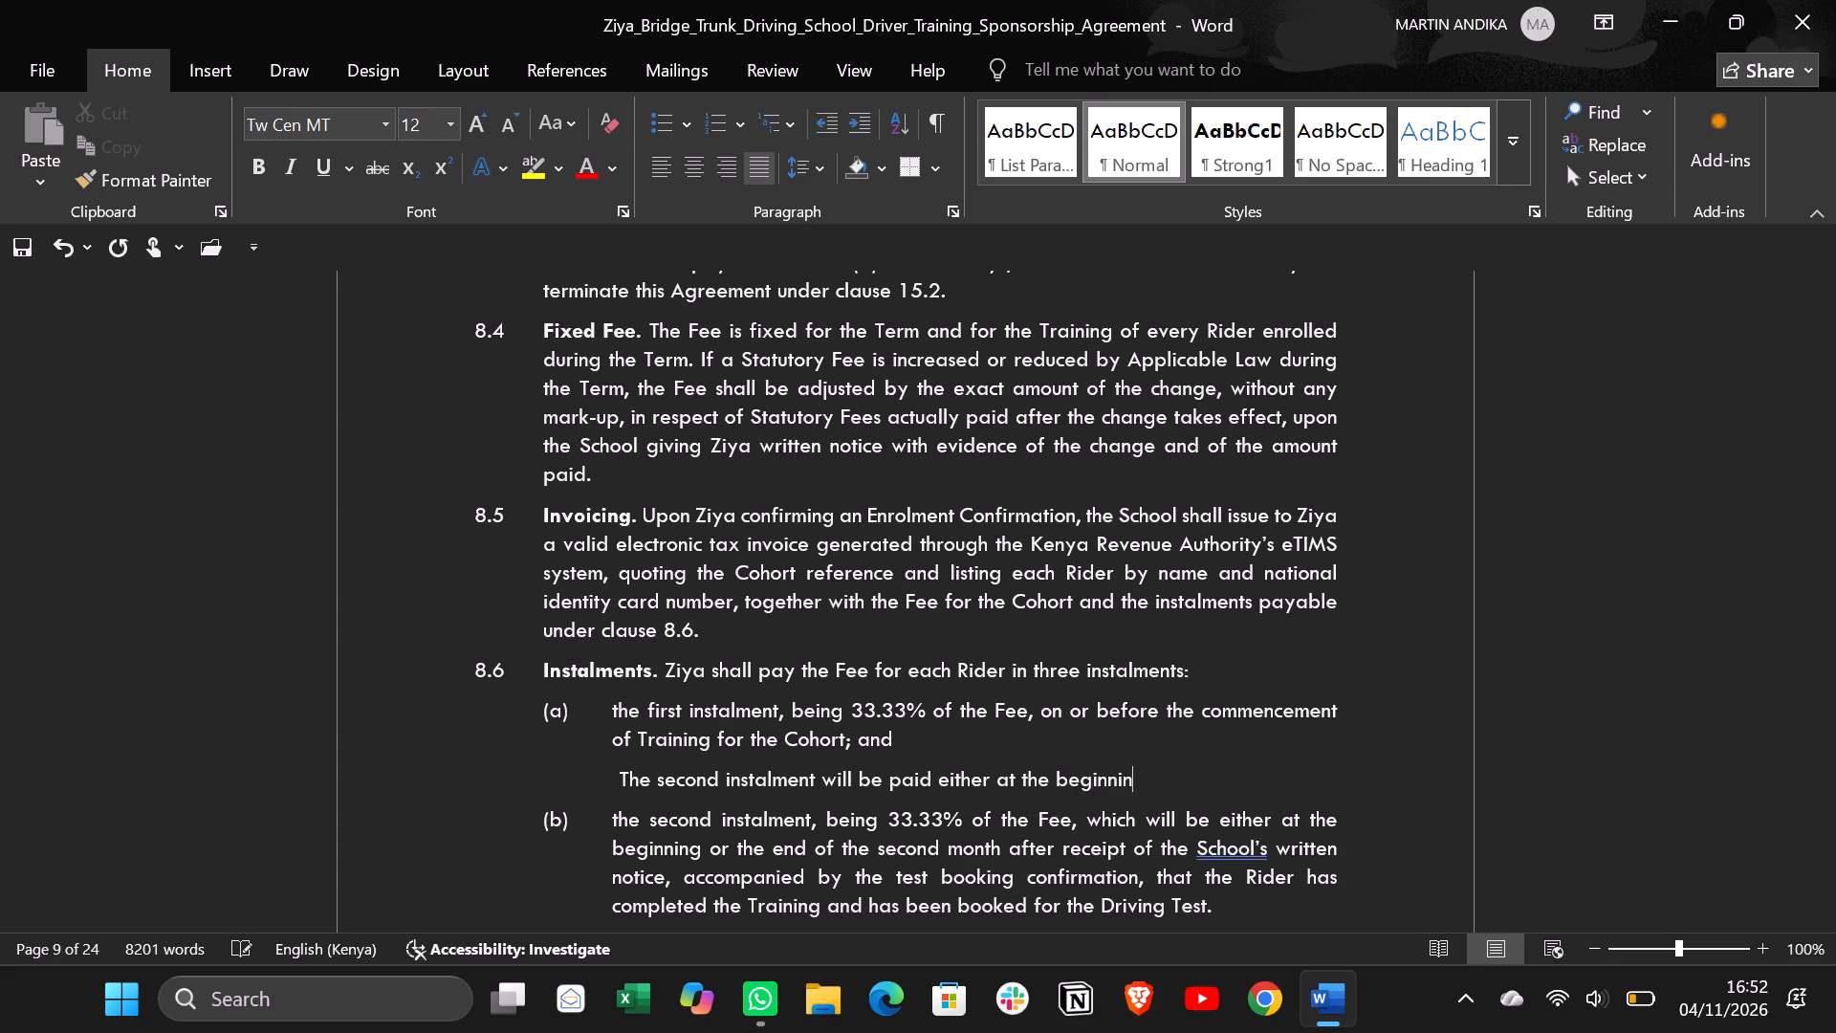
type("g of the")
key("space")
Insert "or at the end" after "beginning" in the new second-instalment sentence and return to the sentence's end.
key("Left")
key("Left")
key("Left")
key("Left")
key("Left")
key("Left")
key("Left")
type("or")
key("space")
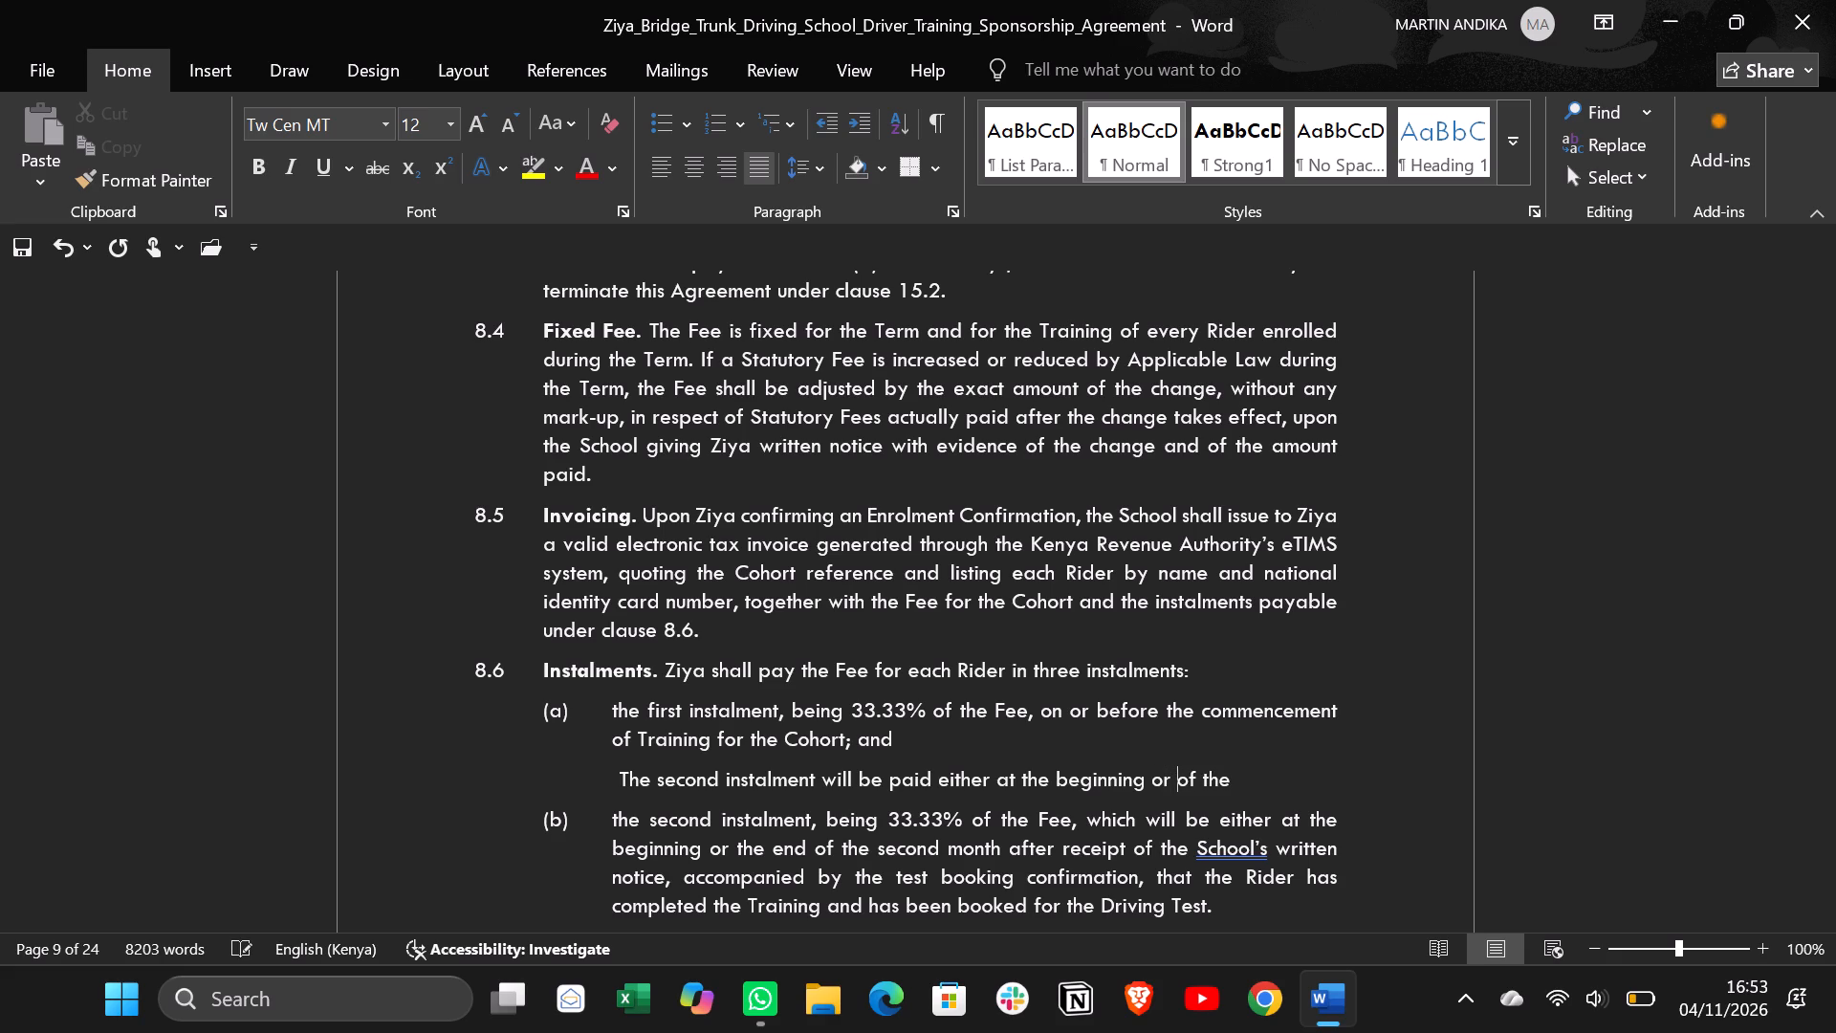
type("at the e")
type("nd")
key("space")
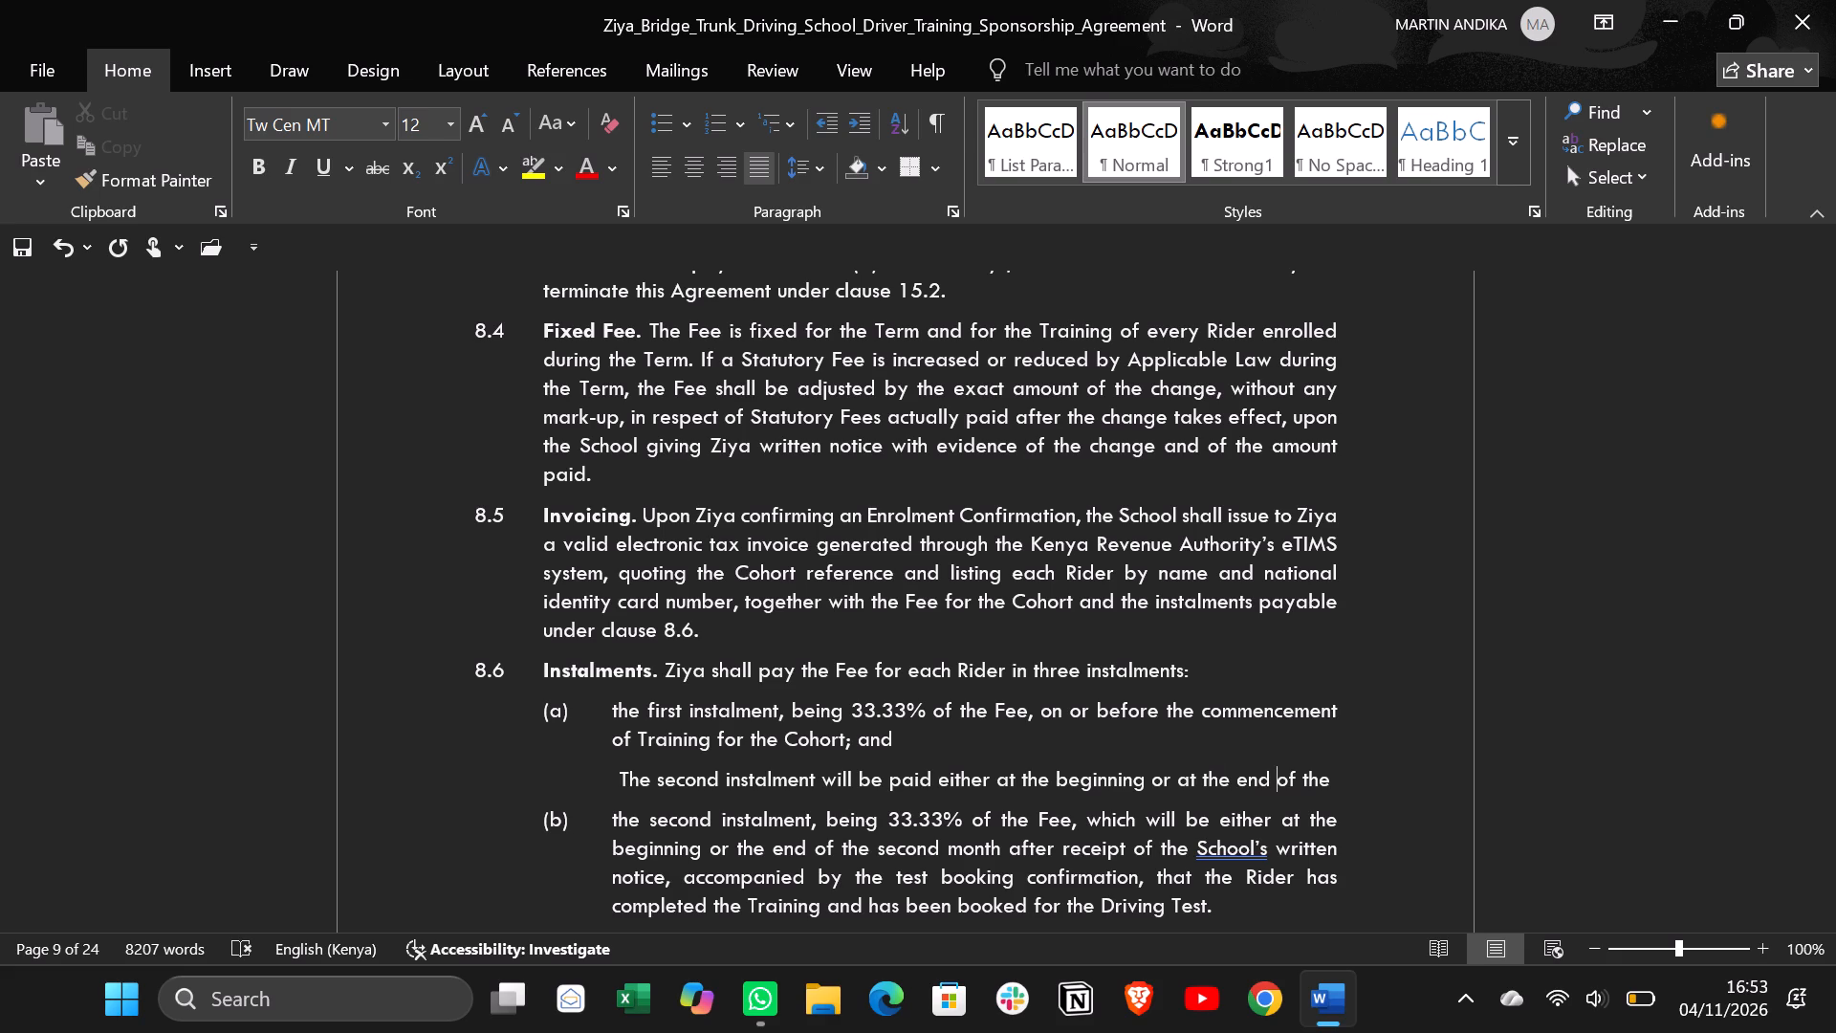
key("Right")
key("Right")
key("Right")
key("Right")
key("Right")
key("Right")
key("Right")
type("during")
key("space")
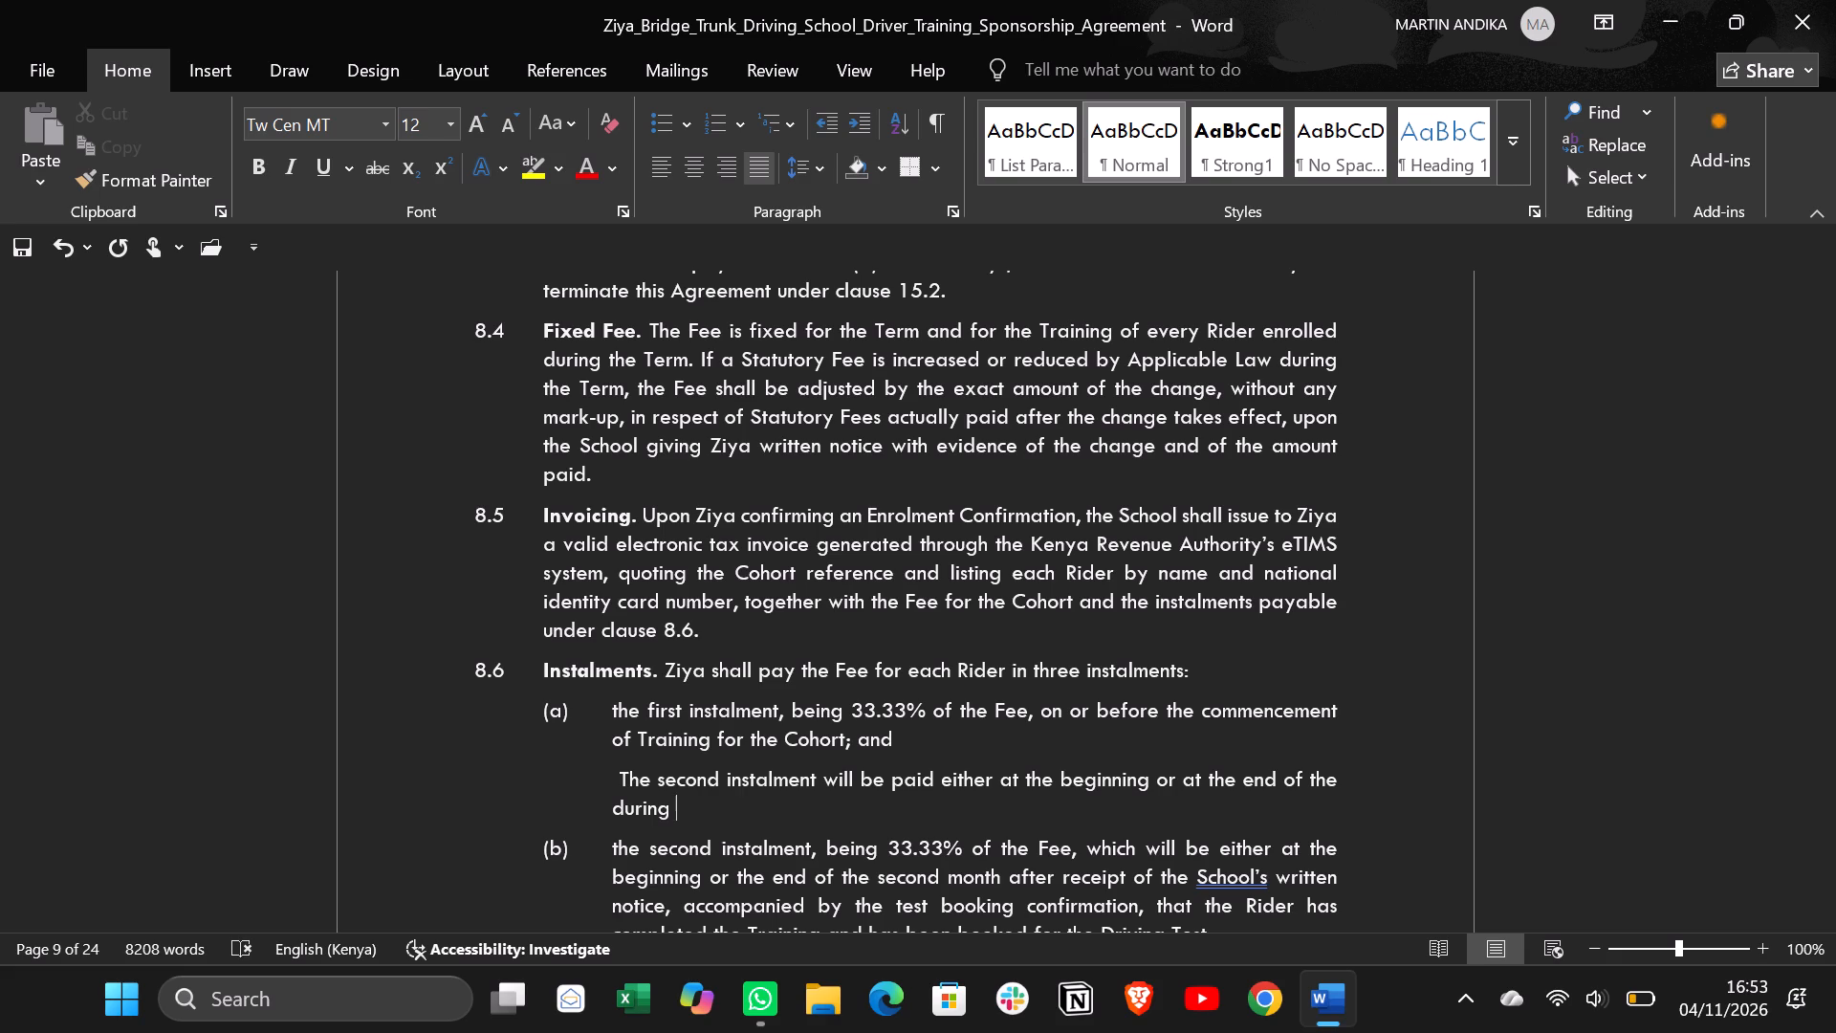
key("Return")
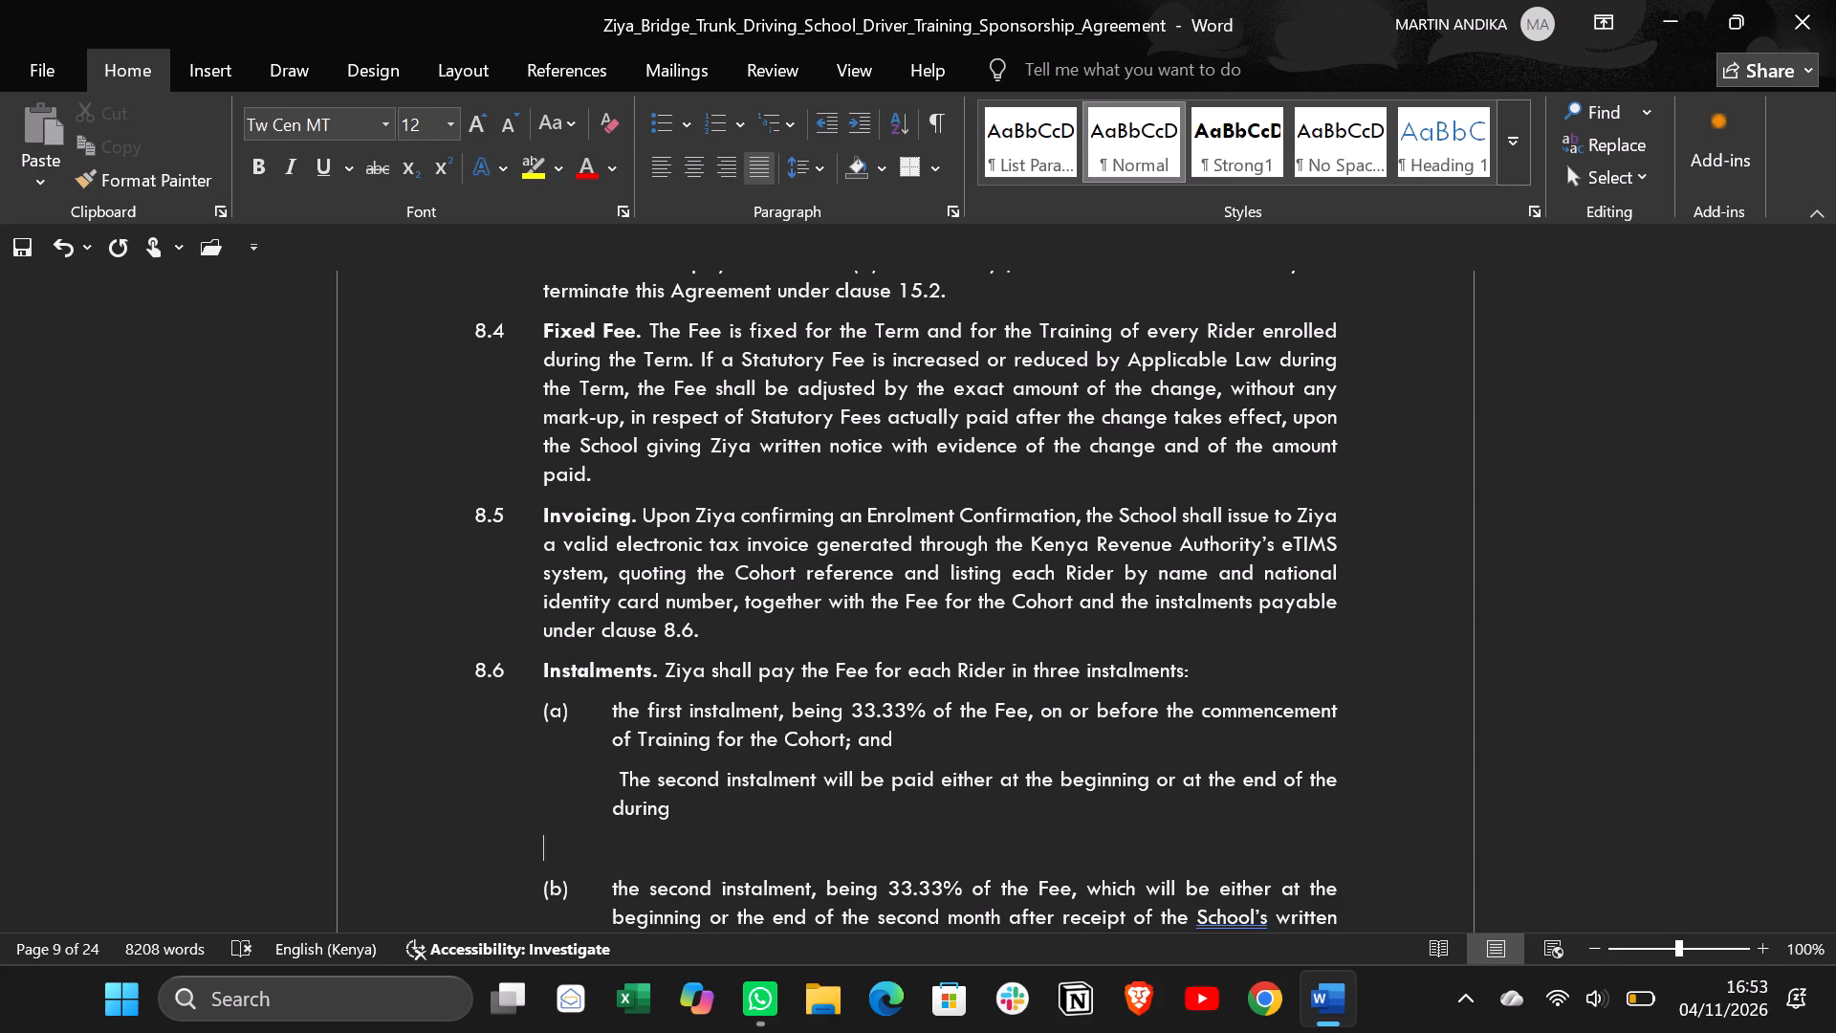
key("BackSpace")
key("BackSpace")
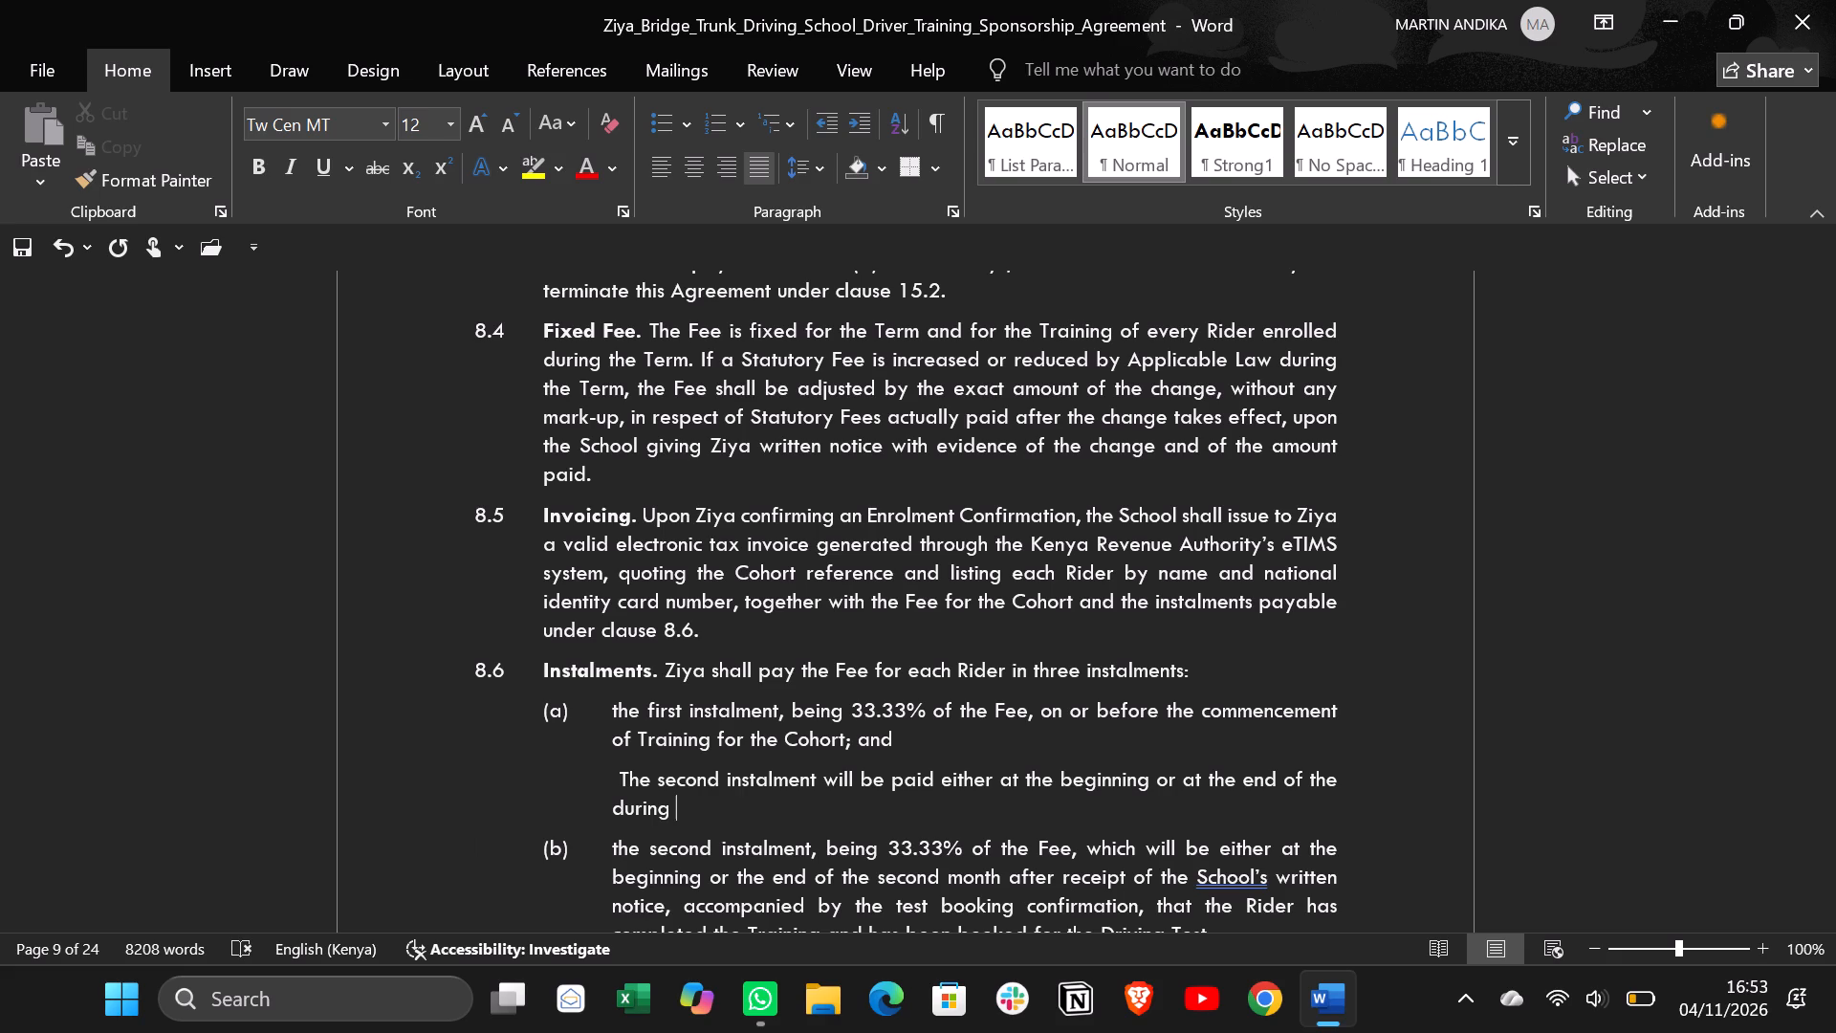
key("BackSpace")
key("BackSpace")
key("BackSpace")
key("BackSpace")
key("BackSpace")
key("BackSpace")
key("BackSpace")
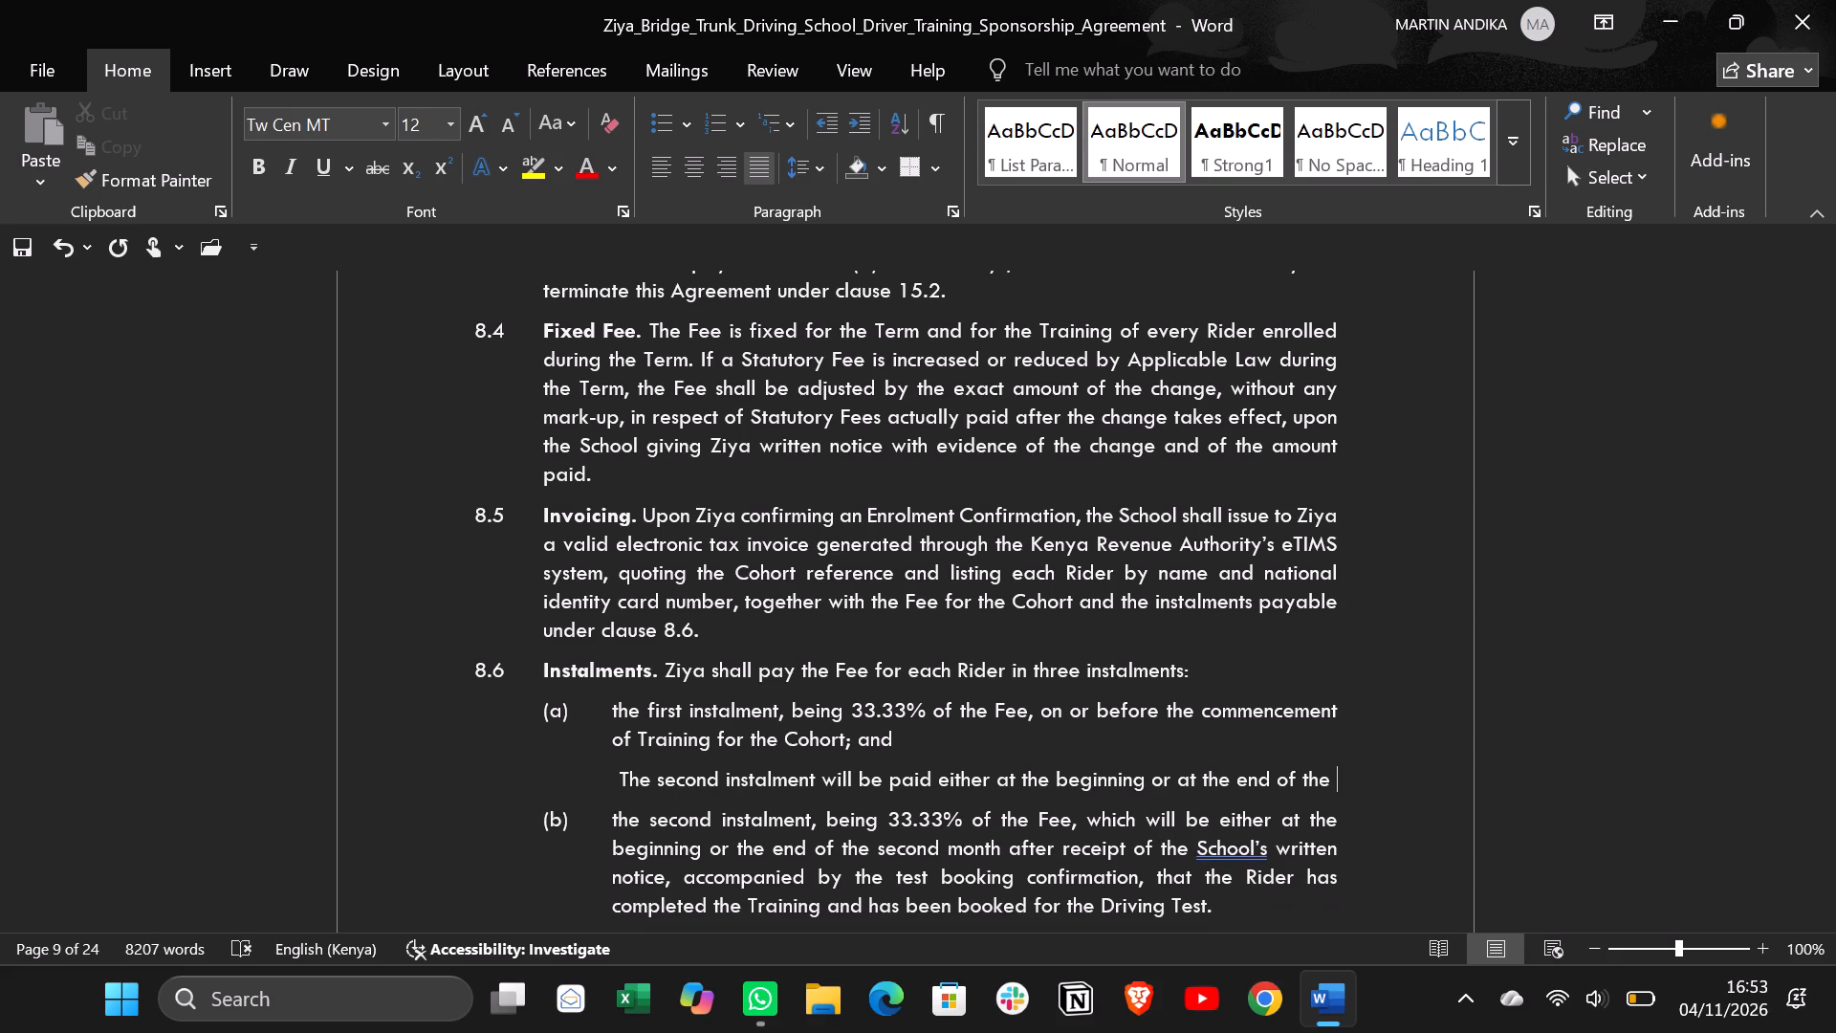
Complete the new second-instalment sentence with "second month when the training is in progress; and".
type("second moth")
key("BackSpace")
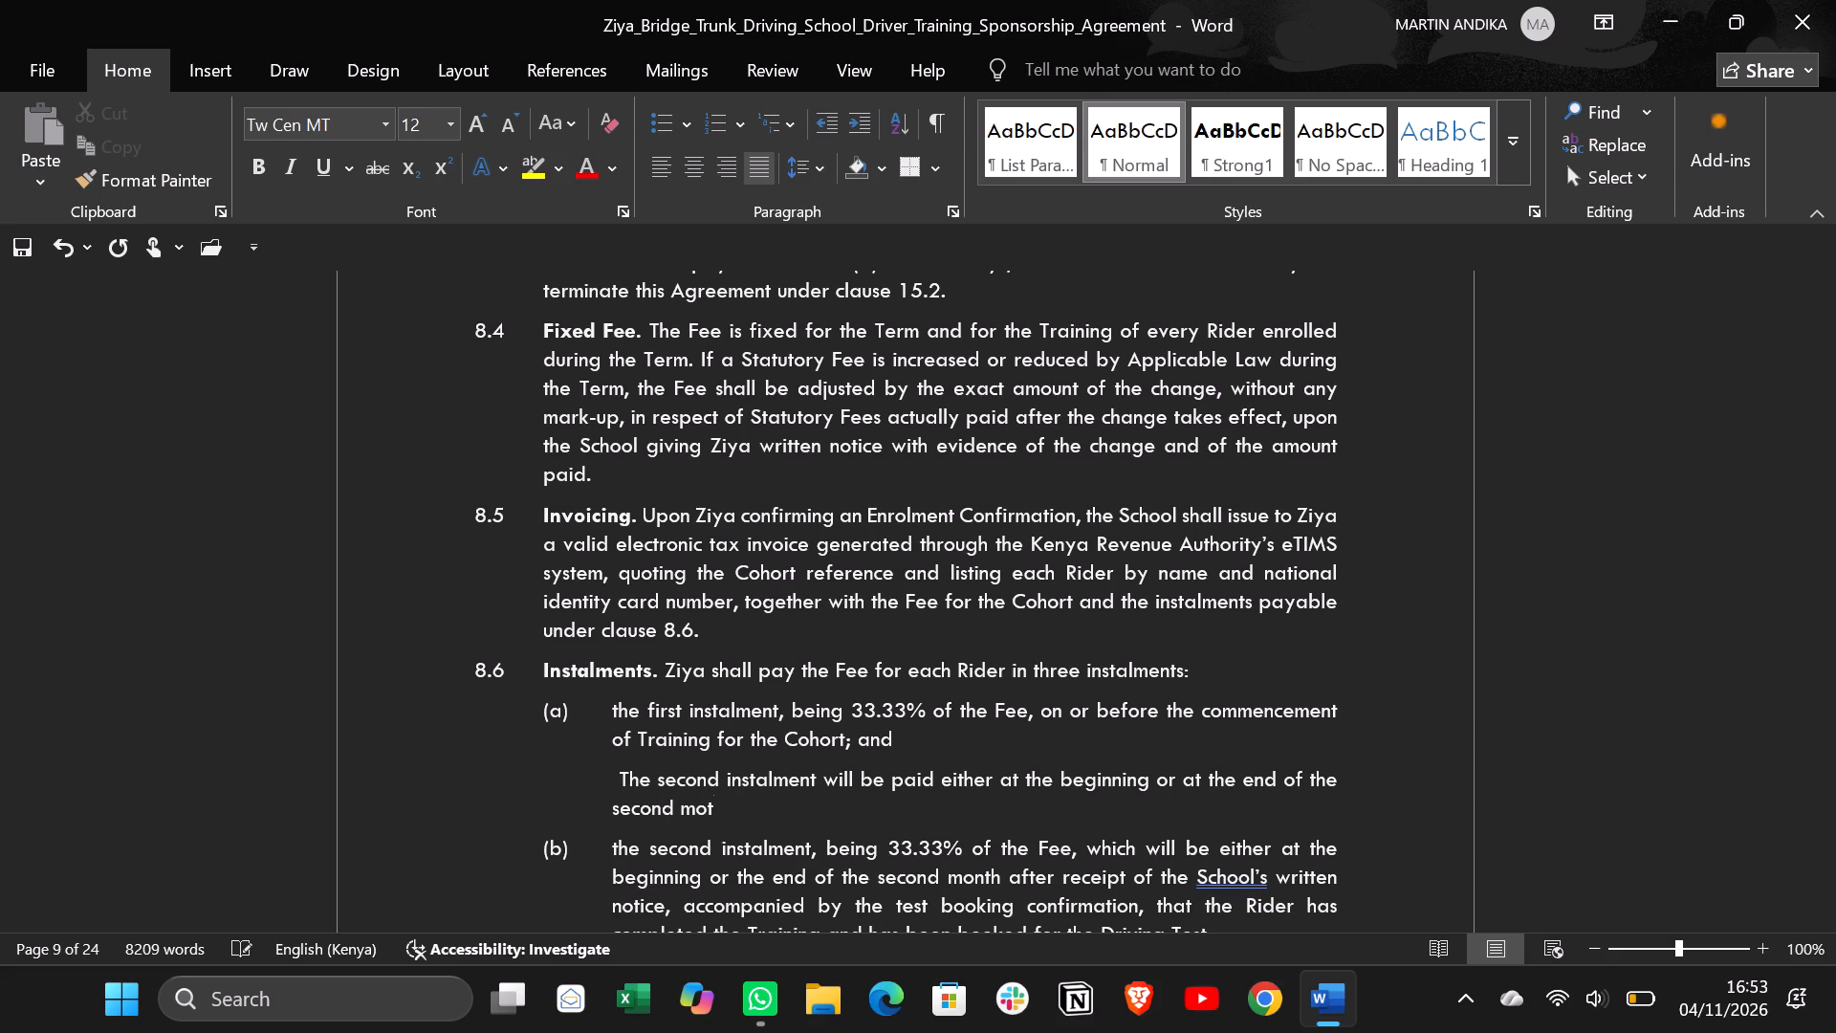
key("BackSpace")
type("nth when the")
key("space")
type("trai")
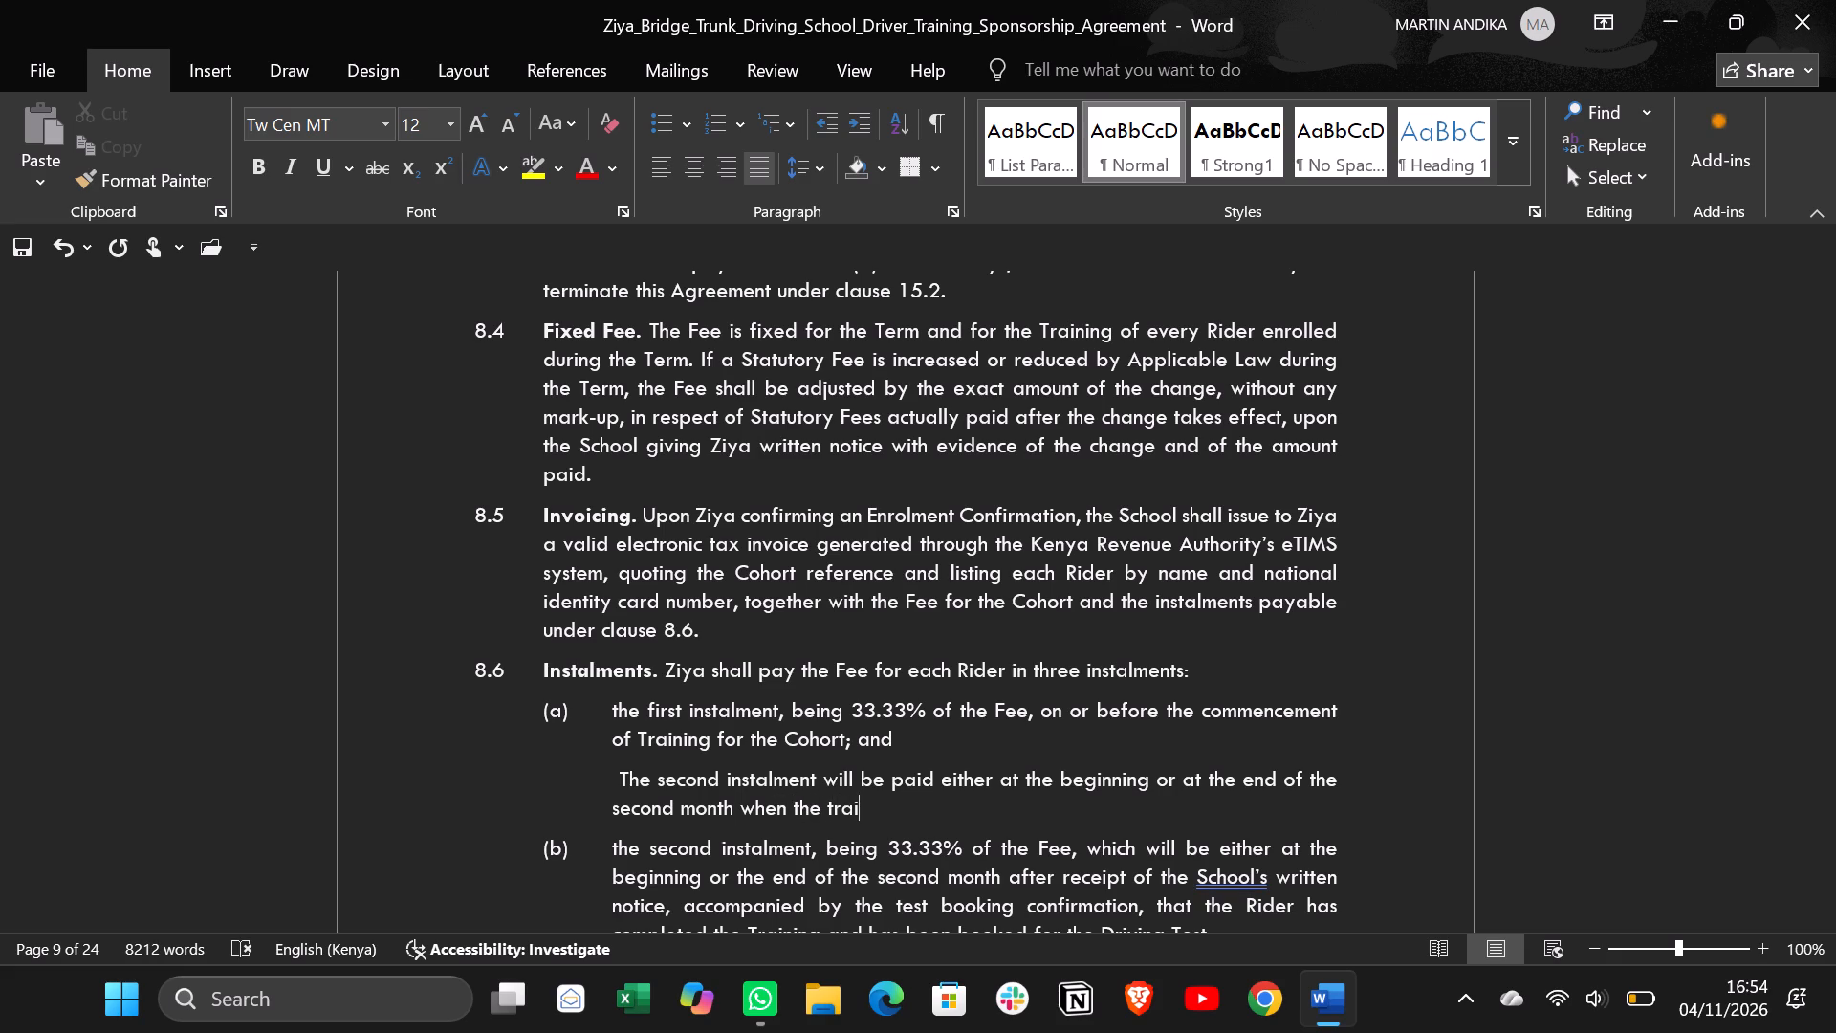
type("ning is")
key("space")
type("in")
key("space")
type("progree")
key("BackSpace")
type("ss")
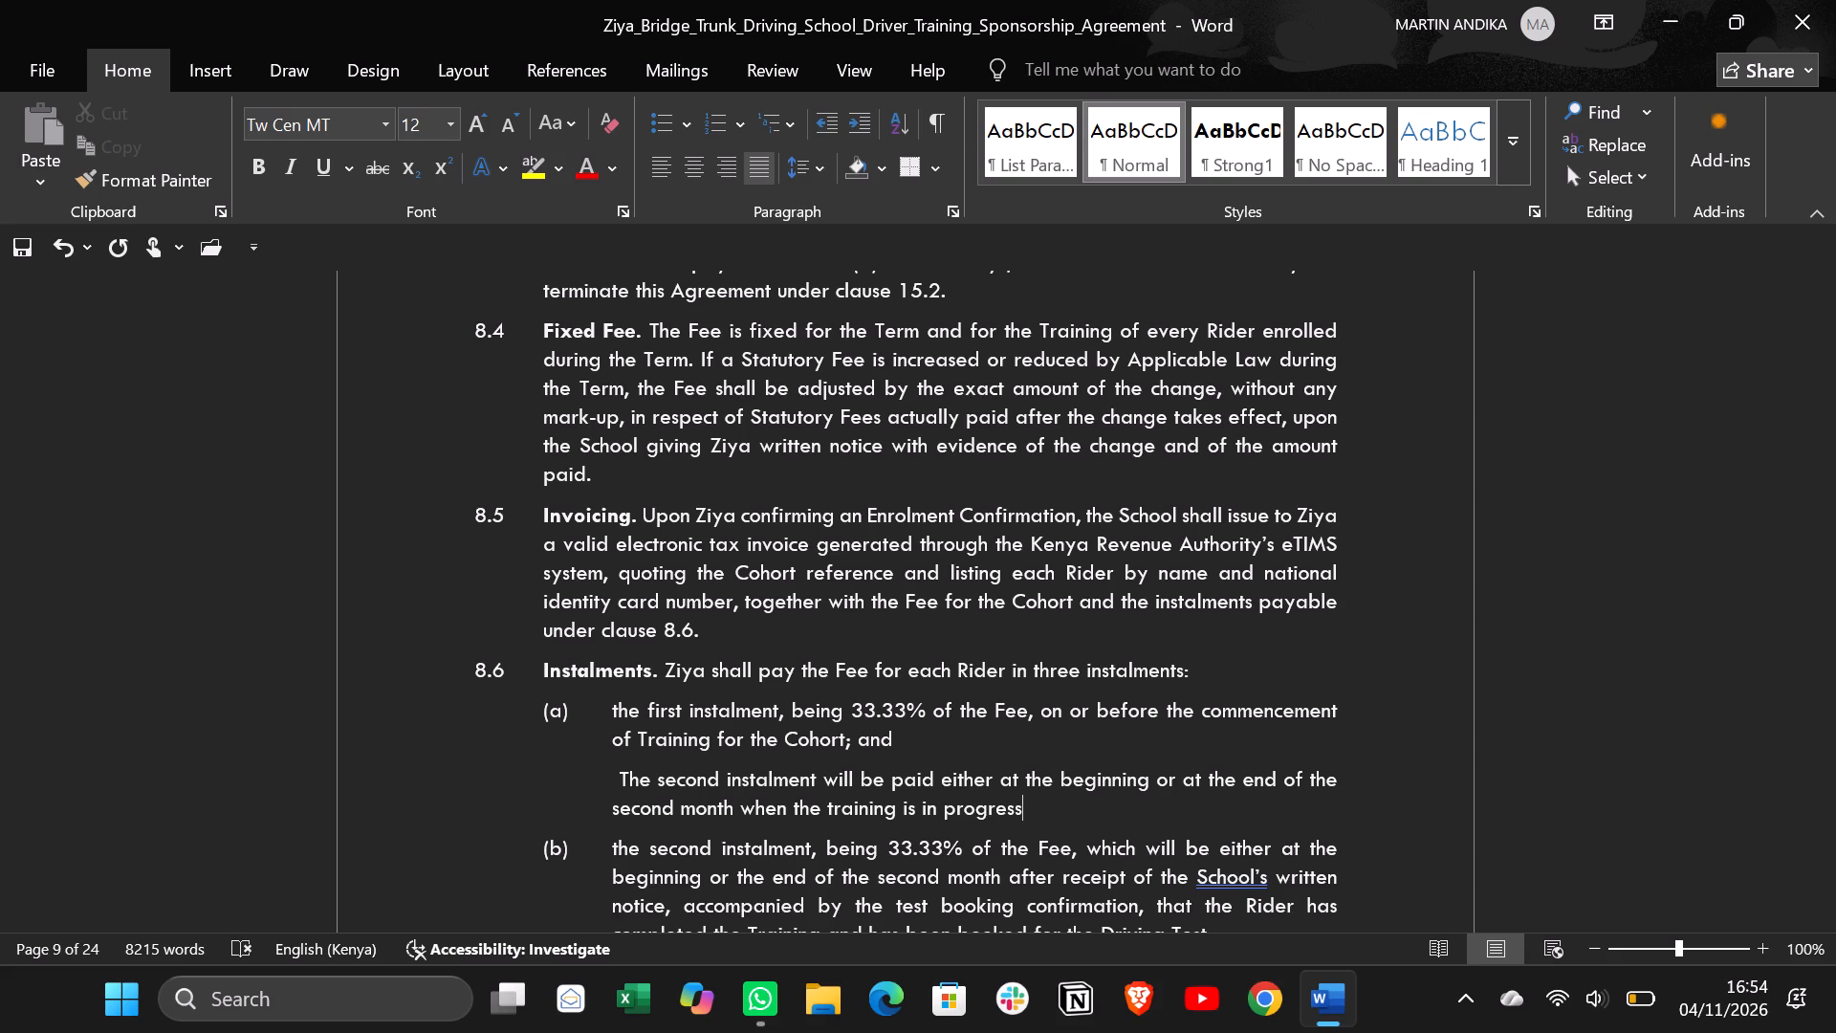
key("semicolon")
key("space")
type("and")
Delete the trailing "and" from clause 8.6(a) so it ends at "Cohort;".
left_click(896, 742)
key("BackSpace")
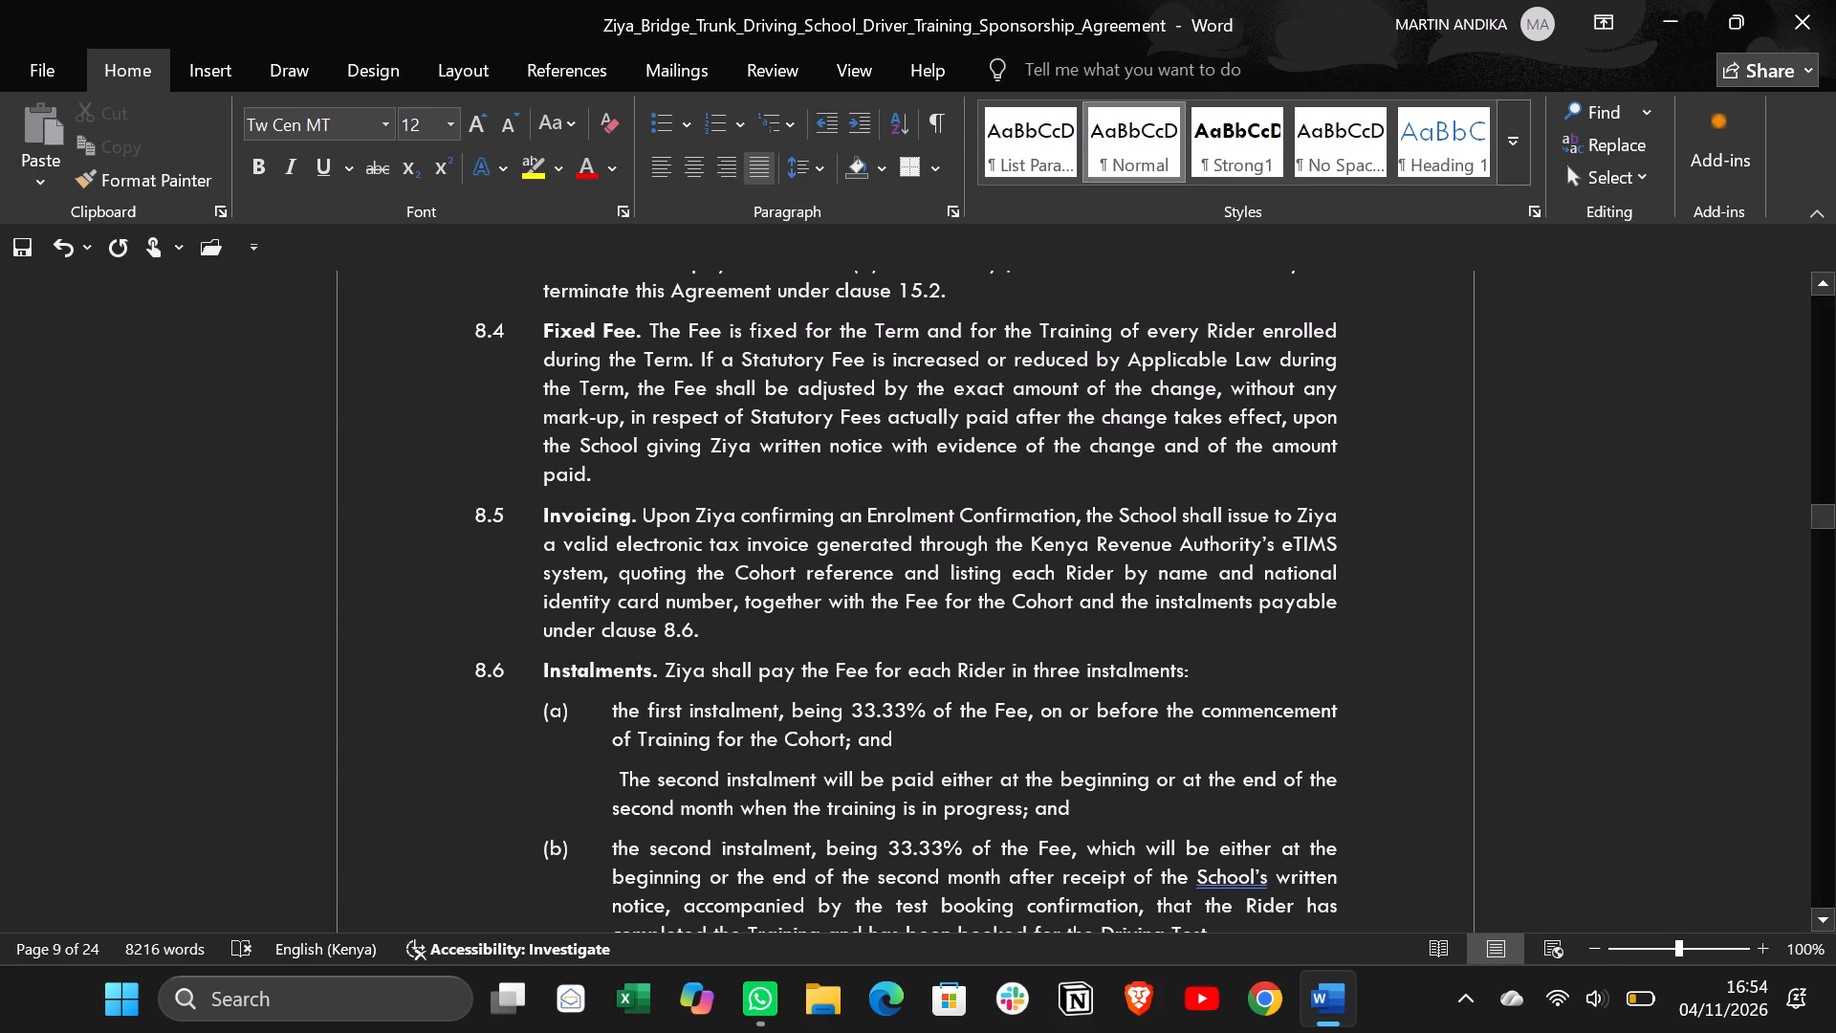
key("BackSpace")
key("BackSpace")
key("BackSpace")
Replace "second" with "third" before "instalment" at the start of clause 8.6(b).
left_click(712, 844)
key("BackSpace")
key("BackSpace")
key("BackSpace")
key("BackSpace")
key("BackSpace")
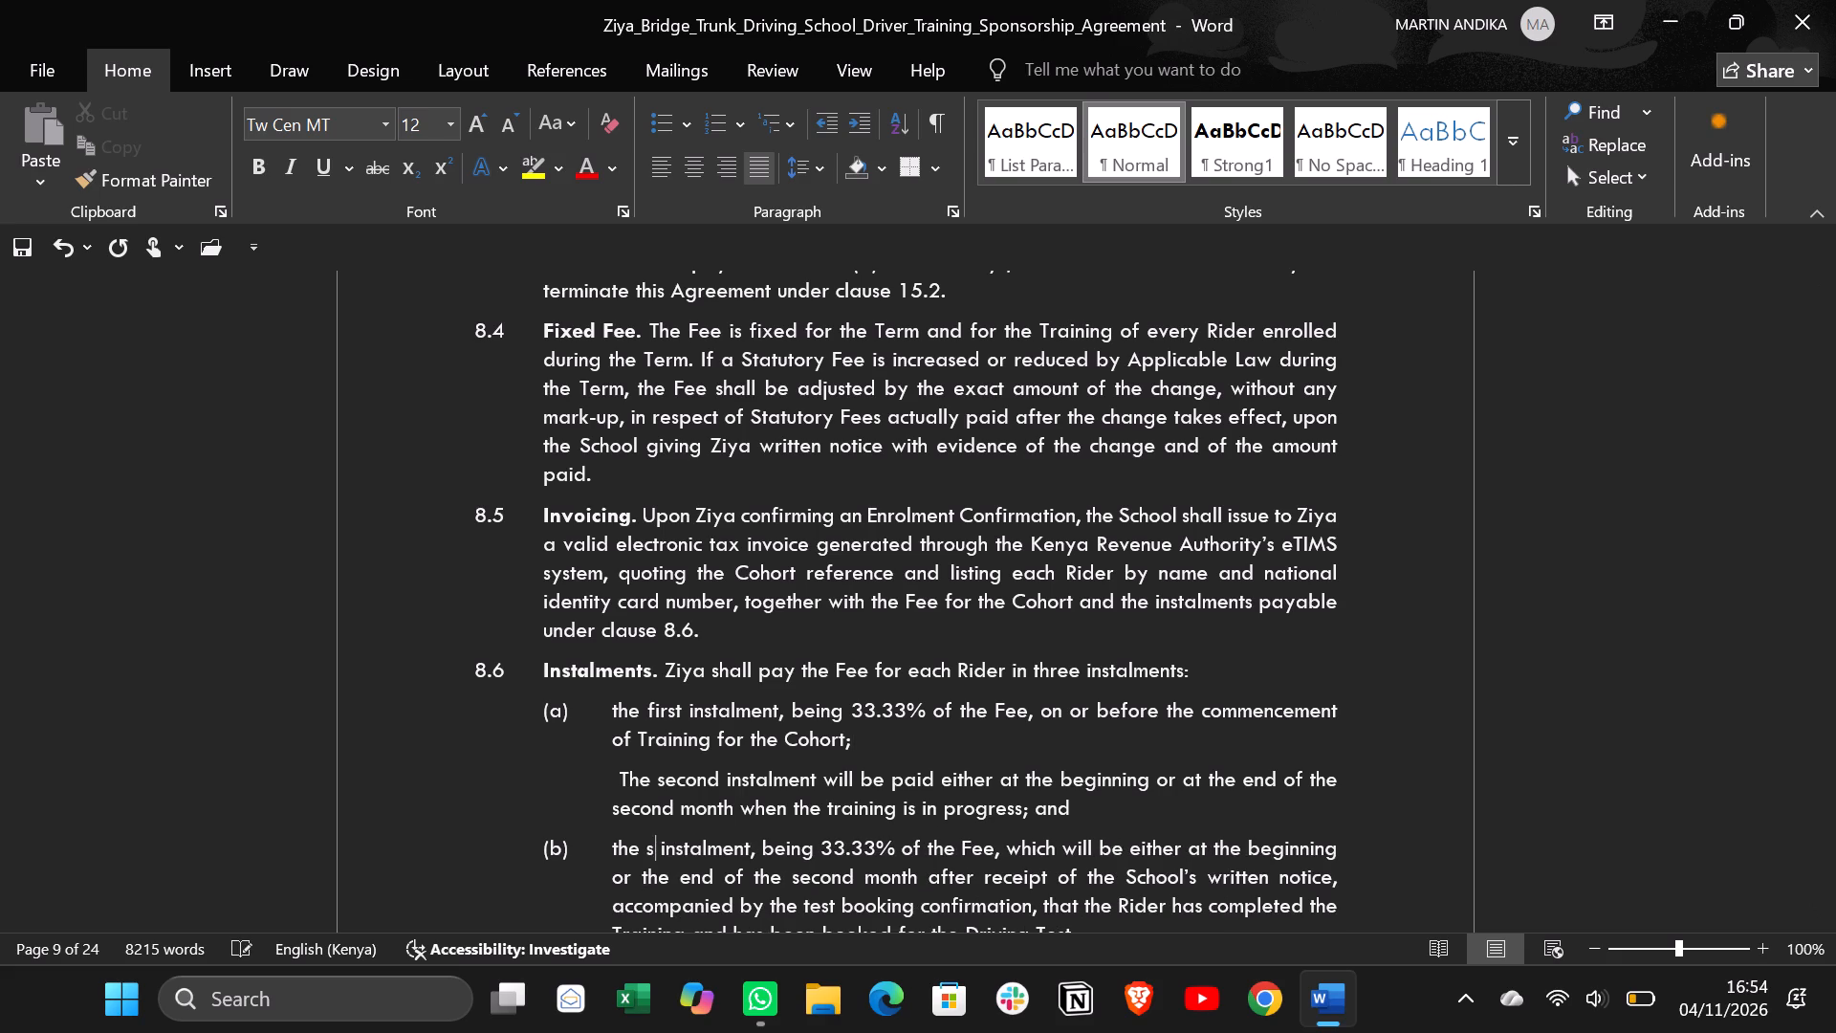
key("BackSpace")
type("th")
type("ird")
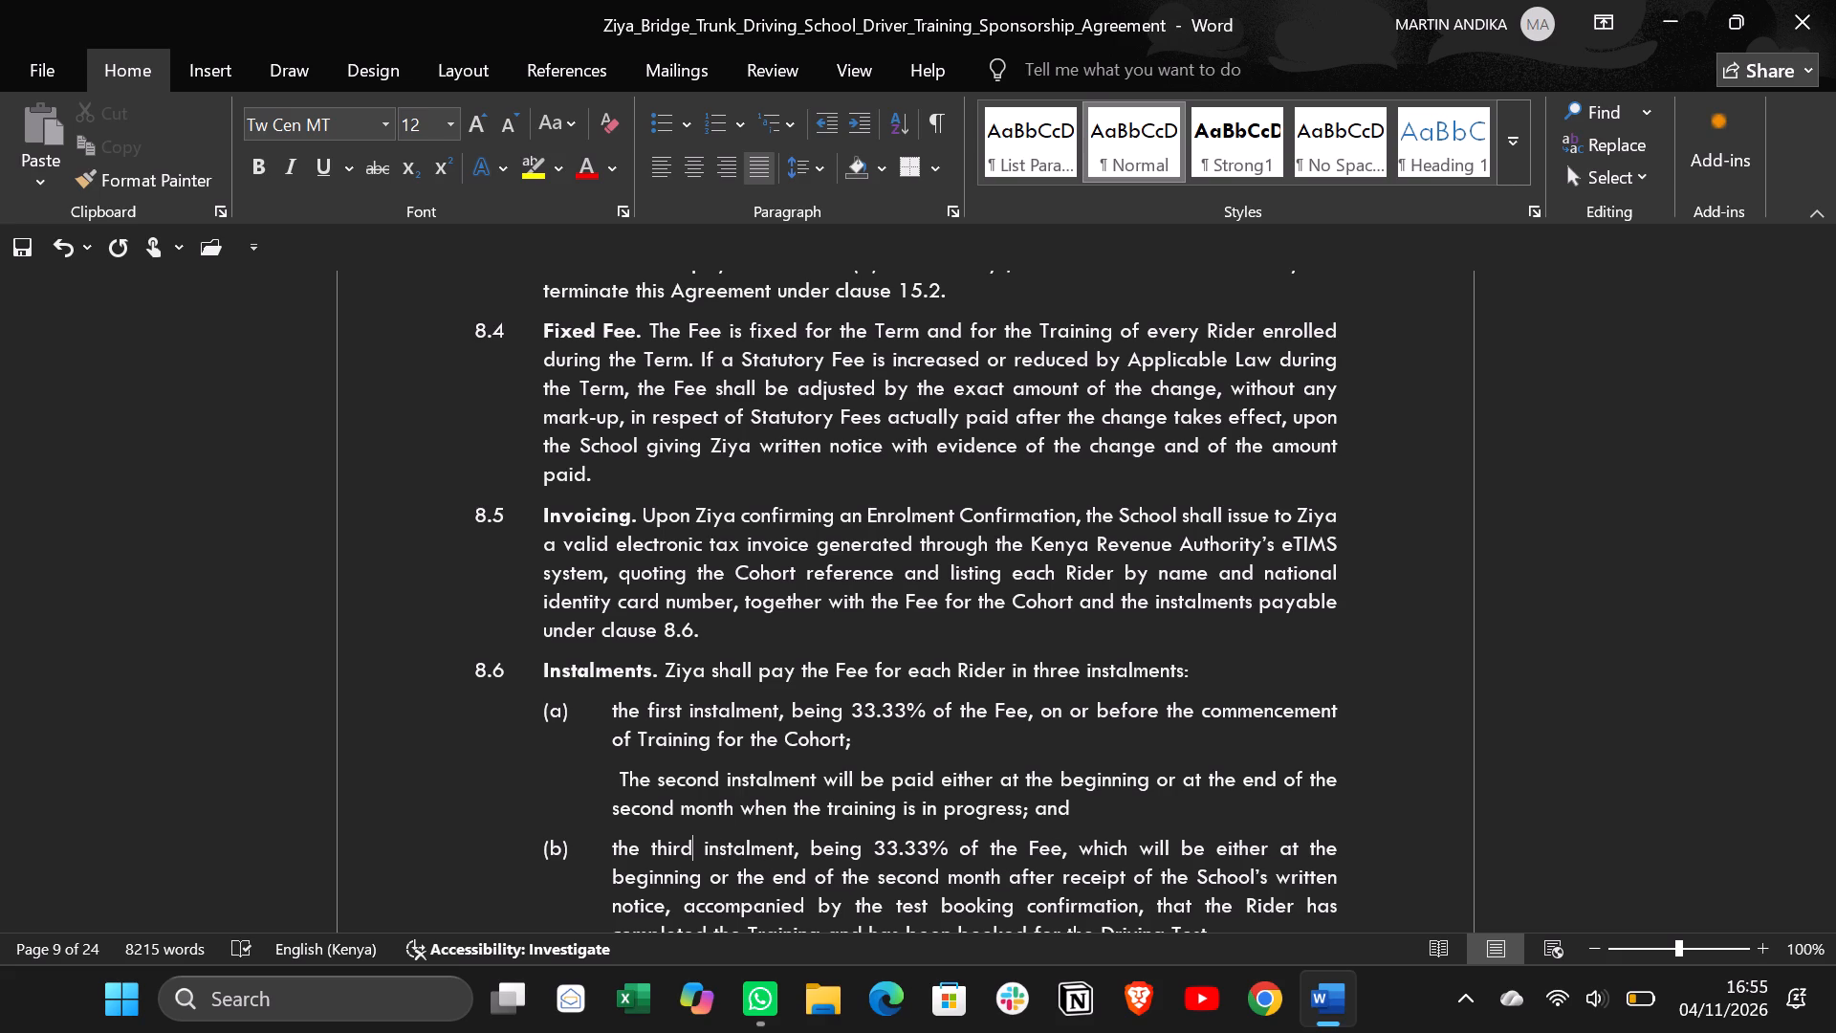
Insert "being 33.33%" after "The second instalment" in the unnumbered paragraph below clause 8.6(a).
left_click(821, 780)
type("being")
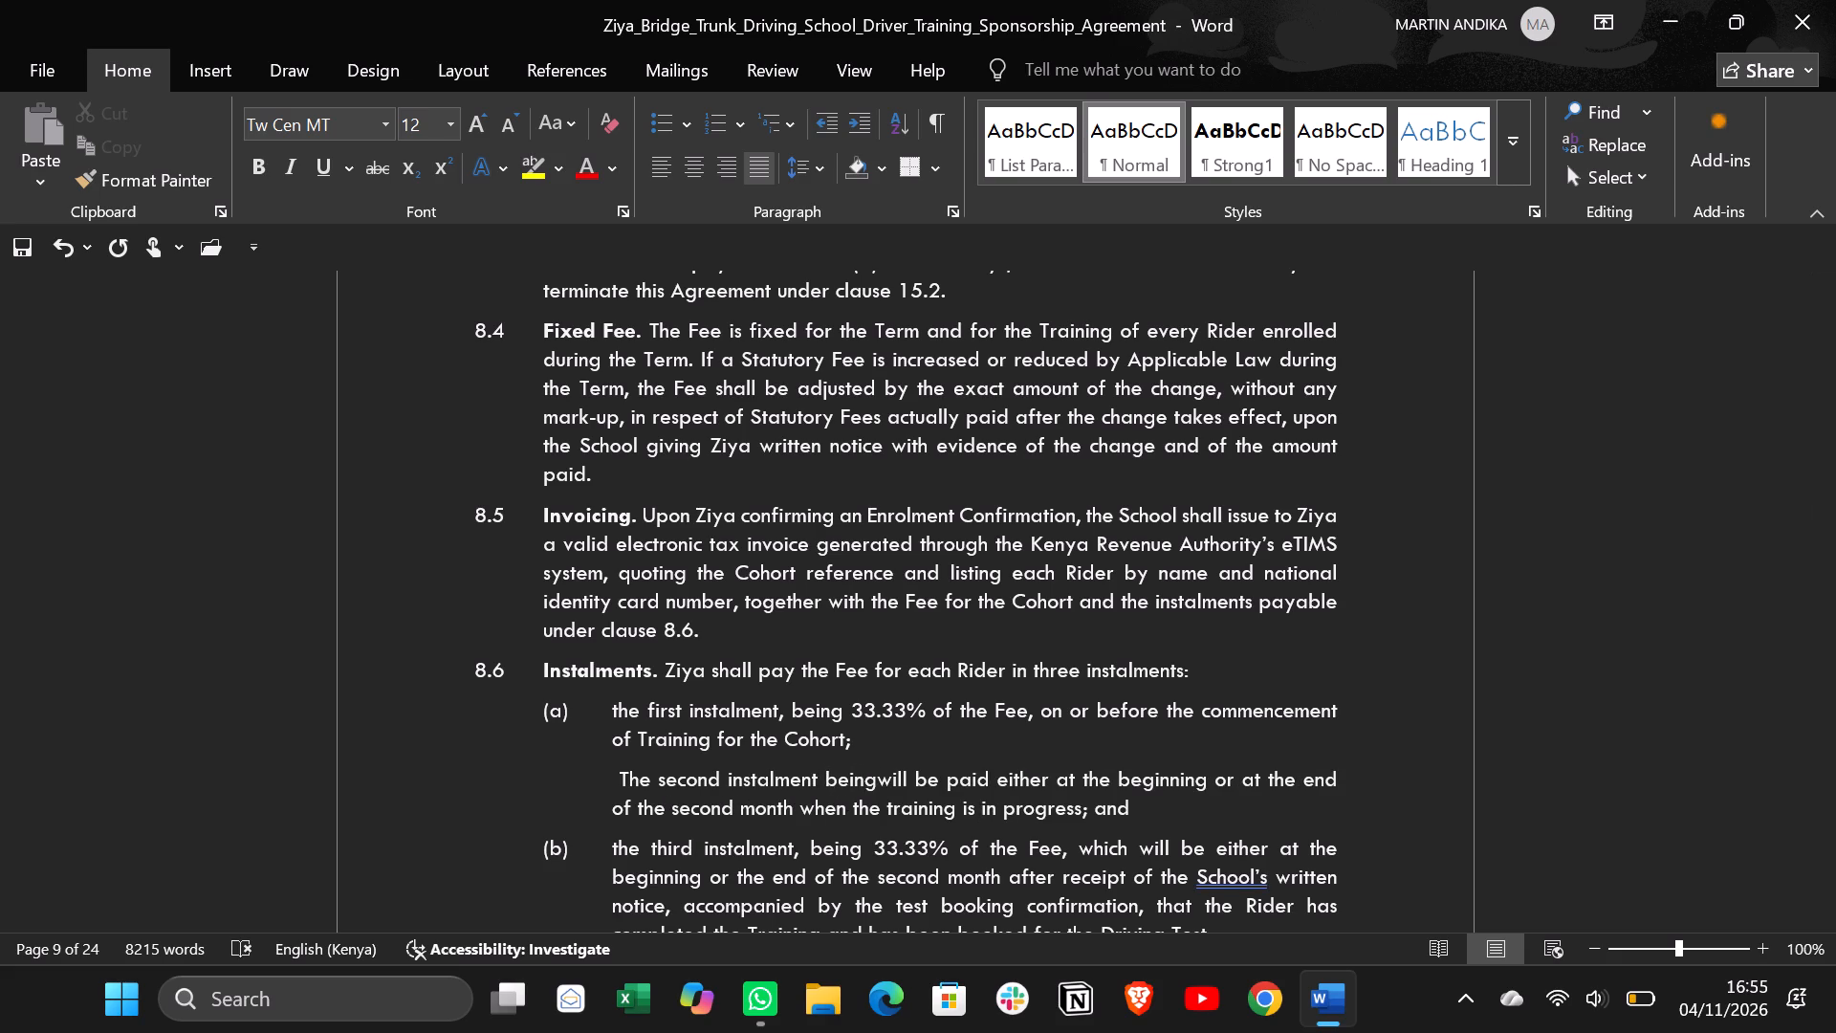
key("space")
type("33")
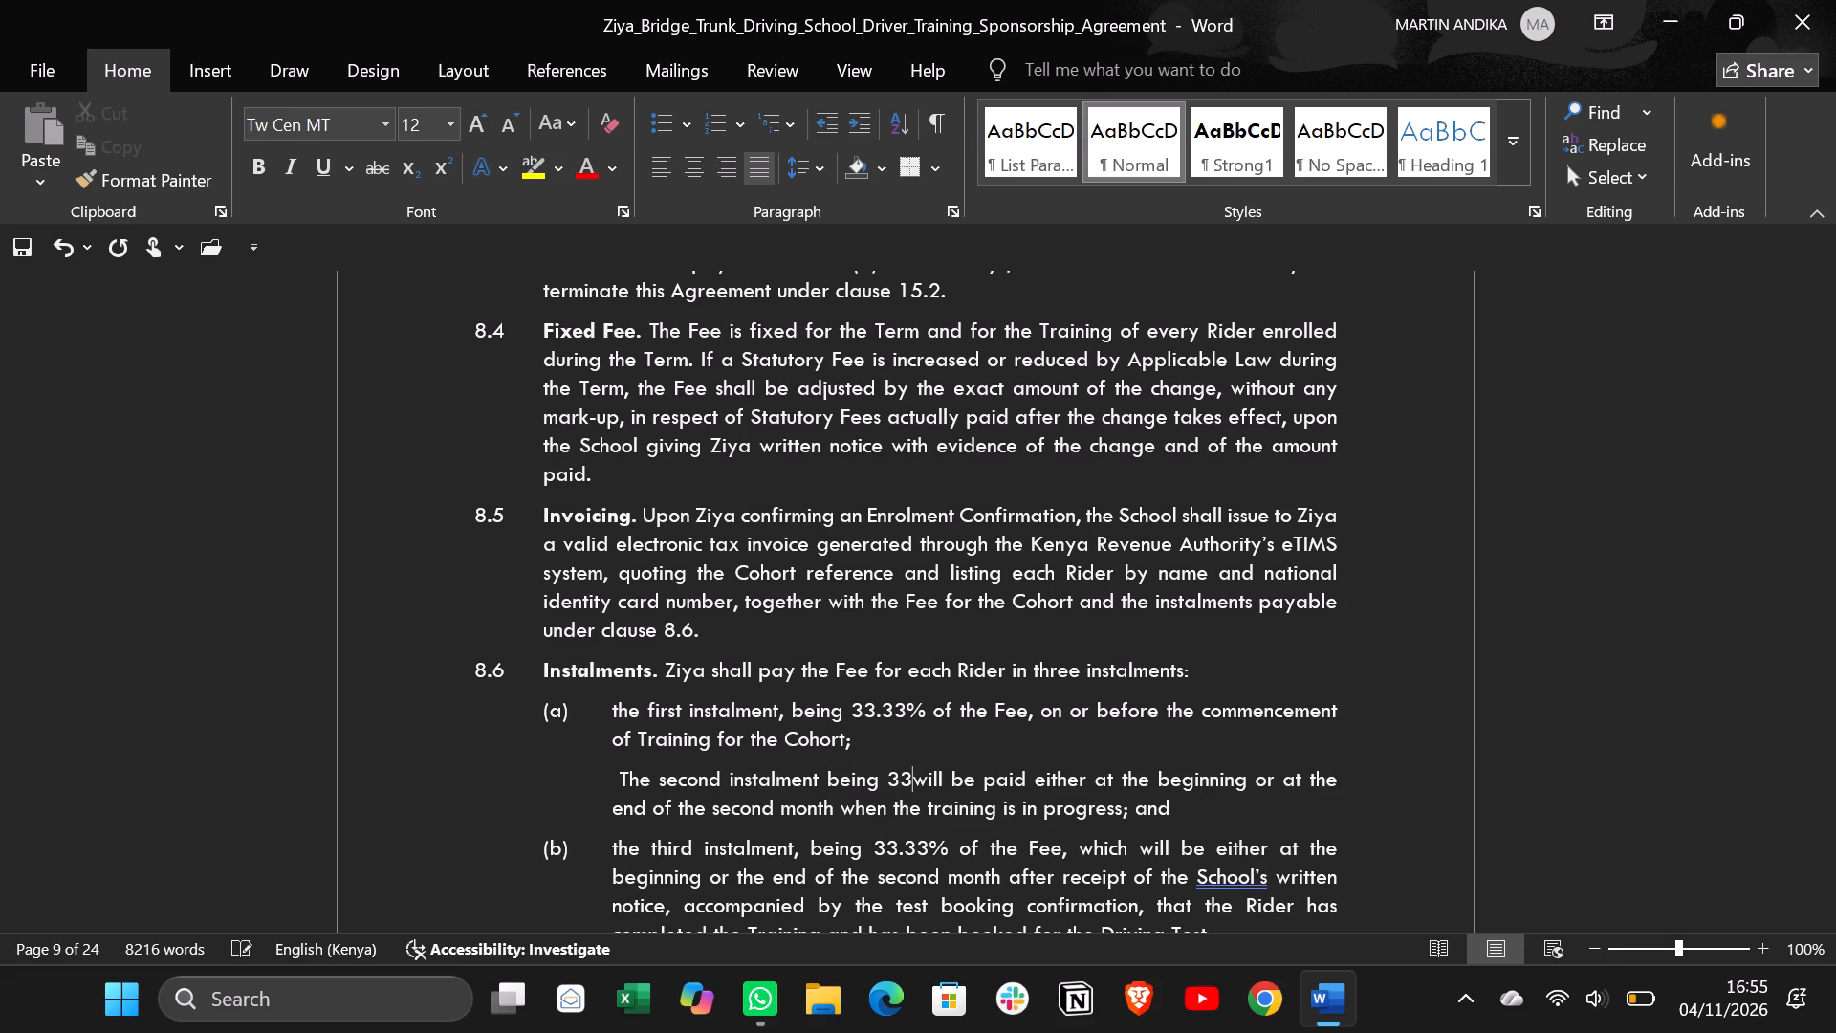
type(".33")
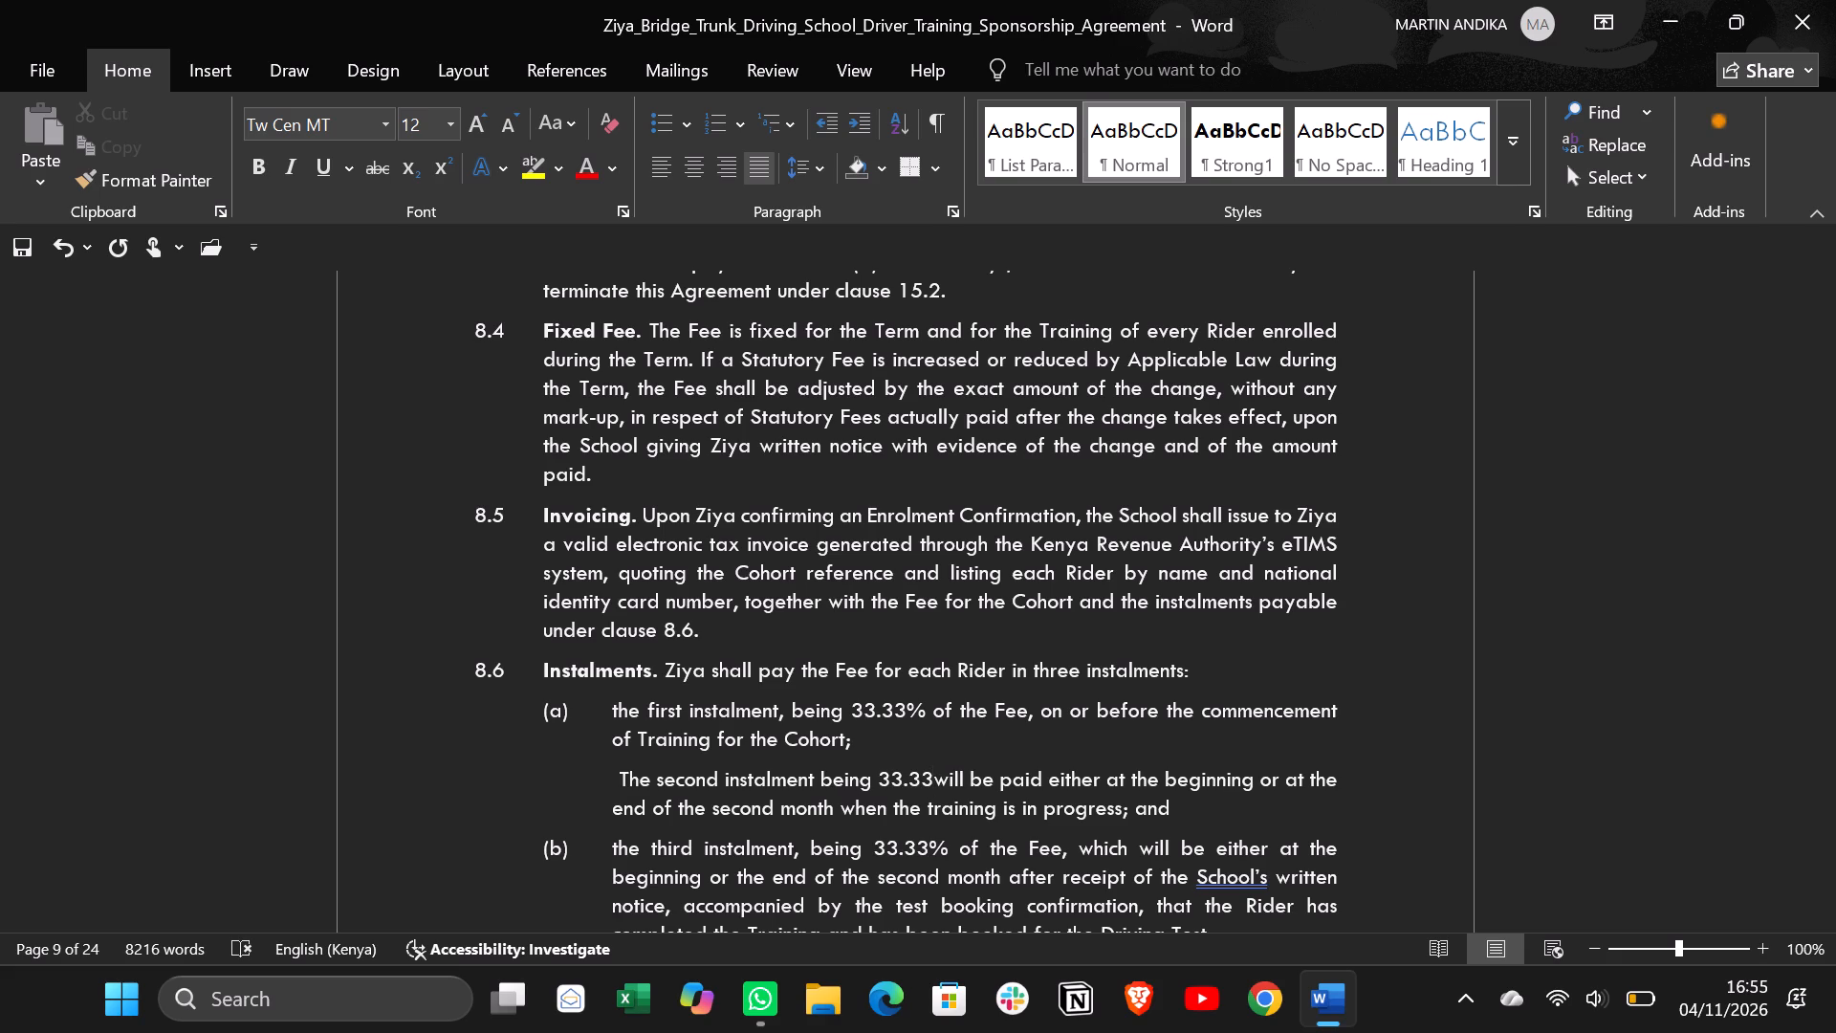
key("shift+percent")
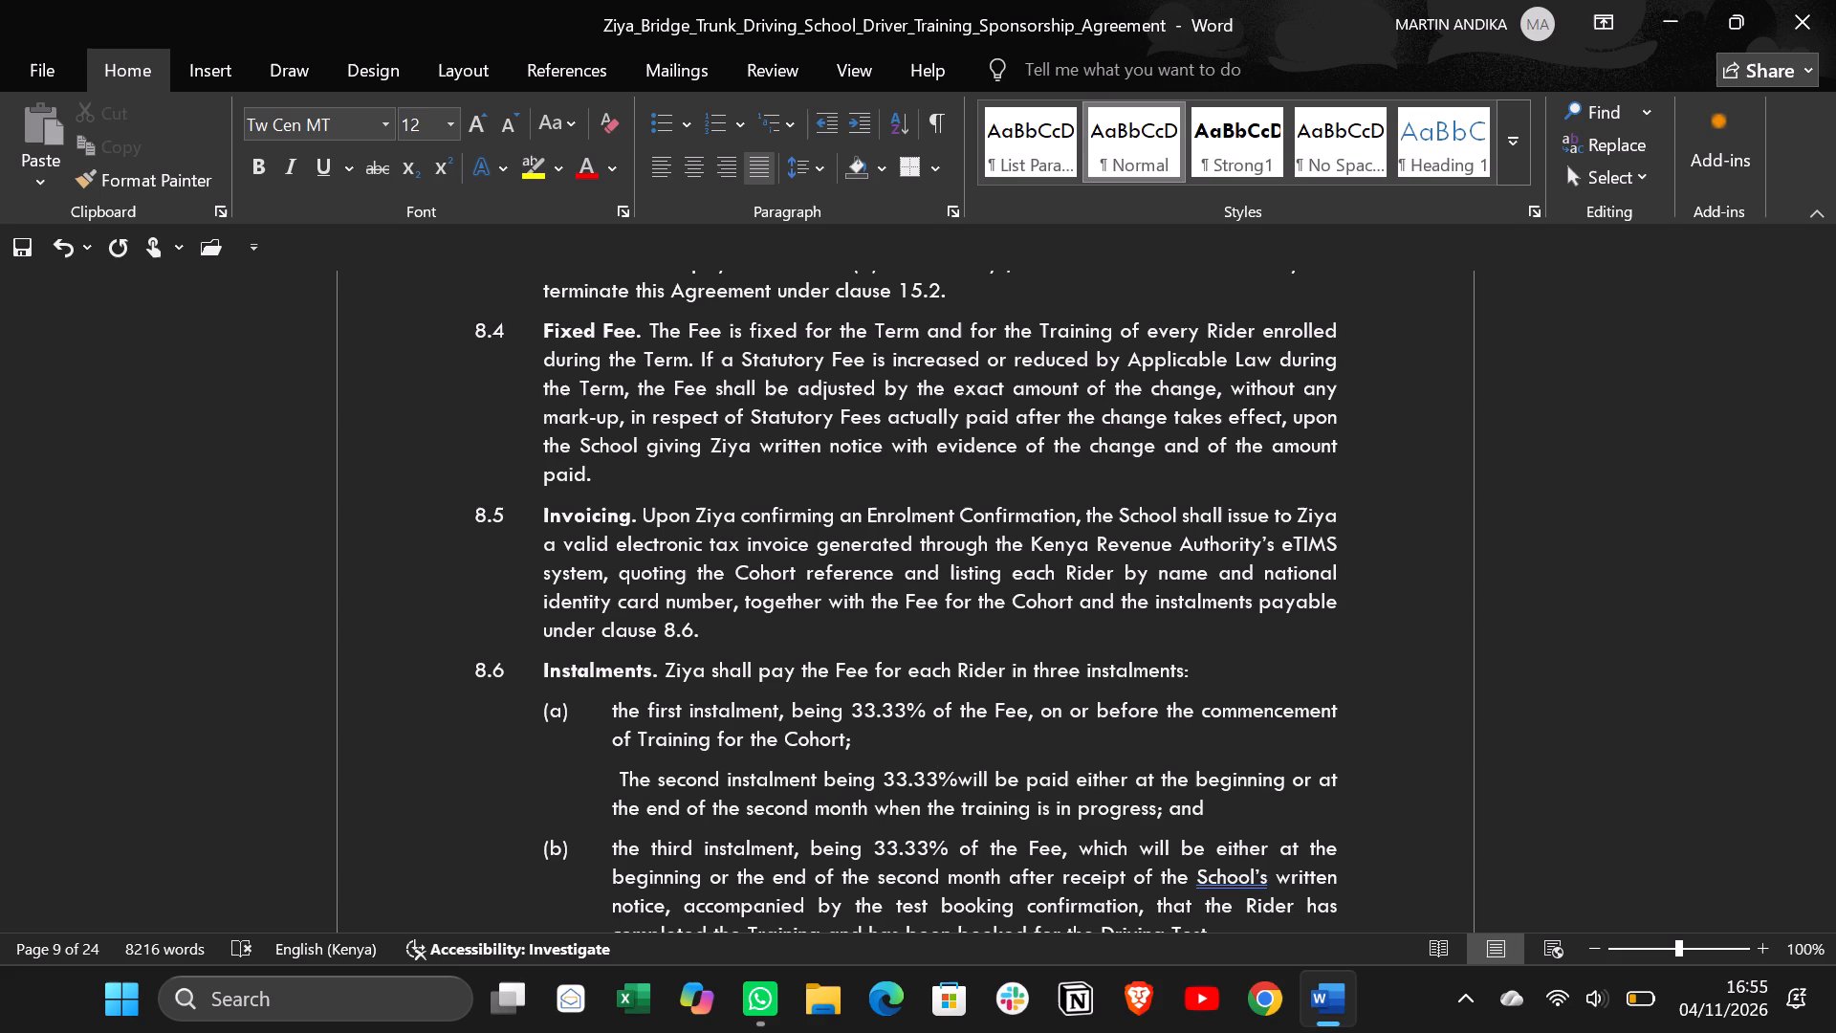
key("space")
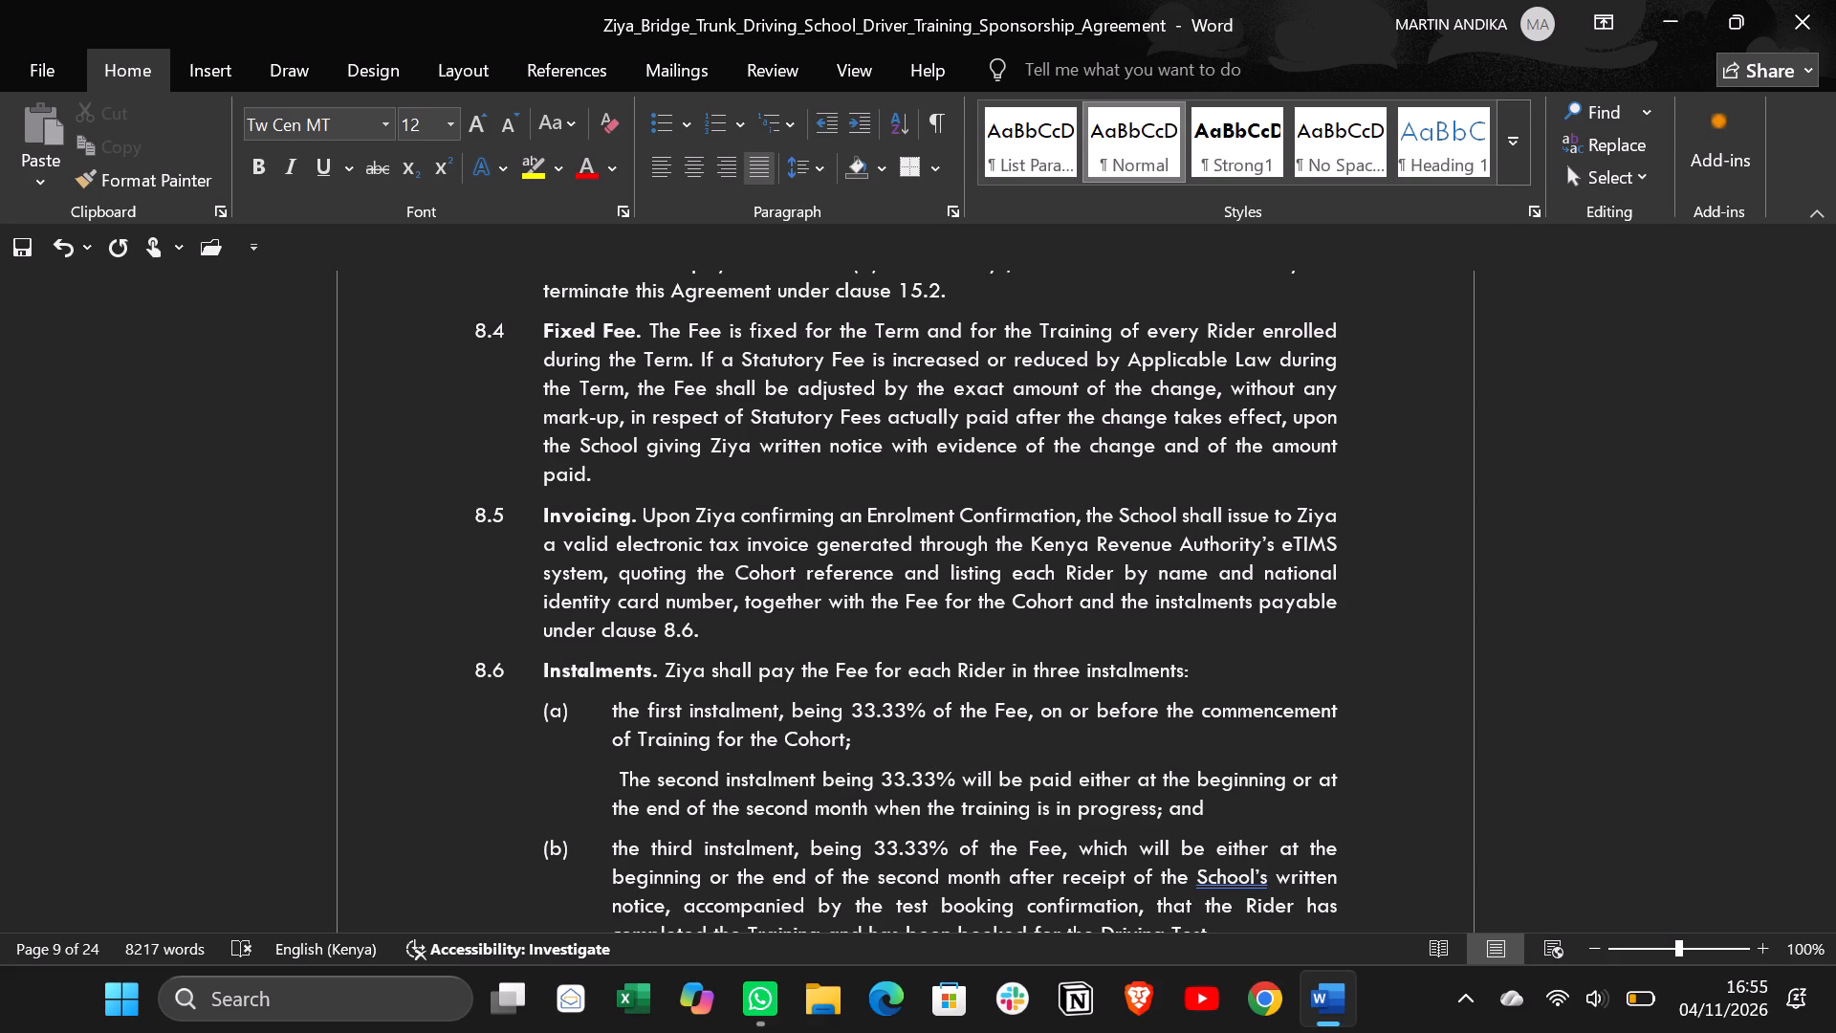
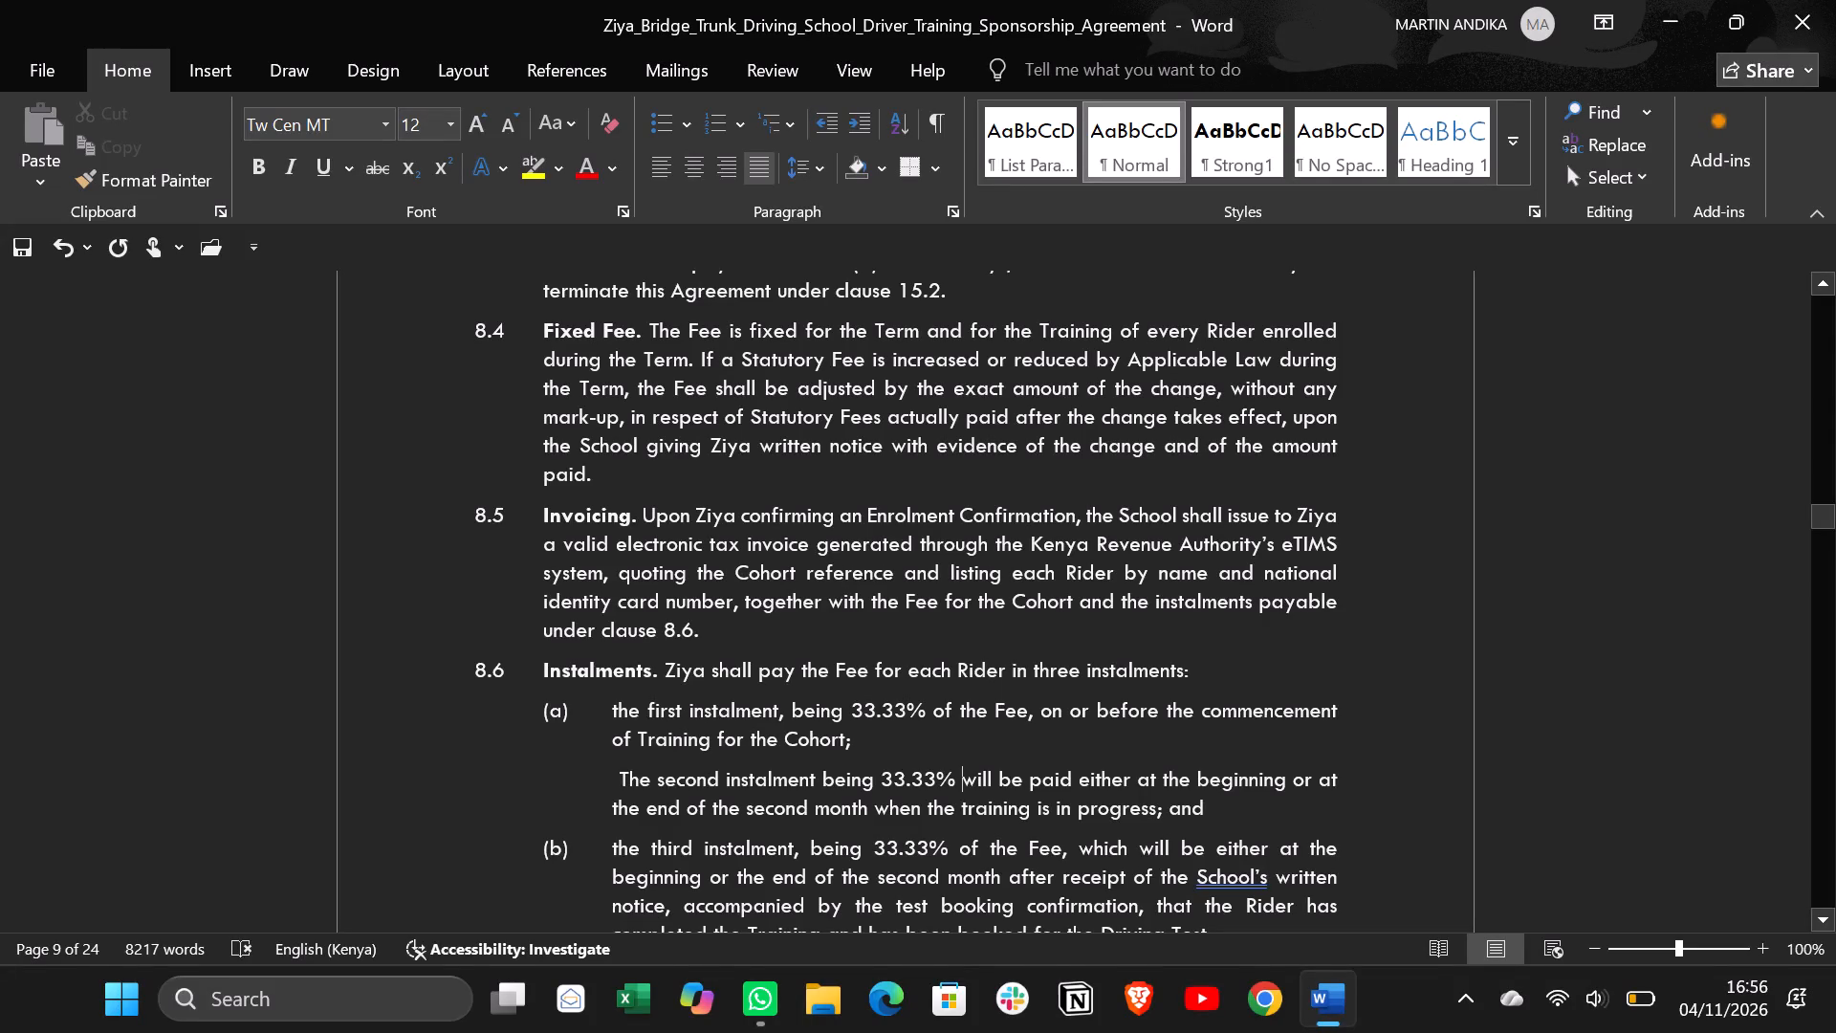
Change the third instalment's percentage in clause 8.6(b) to 33.34%.
left_click(929, 844)
key("BackSpace")
key("4")
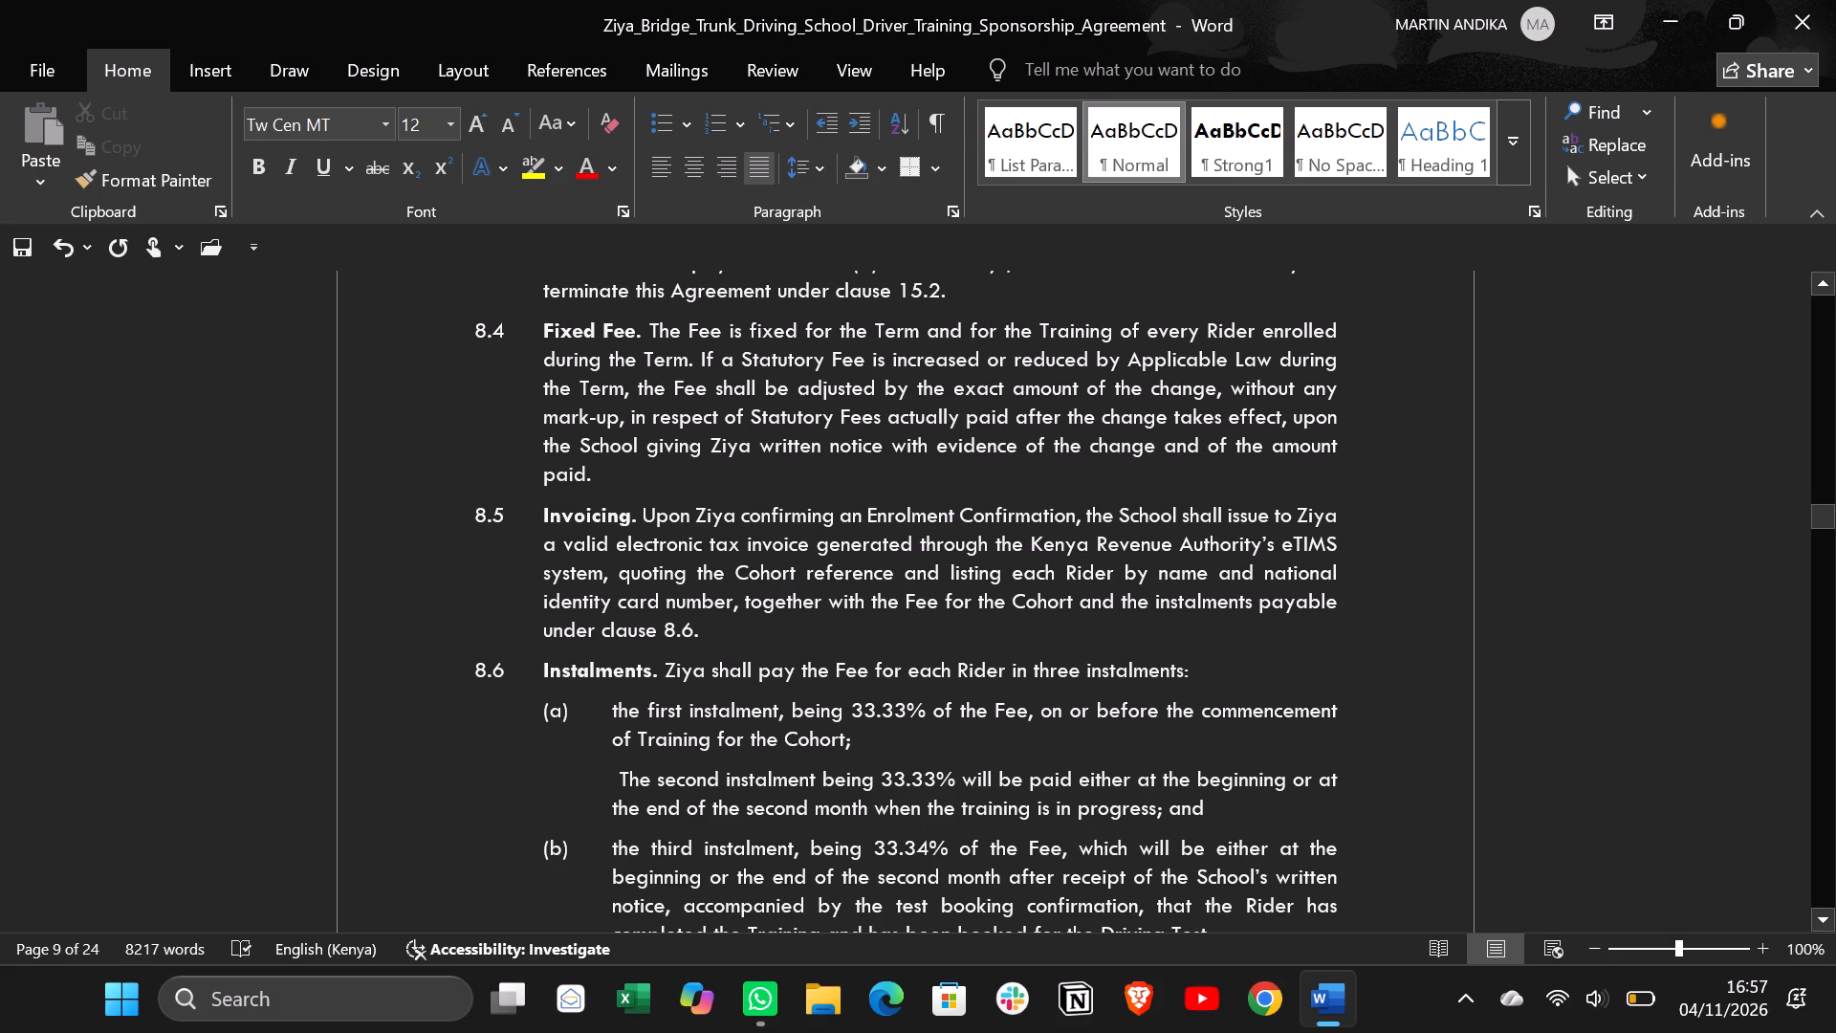
Replace "of the Fee" after the percentage in clause 8.6(b) with "which will be the remaining fee".
left_click(1060, 845)
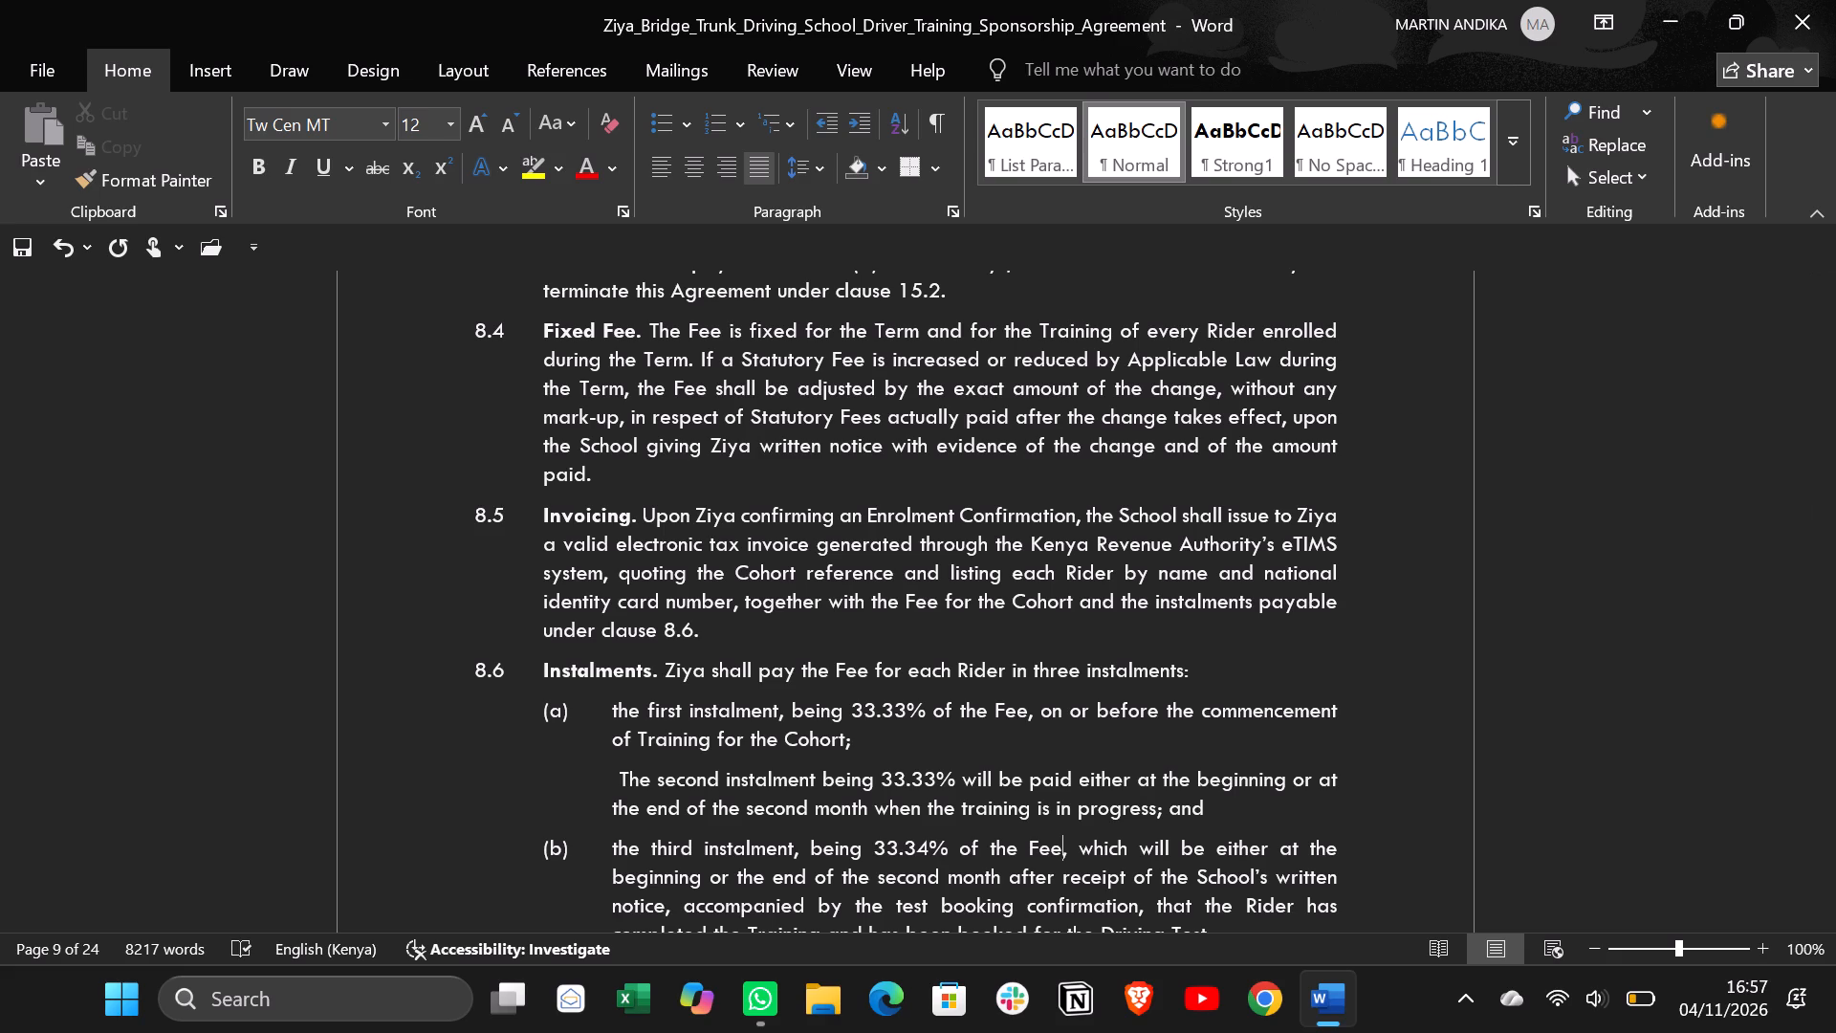
key("BackSpace")
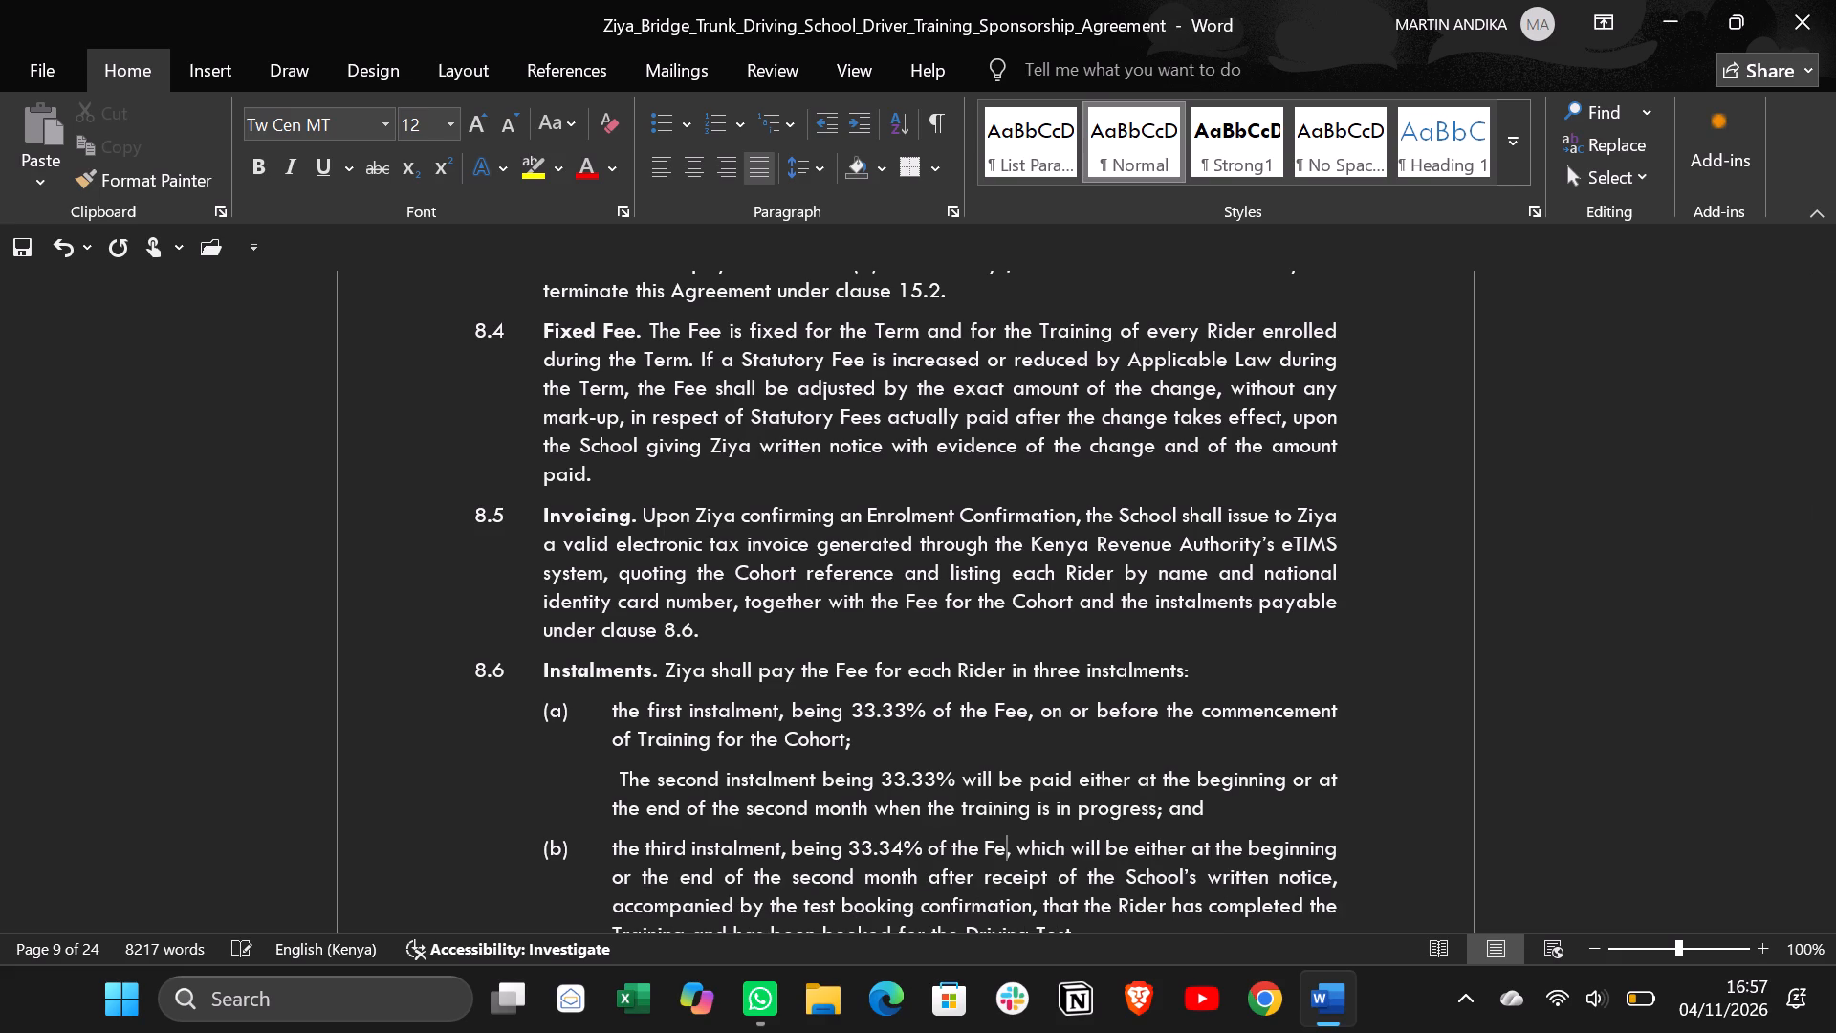
key("BackSpace")
key("BackSpace")
key("BackSpace")
key("BackSpace")
key("BackSpace")
key("BackSpace")
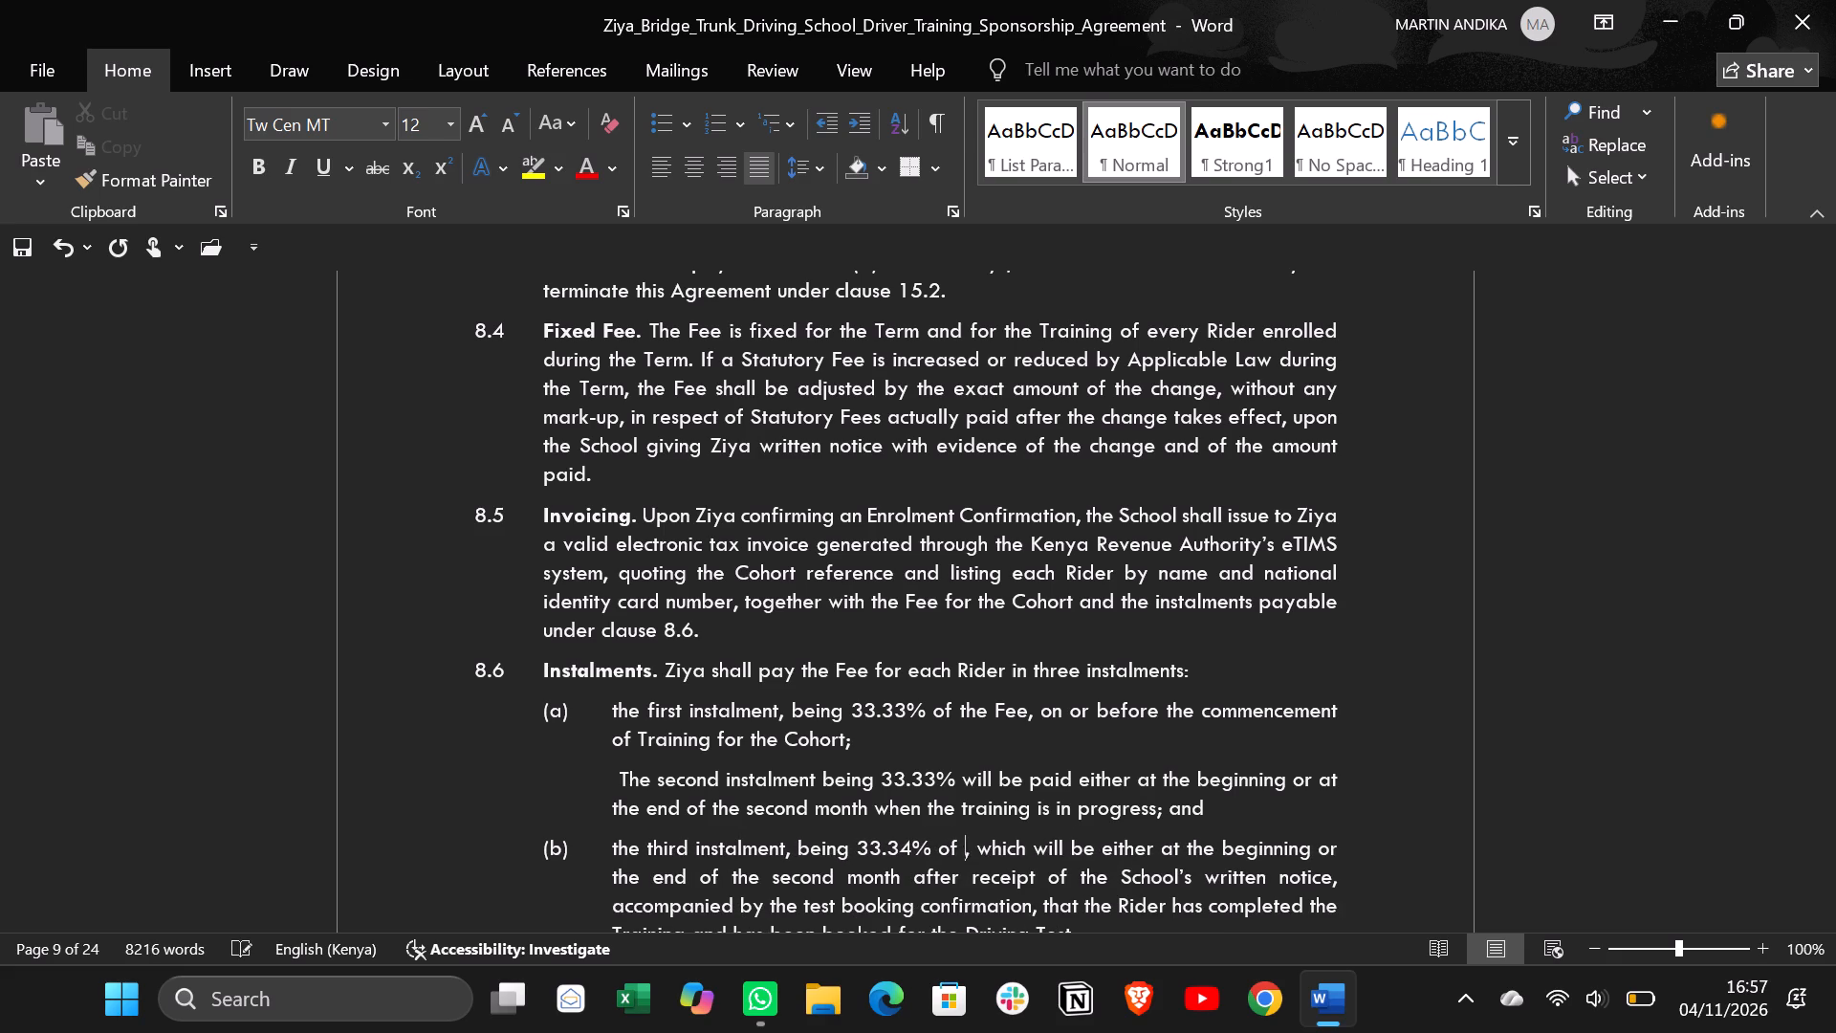
key("BackSpace")
key("BackSpace")
key("BackSpace")
type("wh")
type("ich will n")
key("BackSpace")
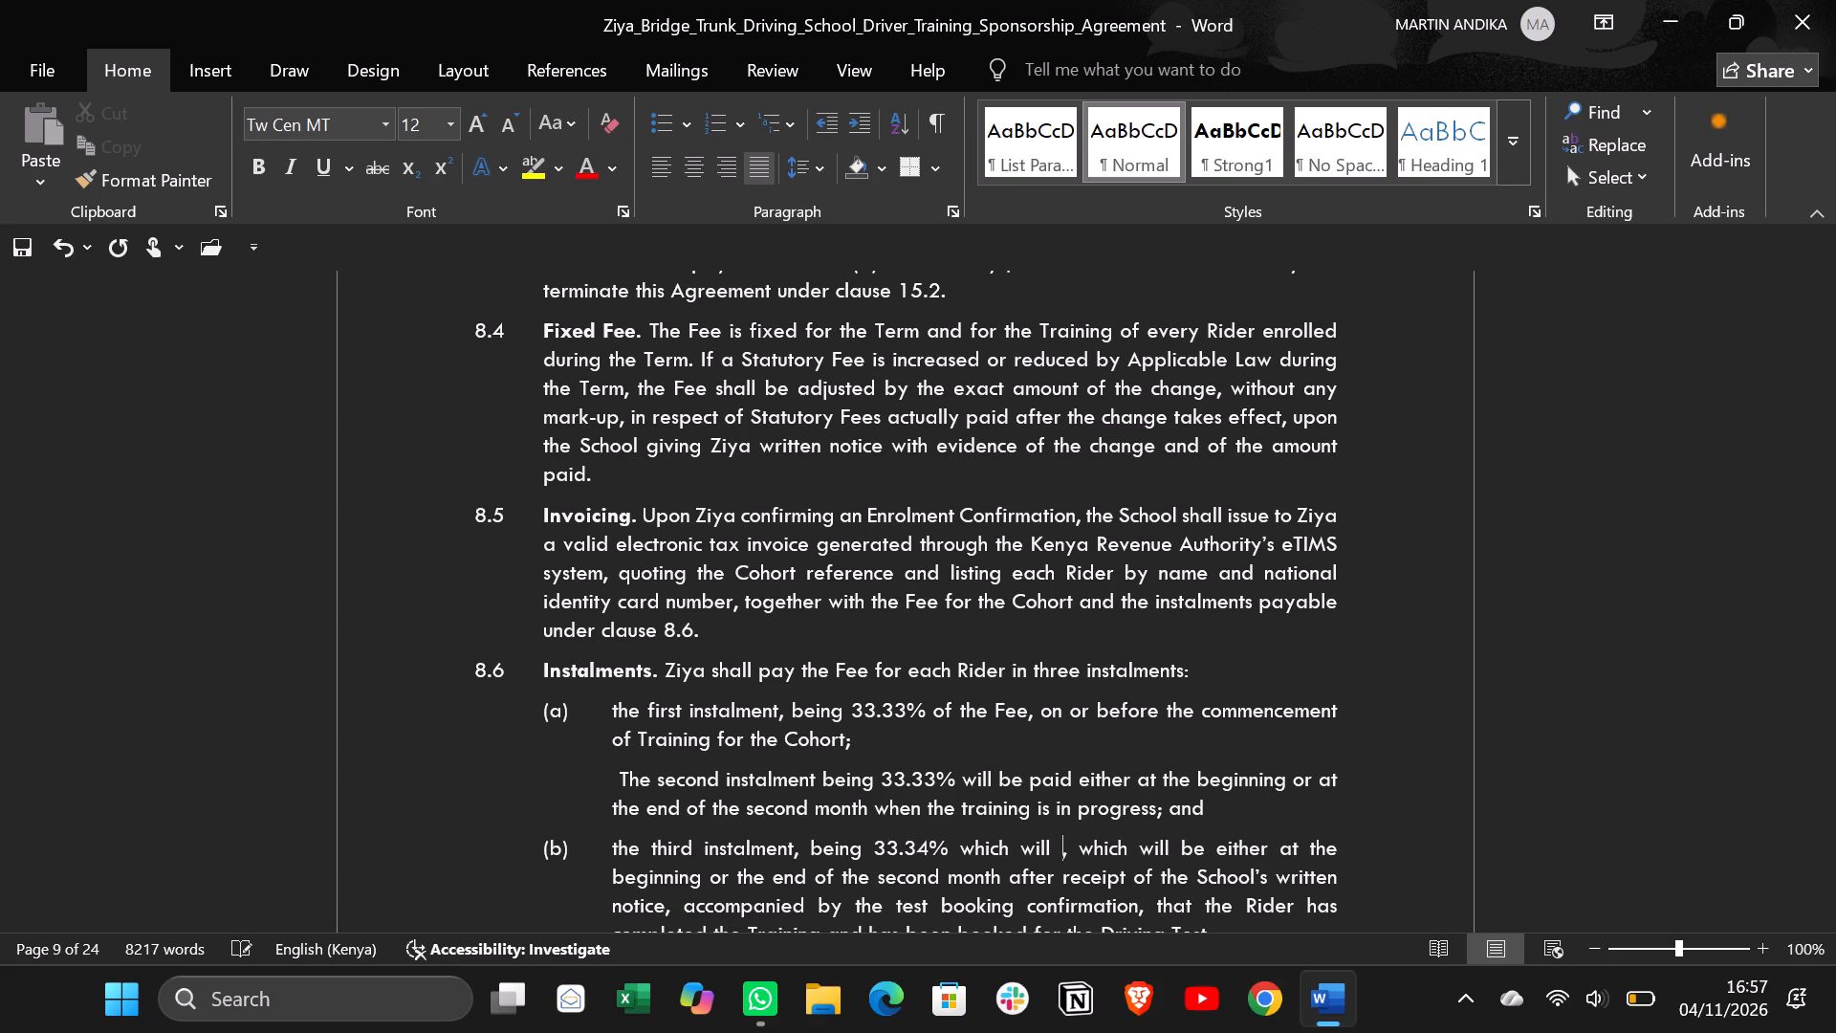
type("be the")
key("space")
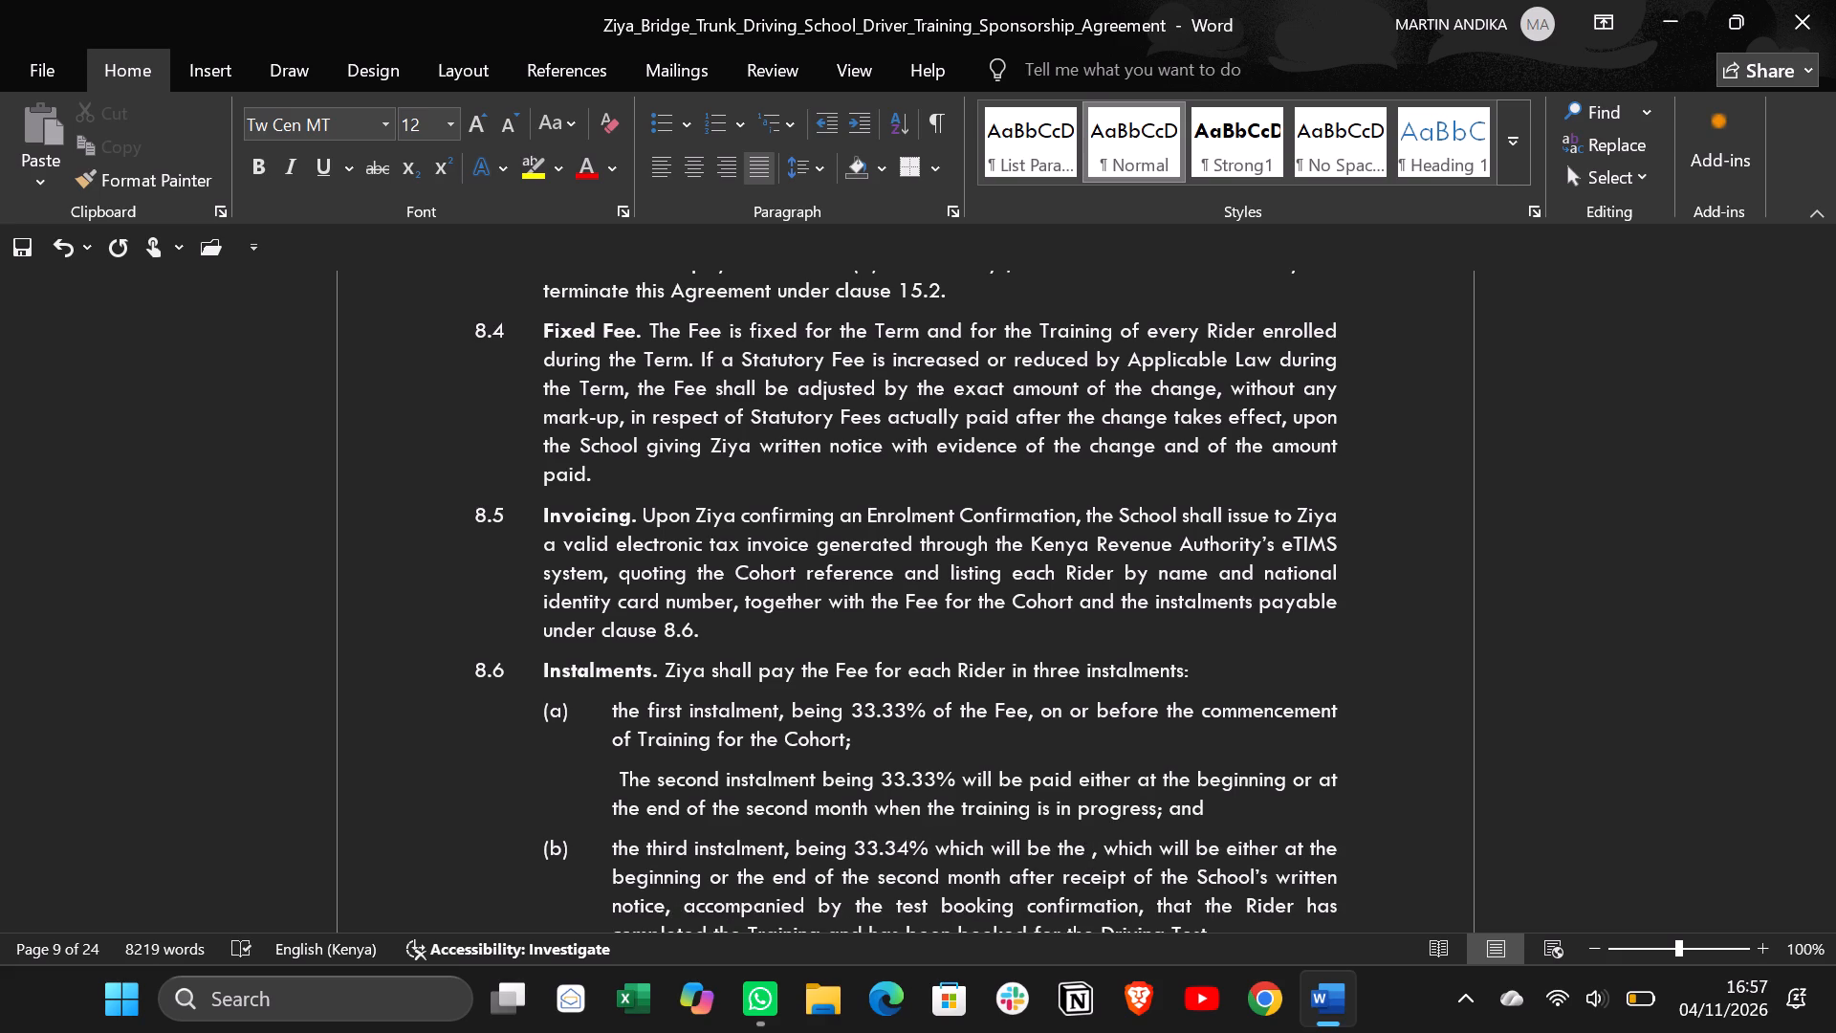
type("remaining")
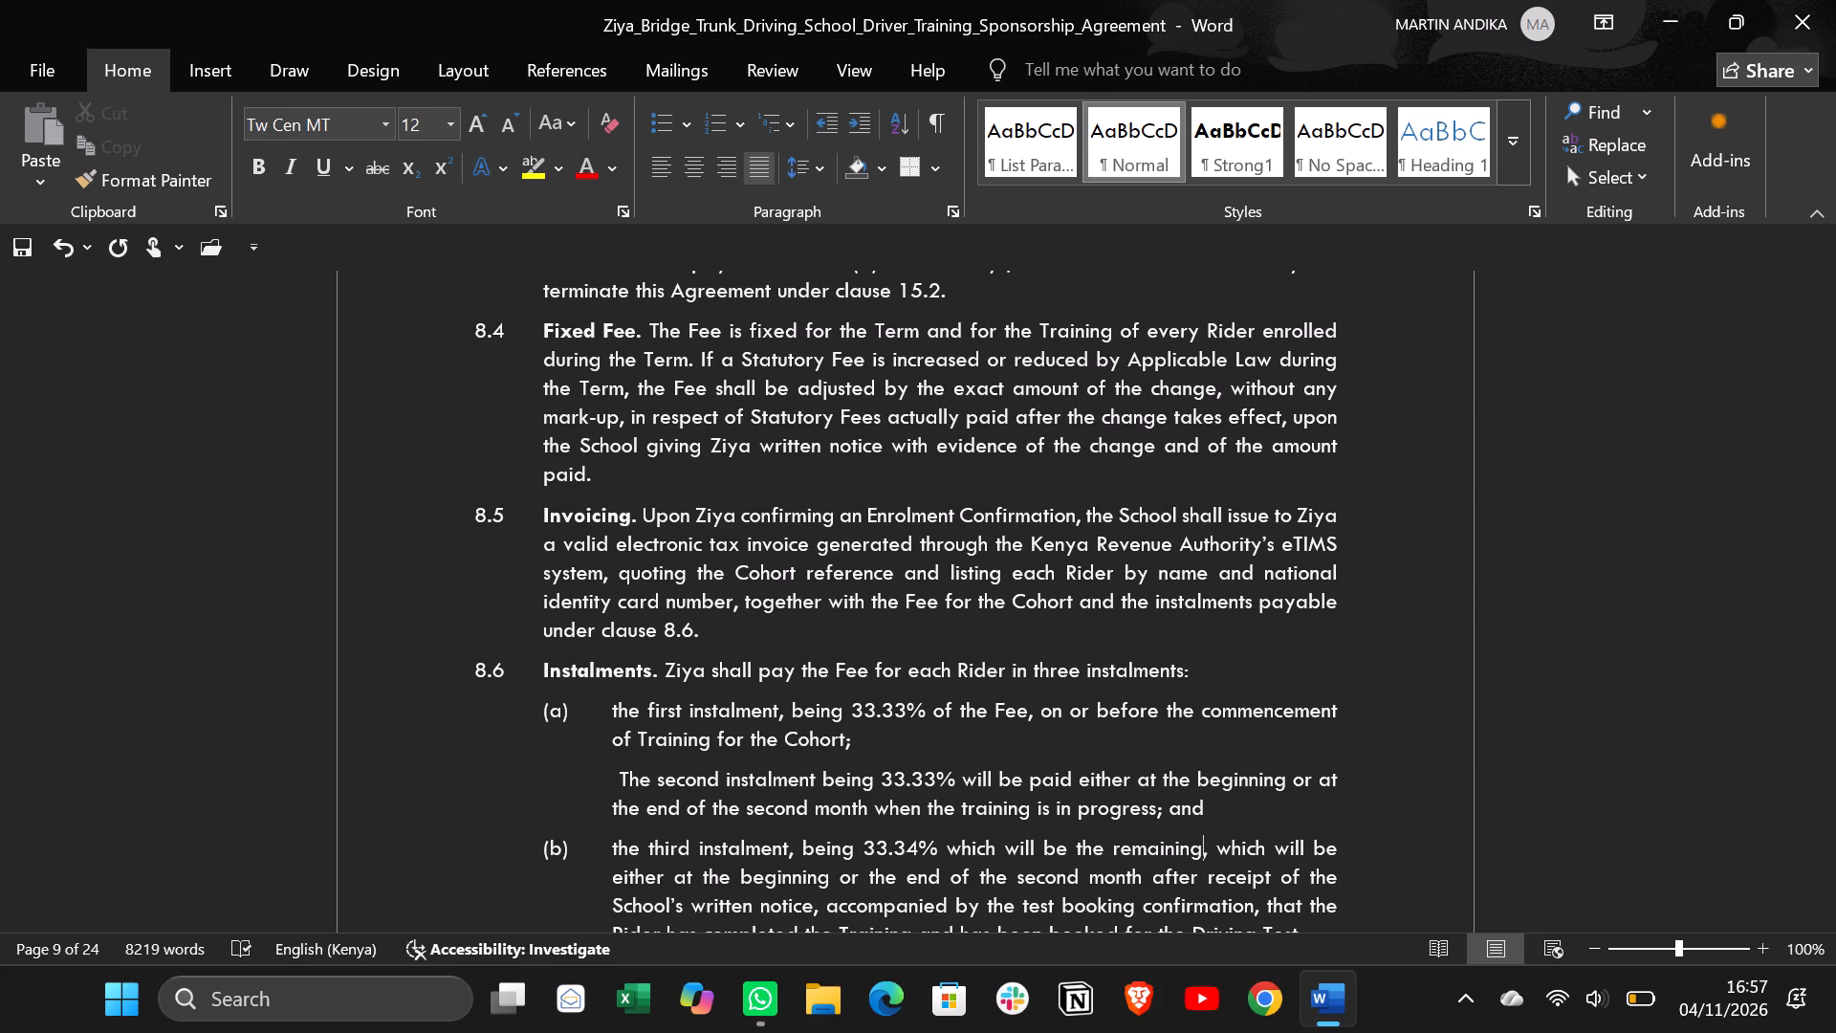
key("space")
type("fee")
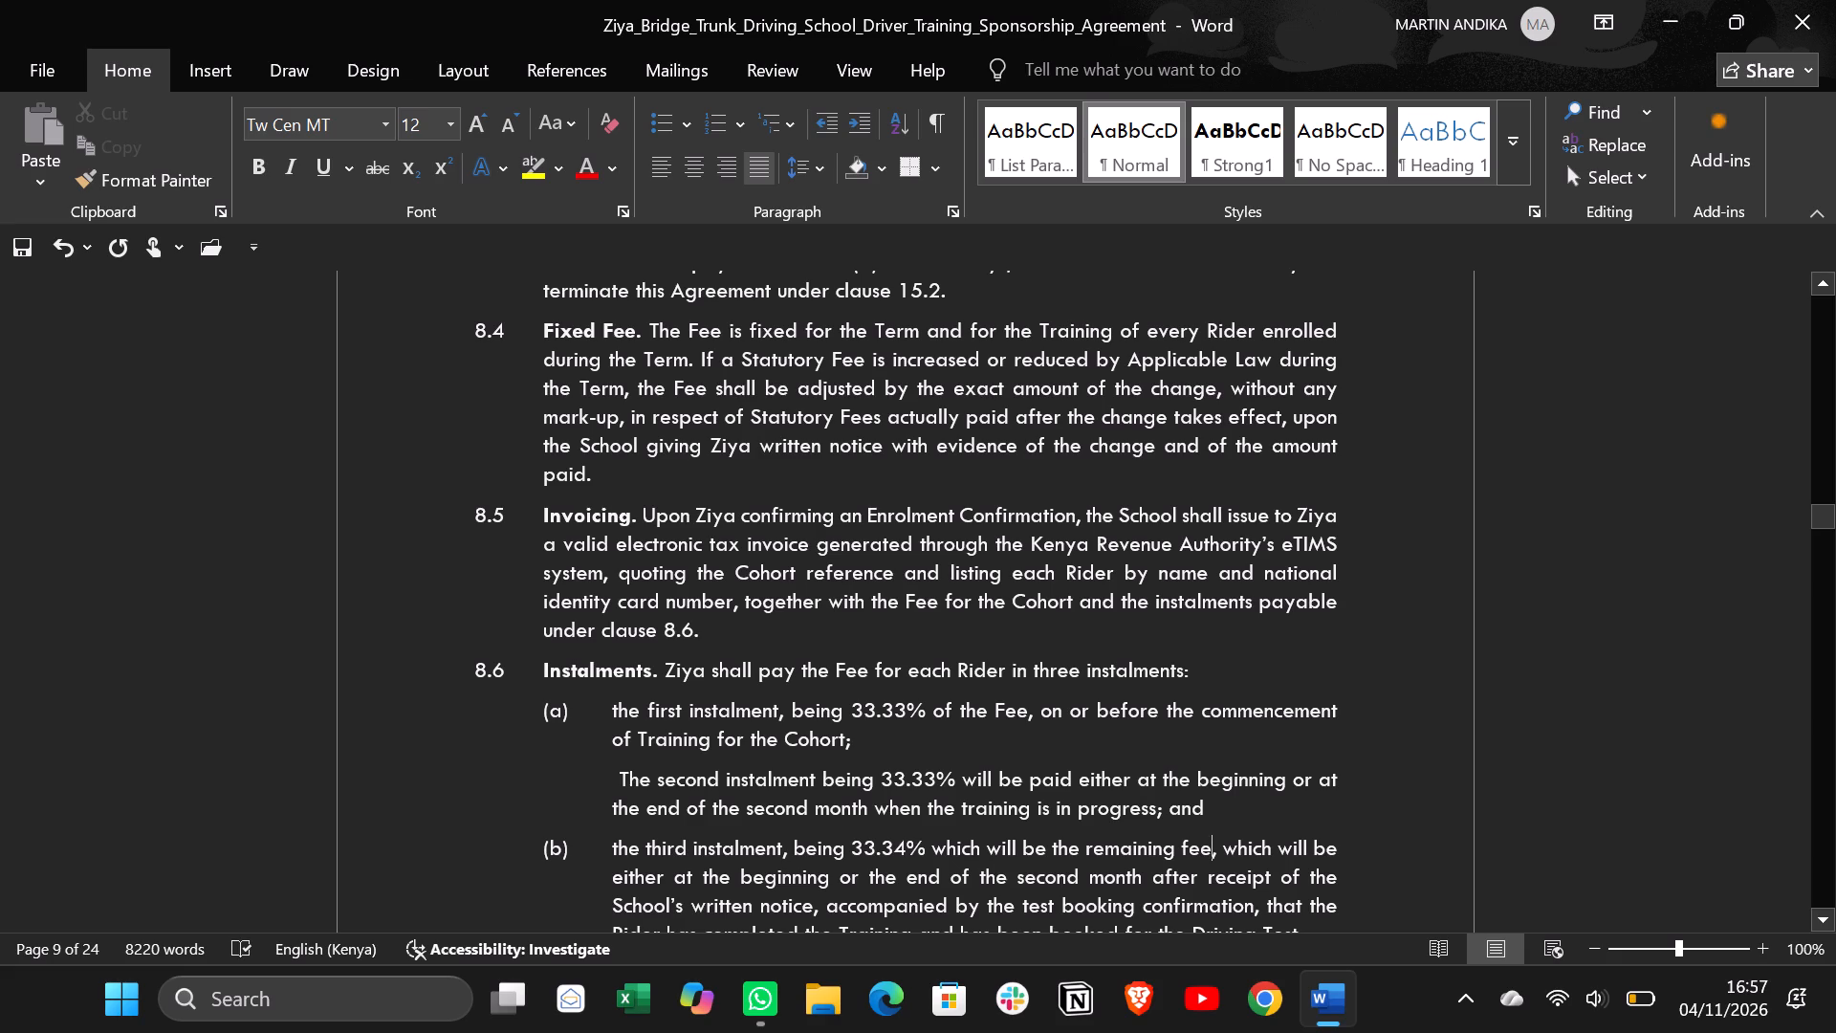
key("BackSpace")
key("BackSpace")
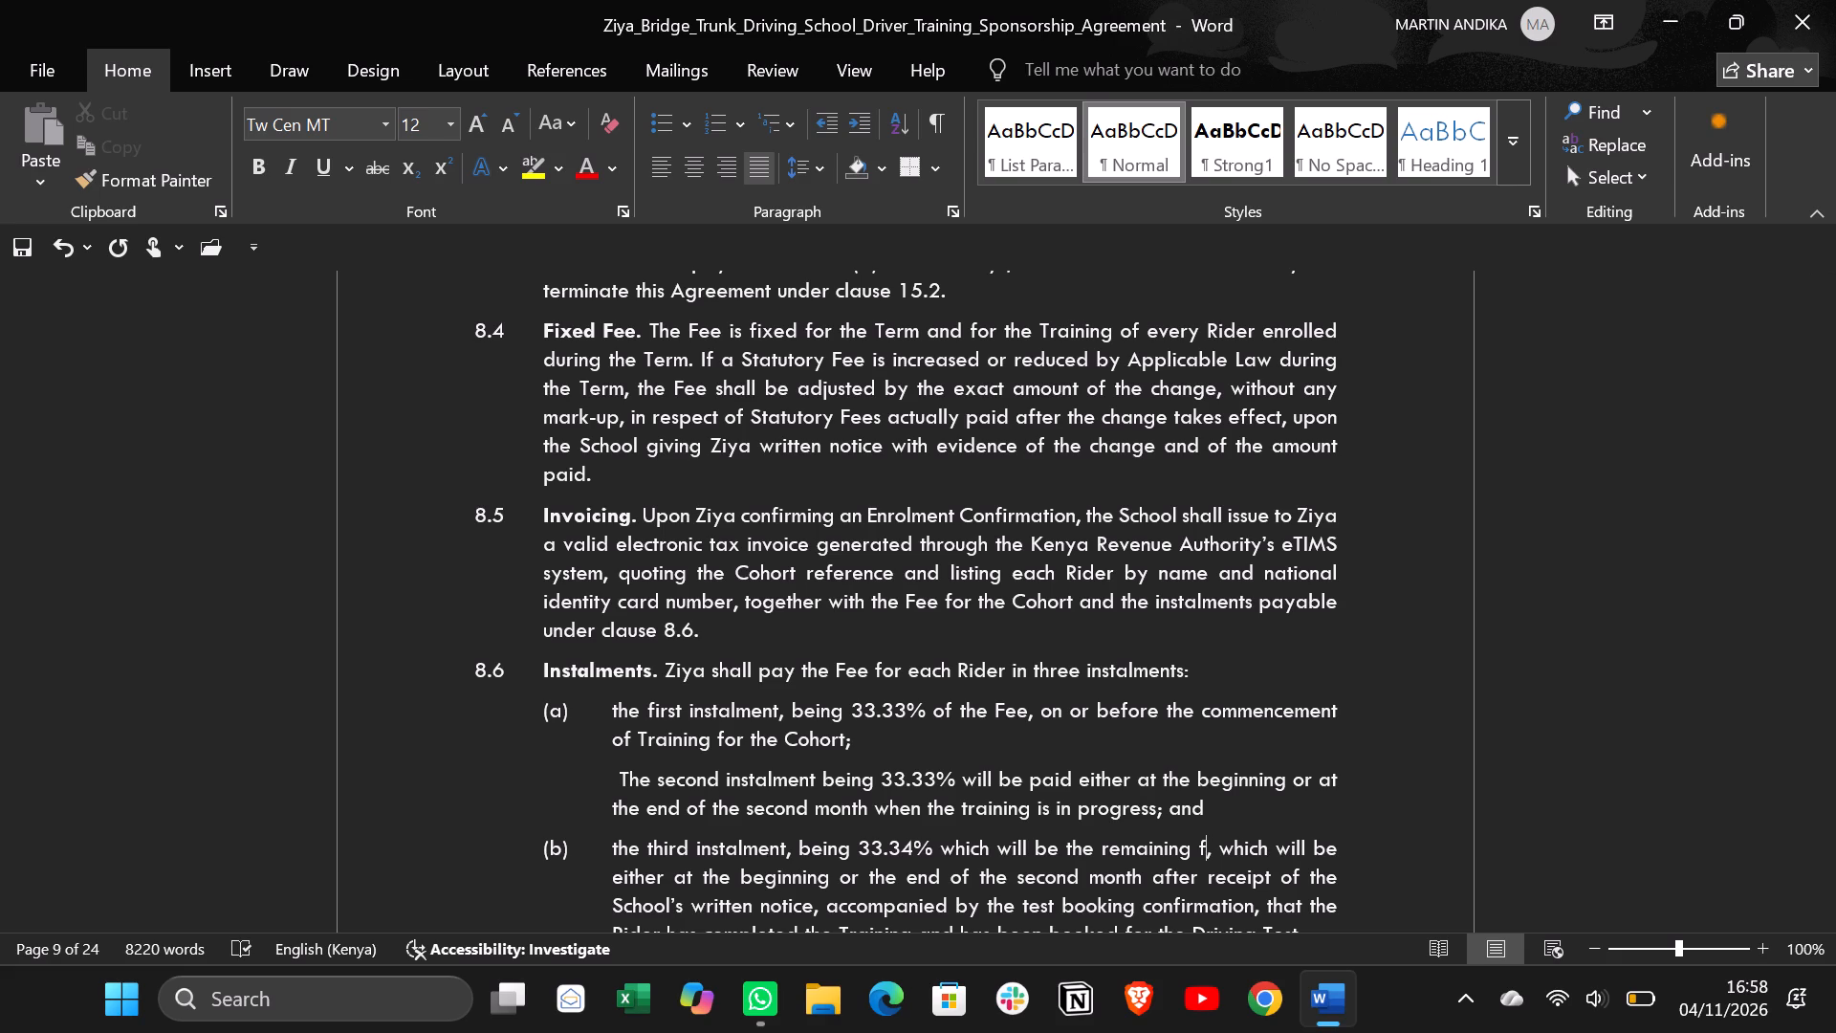
type("ee")
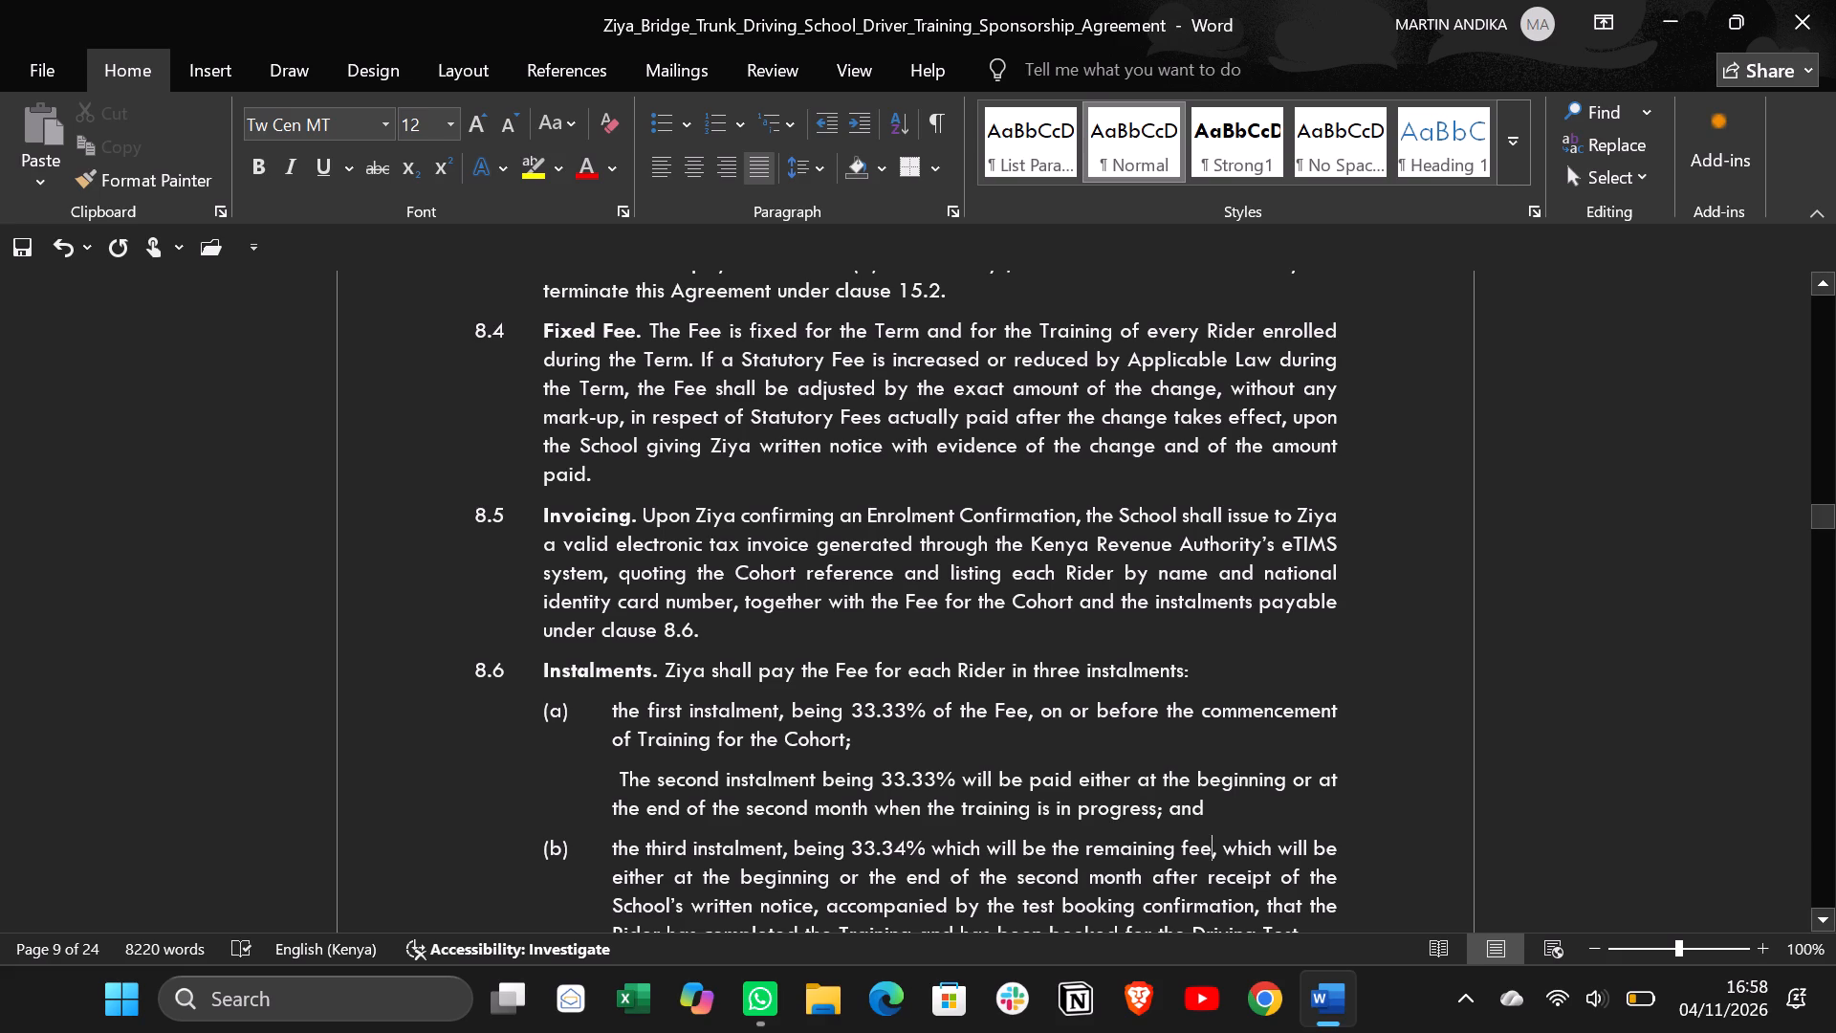
Delete the "which" that follows "remaining fee," in clause 8.6(b).
left_click(1278, 844)
key("BackSpace")
key("BackSpace")
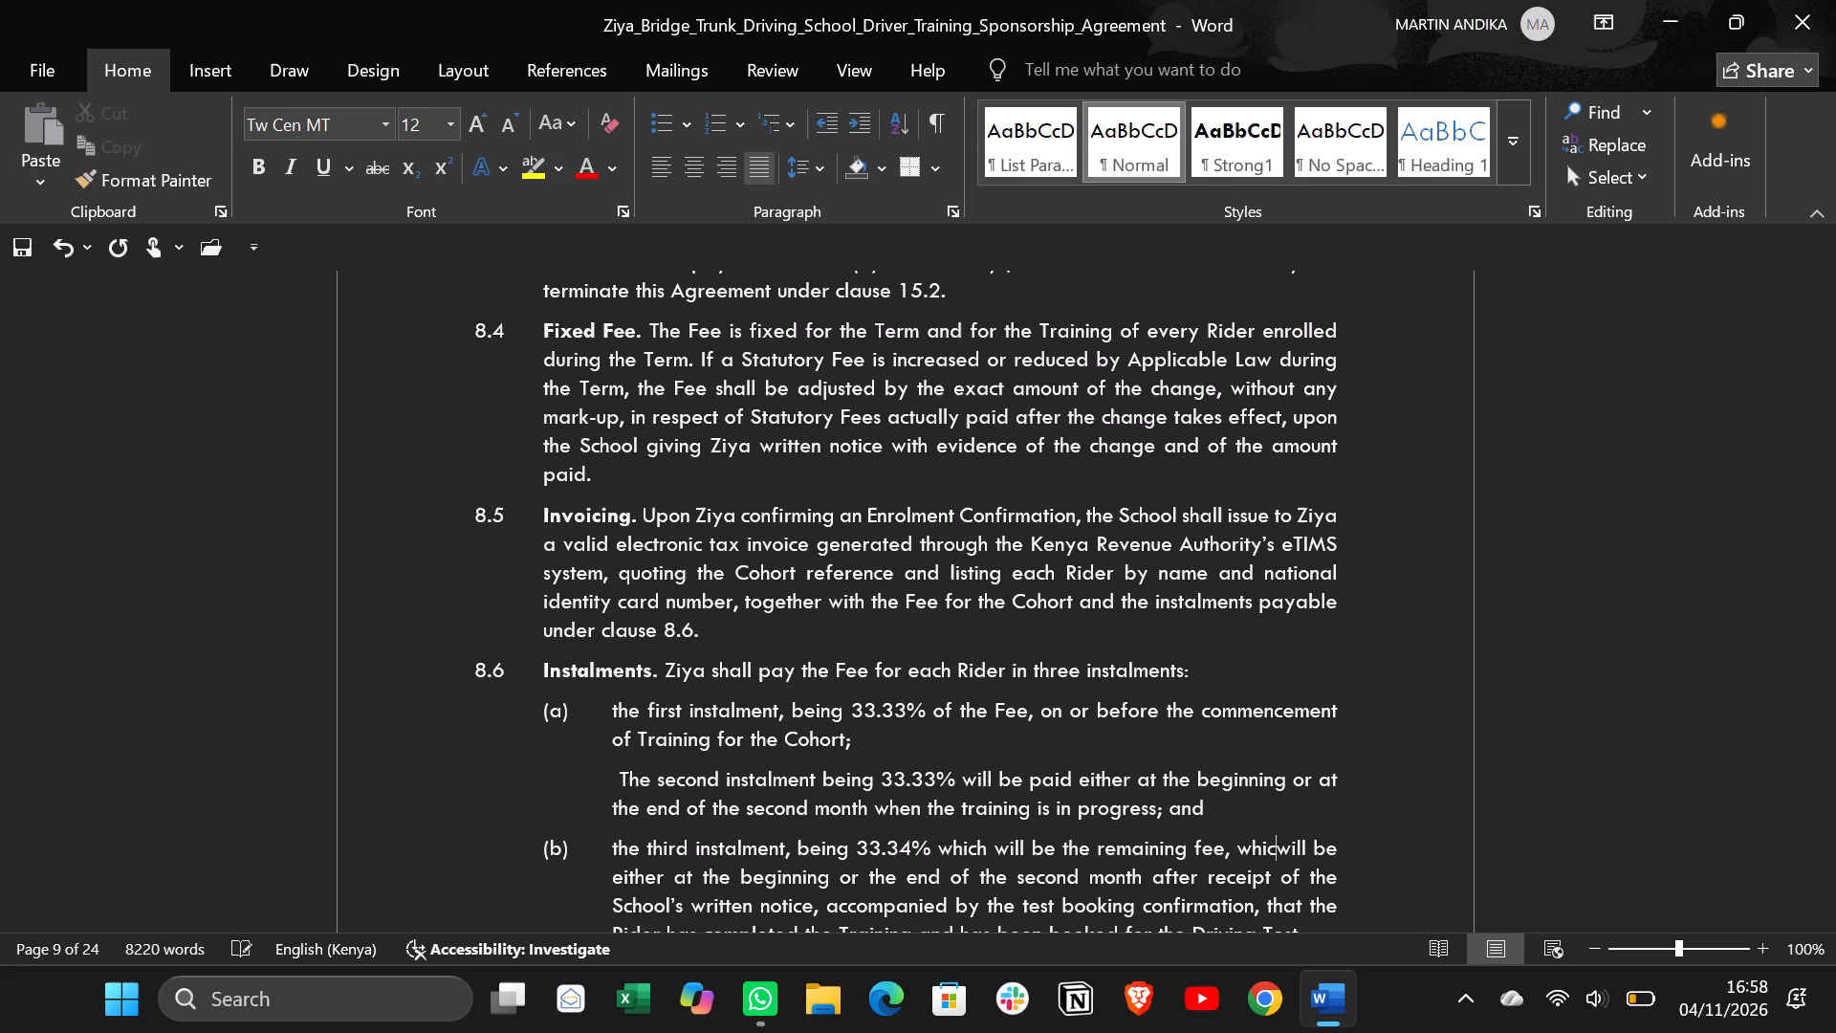
key("BackSpace")
key("BackSpace")
key("BackSpace")
key("BackSpace")
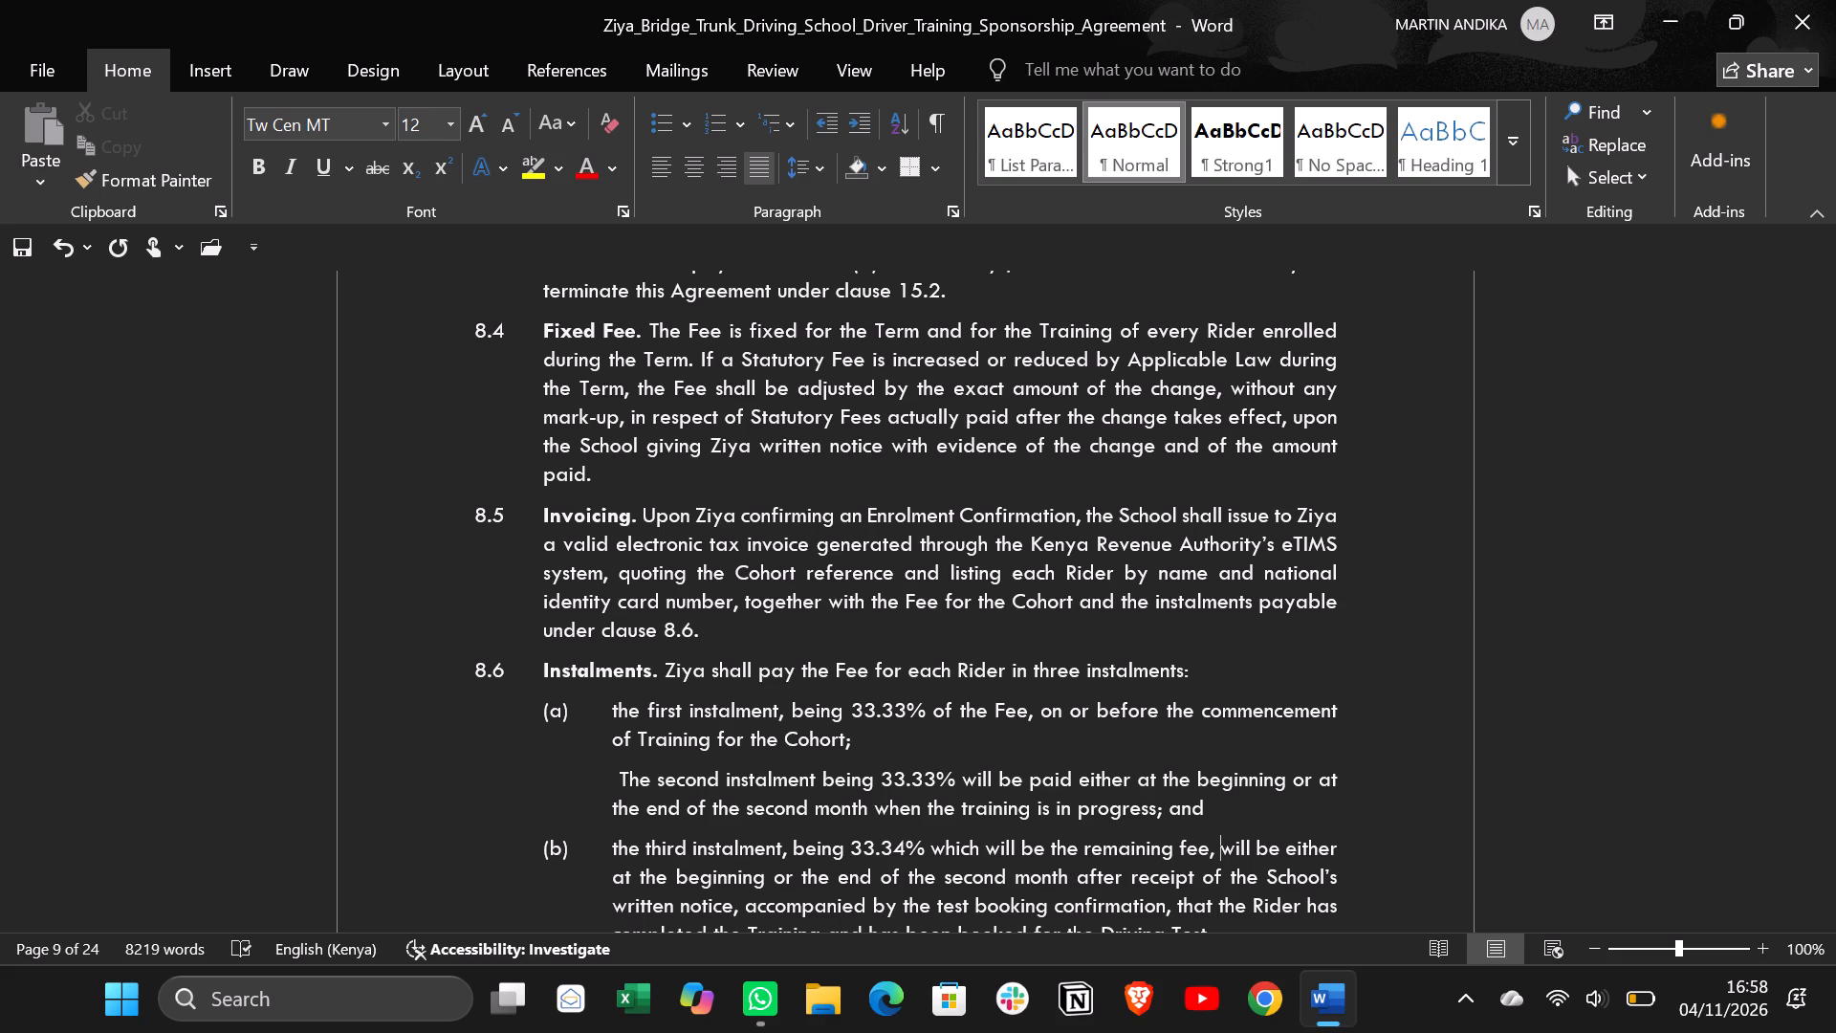
Insert "cleared" between "will be" and "either at the beginning" in clause 8.6(b).
left_click(1278, 847)
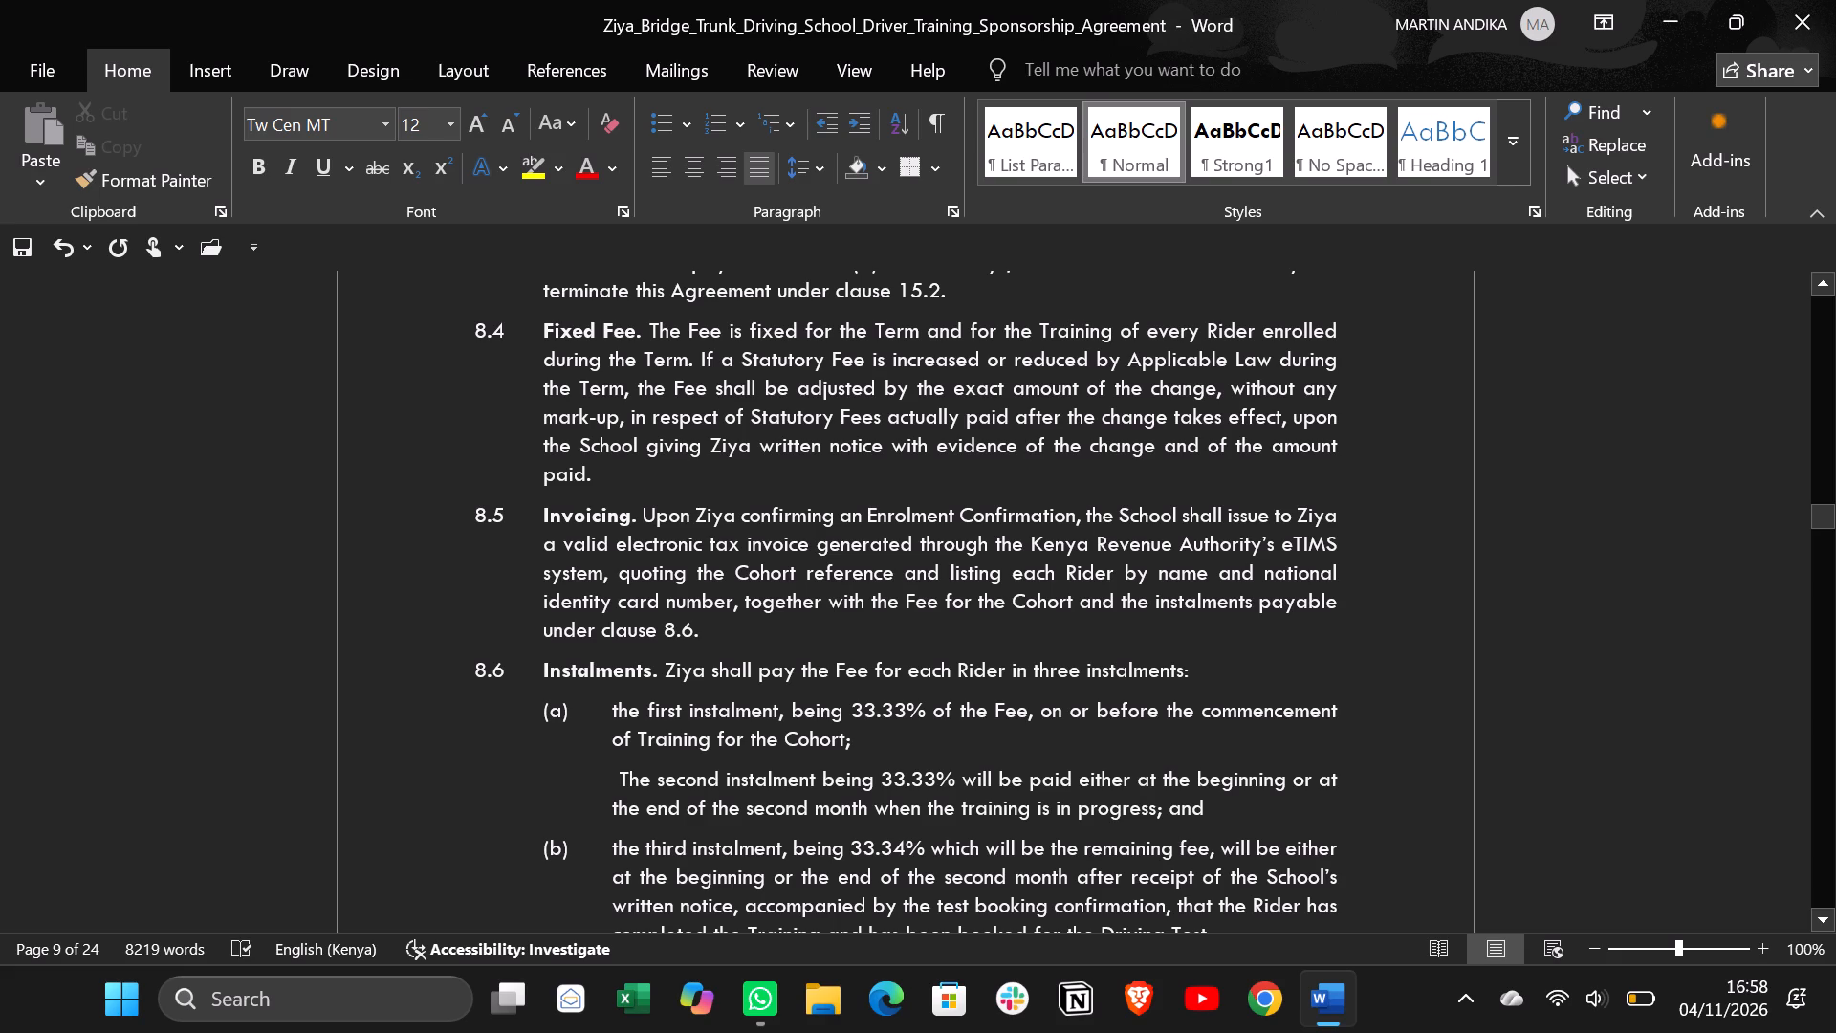
left_click(1283, 849)
type("cleared")
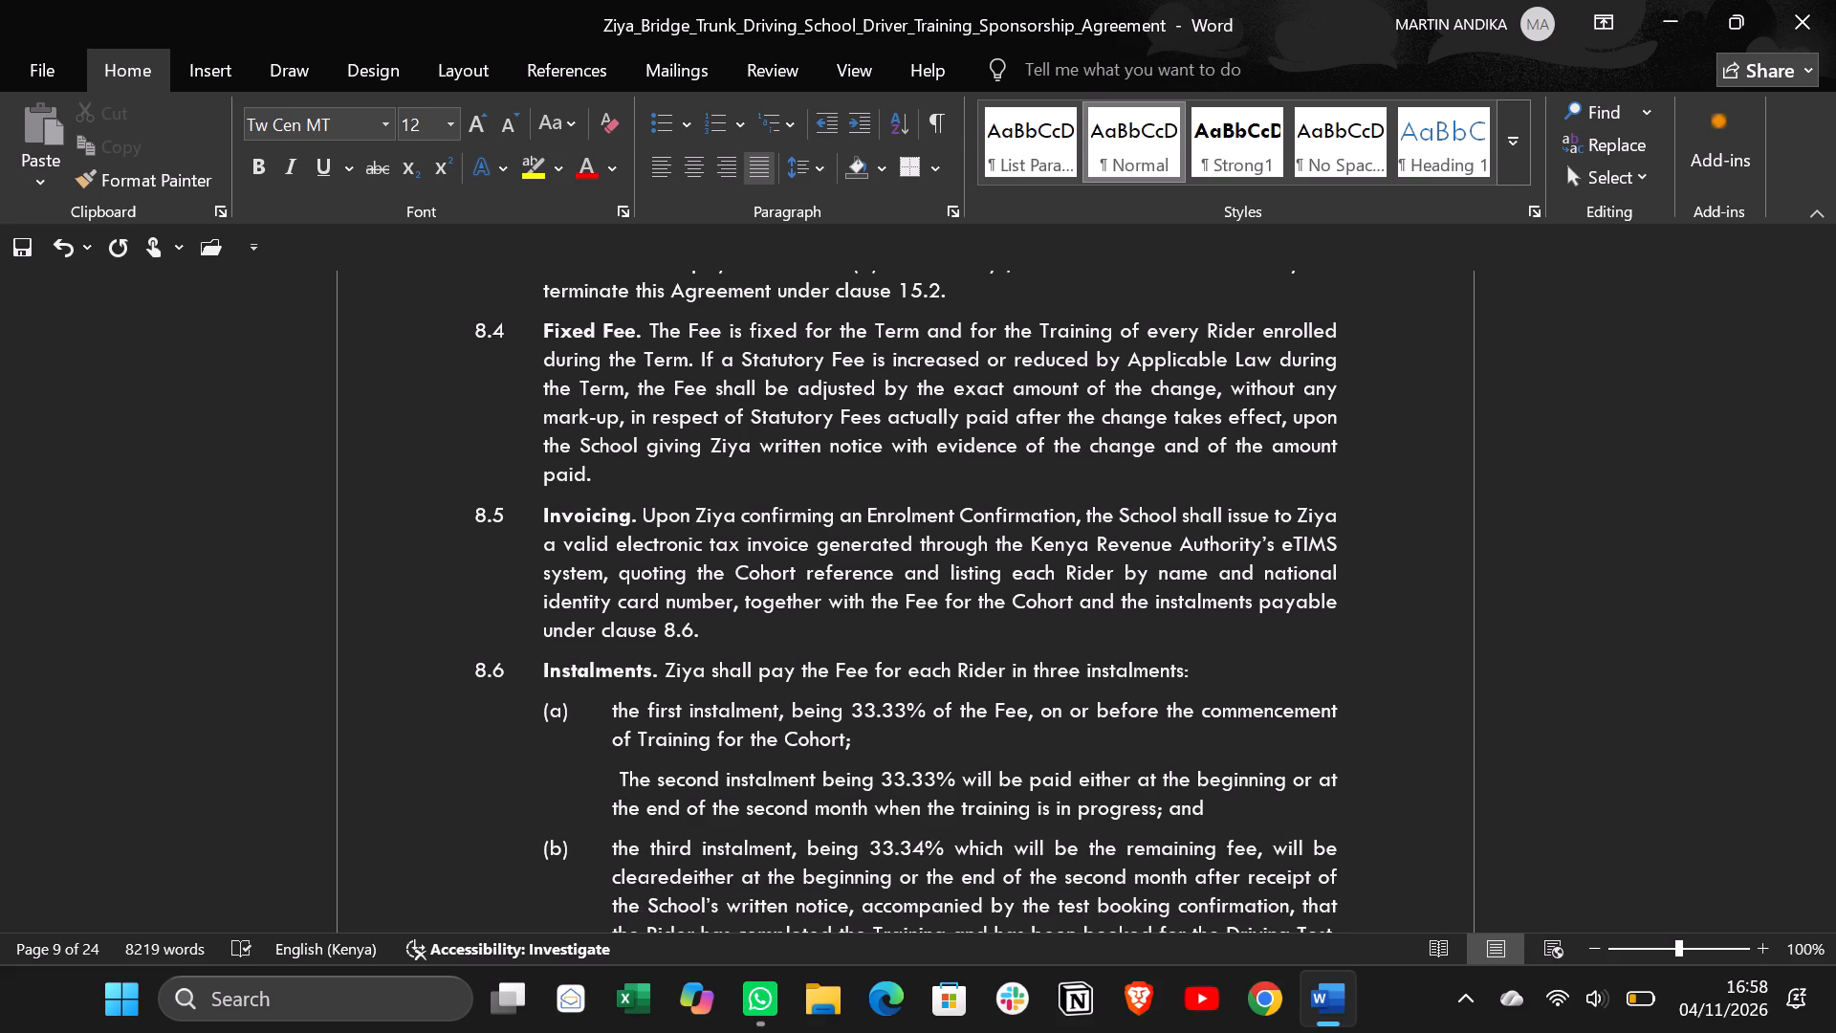
key("space")
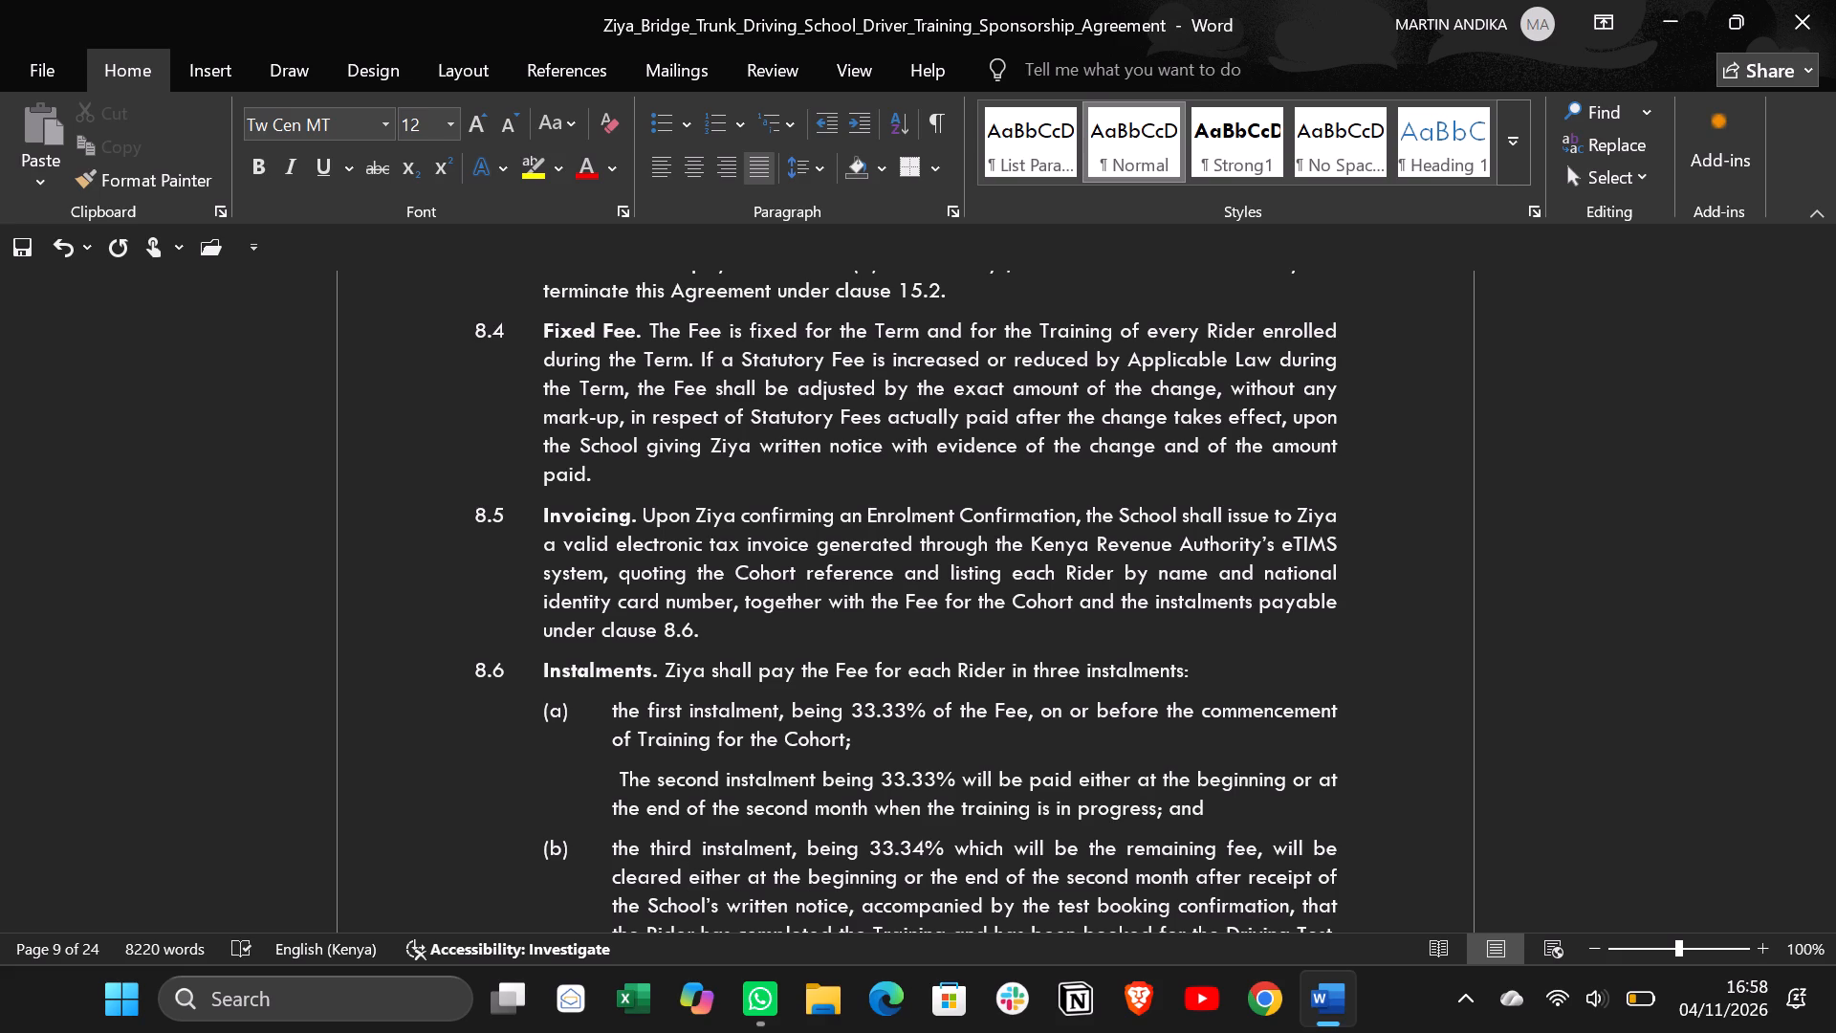
Replace "second" before "month after receipt" in clause 8.6(b) with "third which will be the final".
left_click(1131, 877)
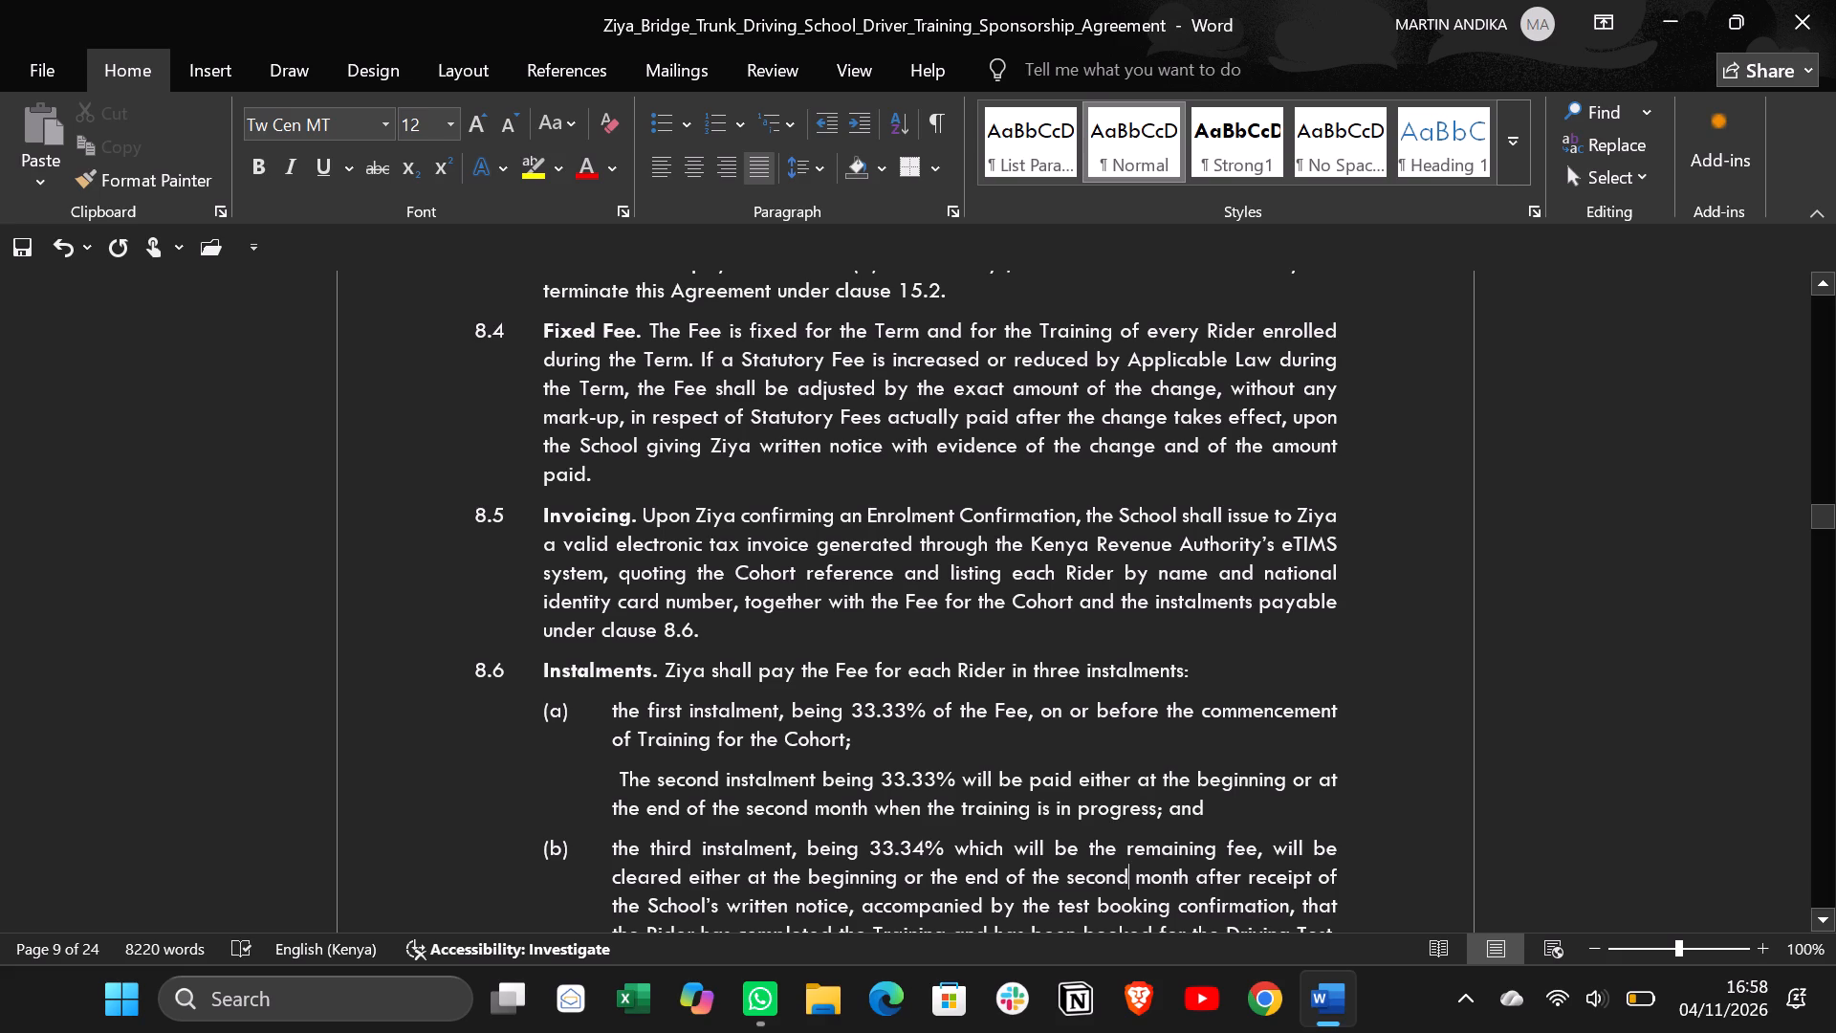
key("BackSpace")
key("BackSpace")
key("BackSpace")
key("BackSpace")
key("BackSpace")
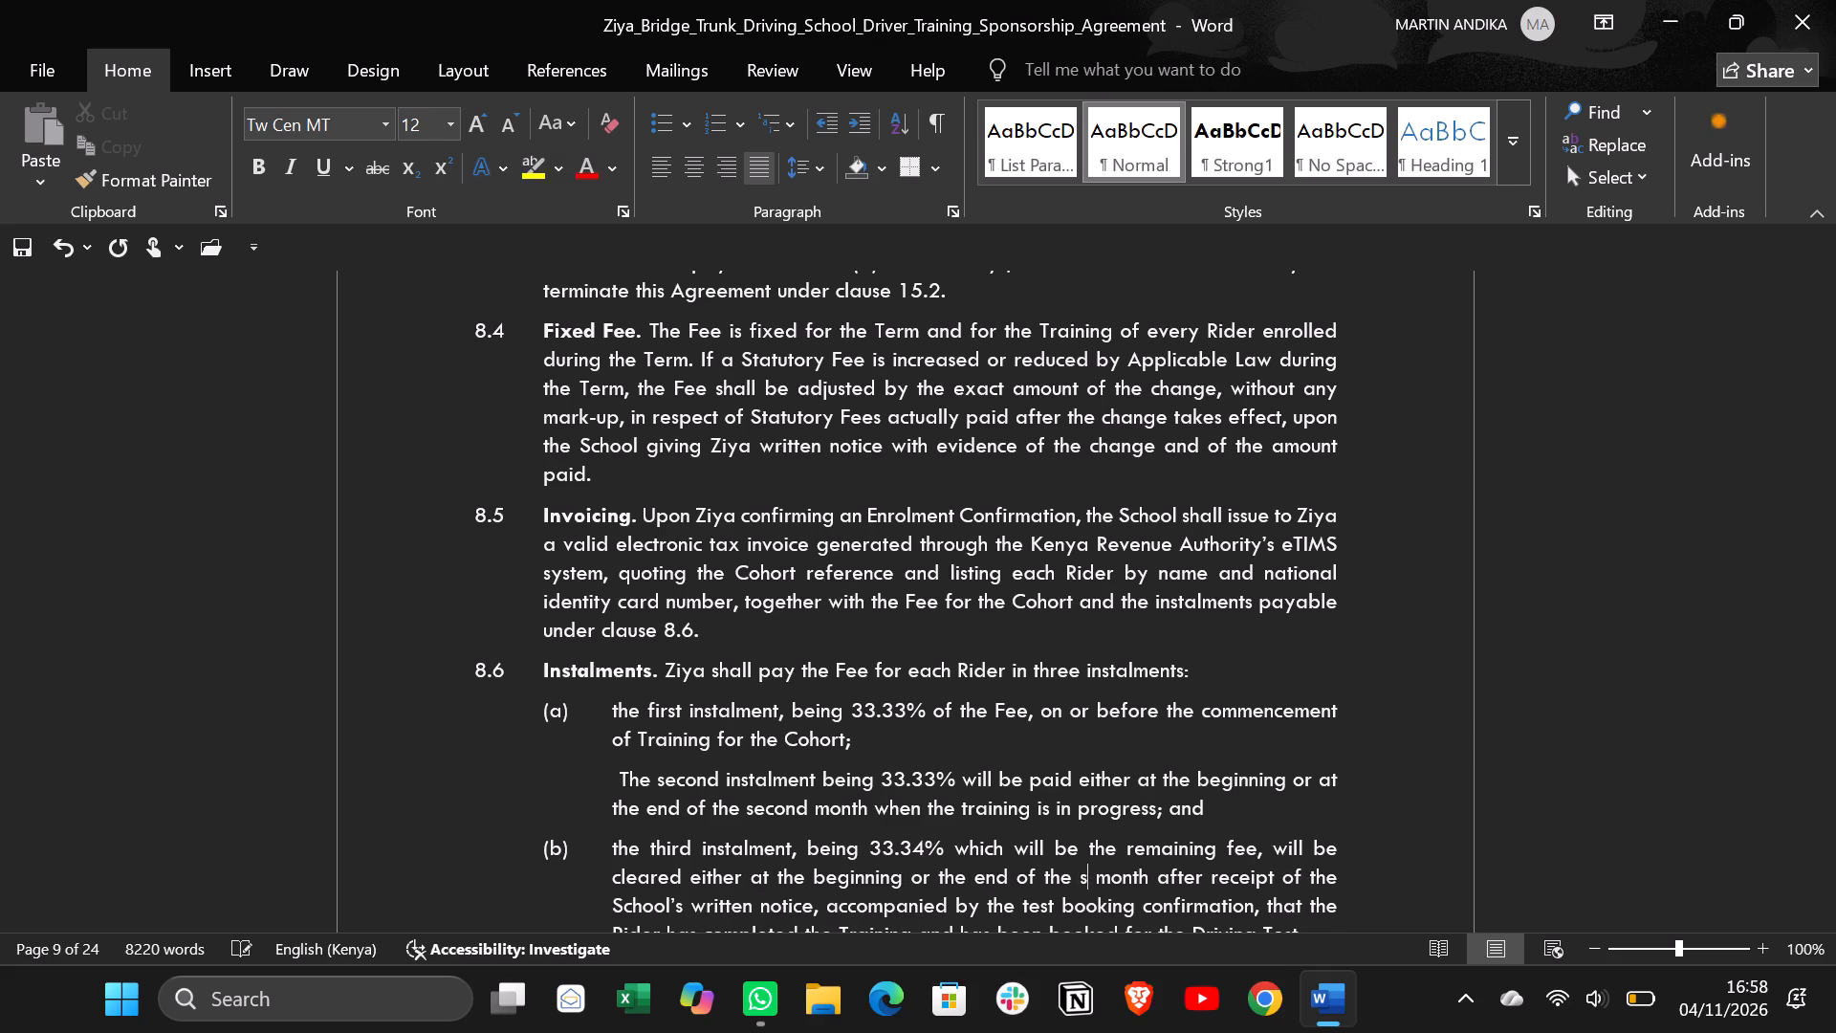
key("BackSpace")
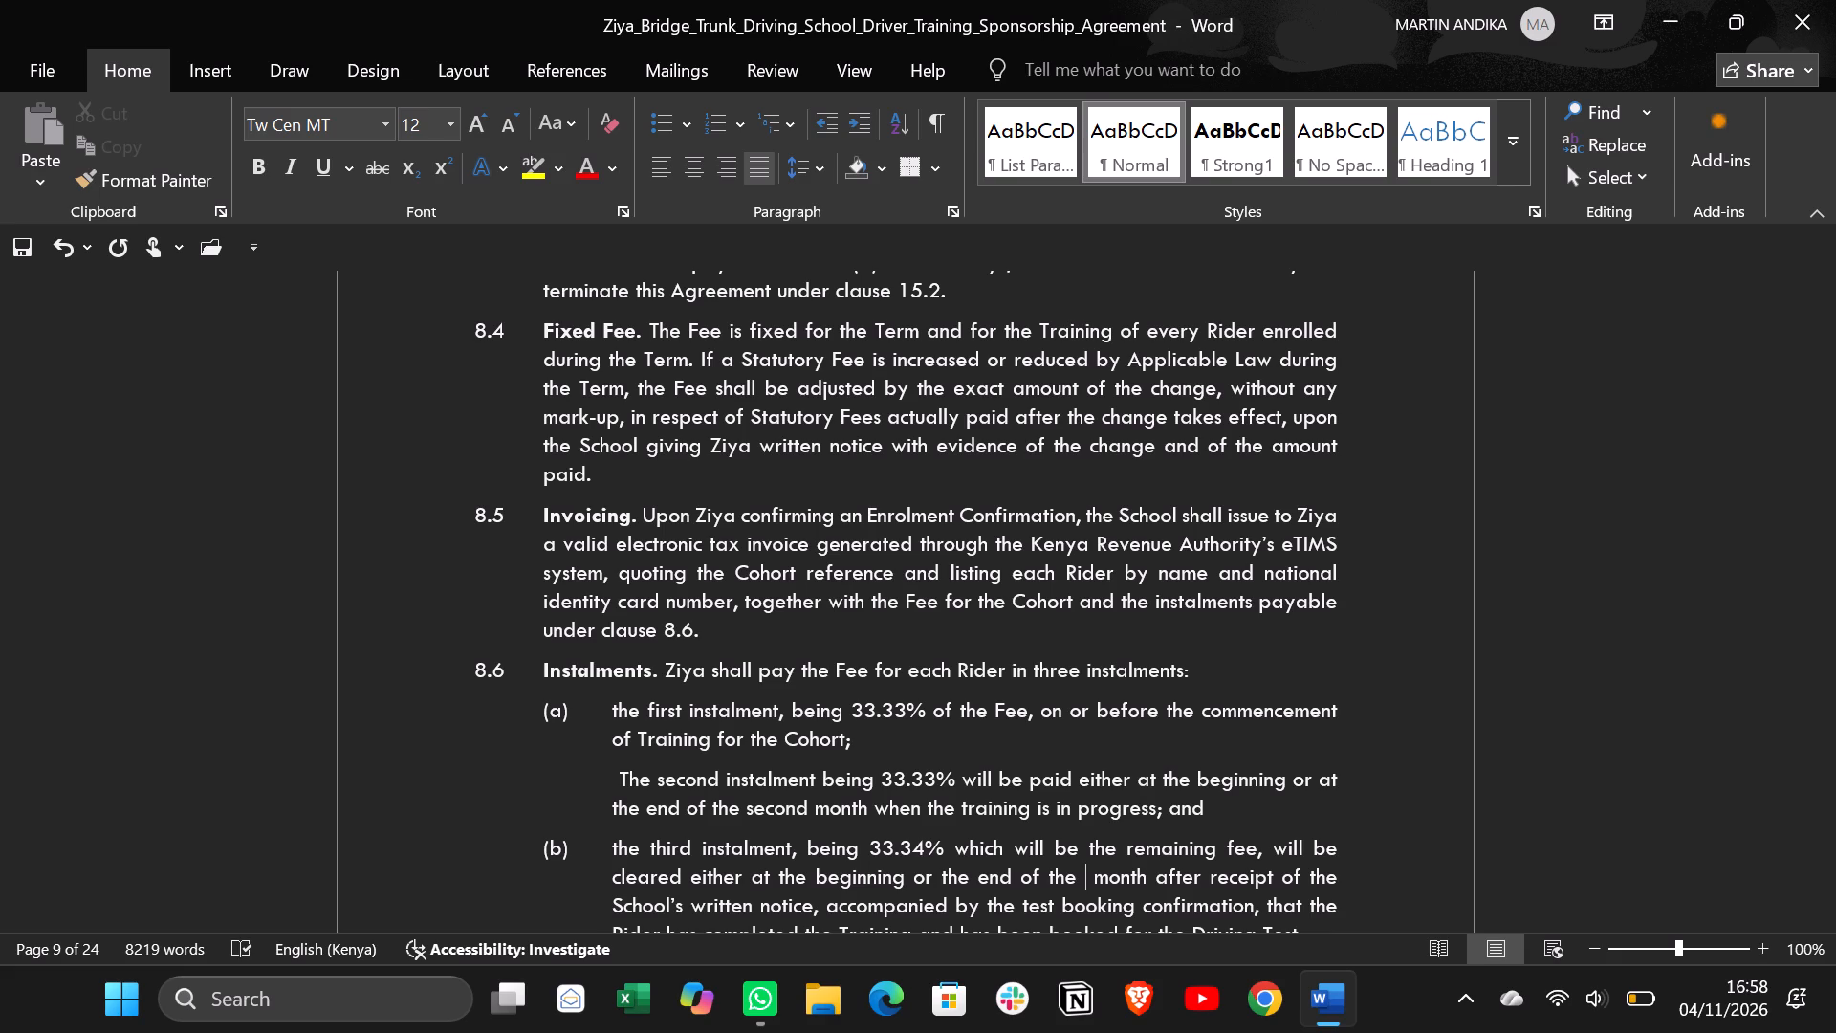
type("third")
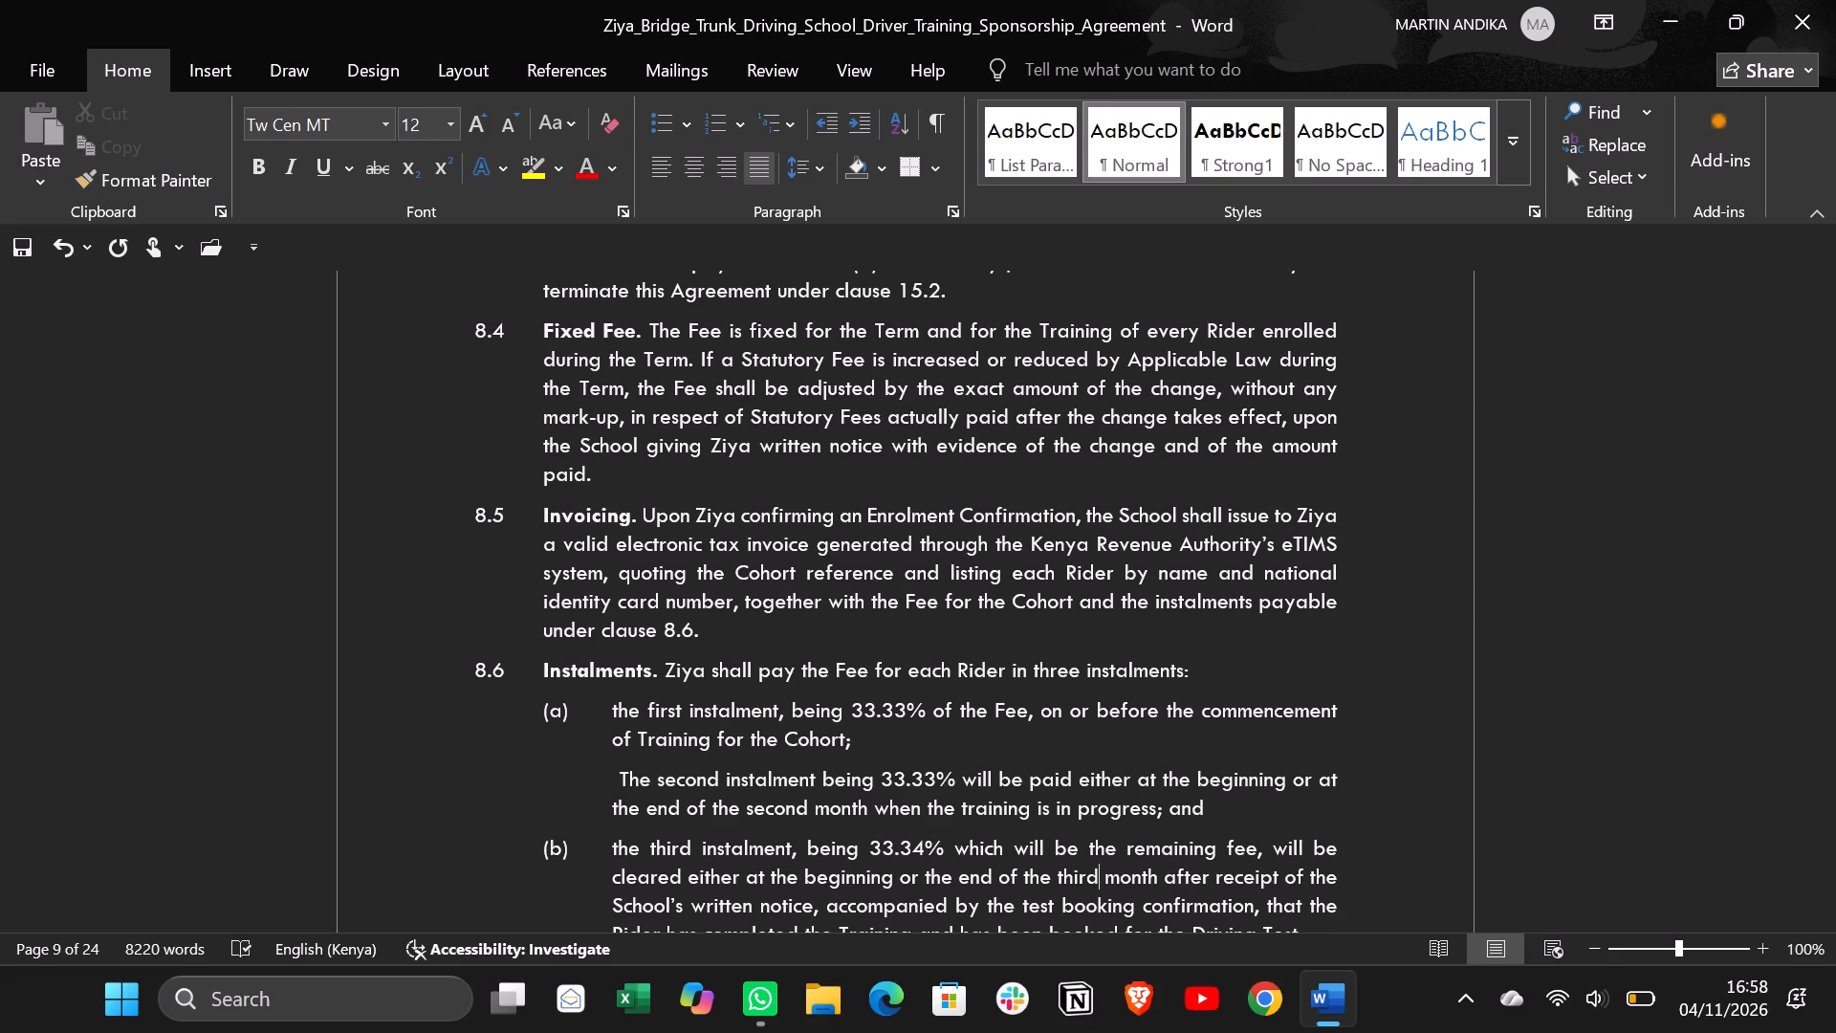
key("space")
type("which w")
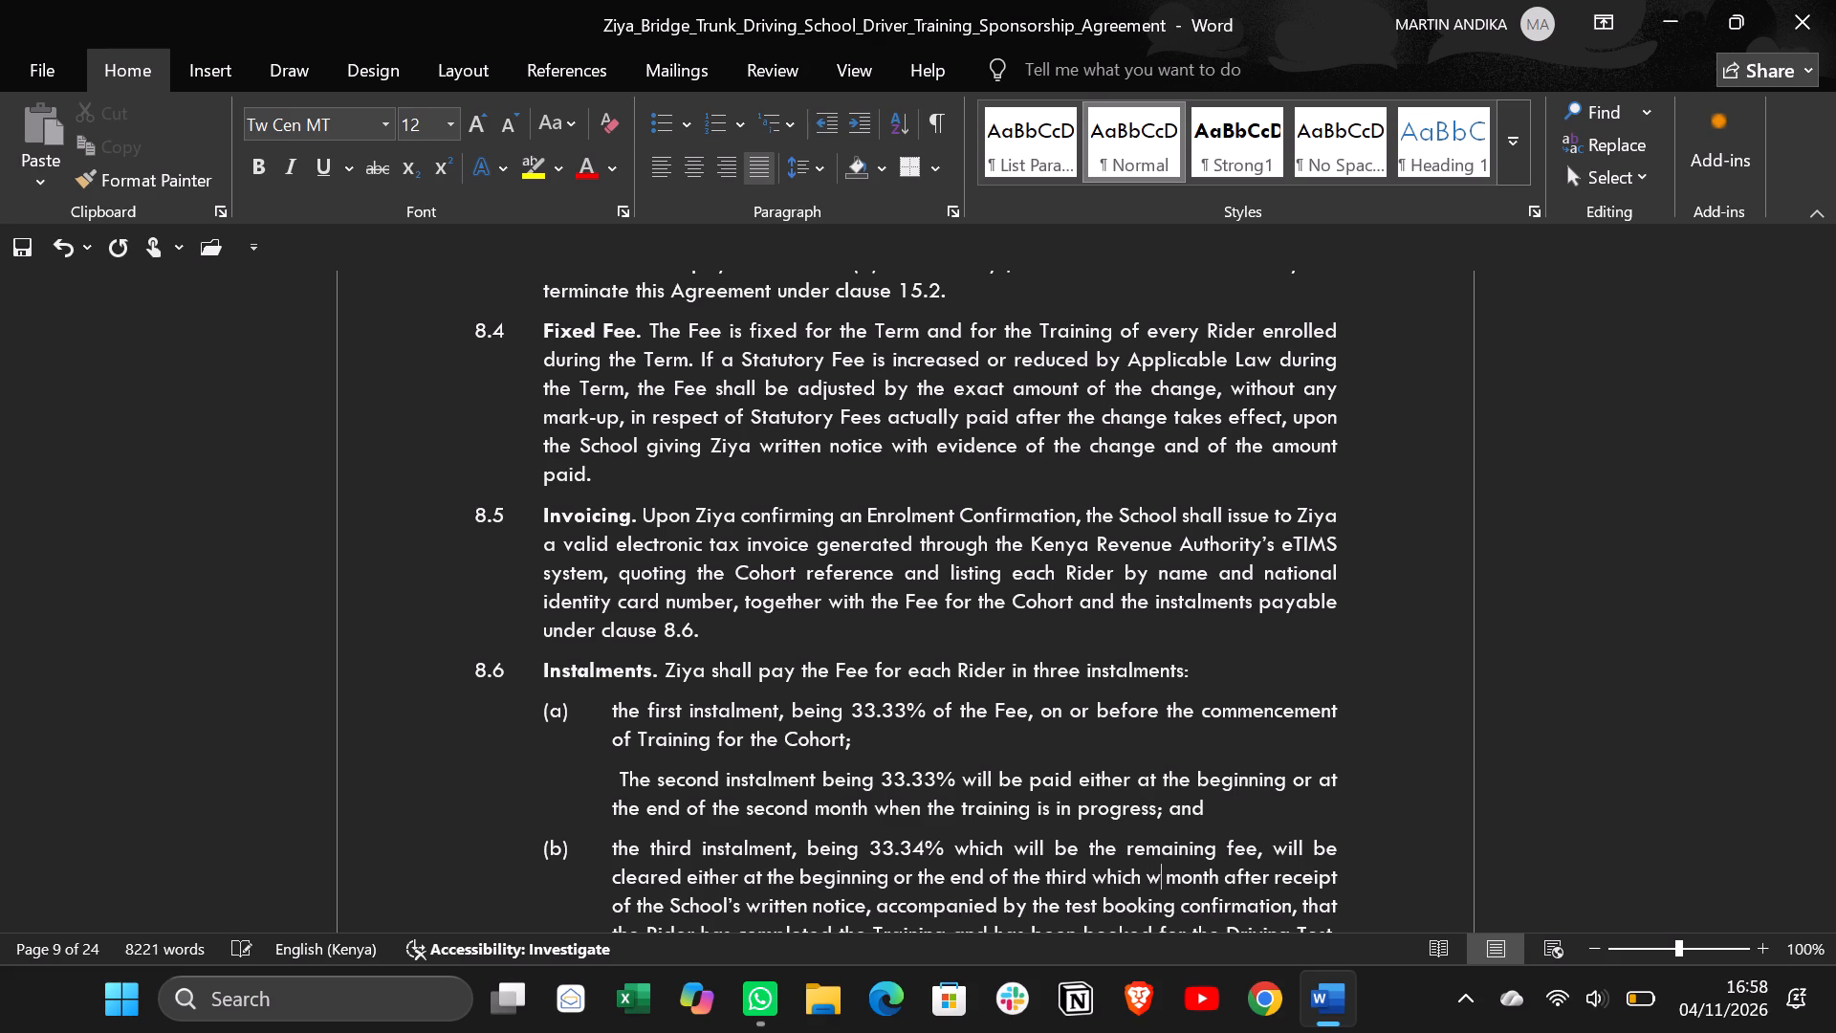
type("ill be the")
key("space")
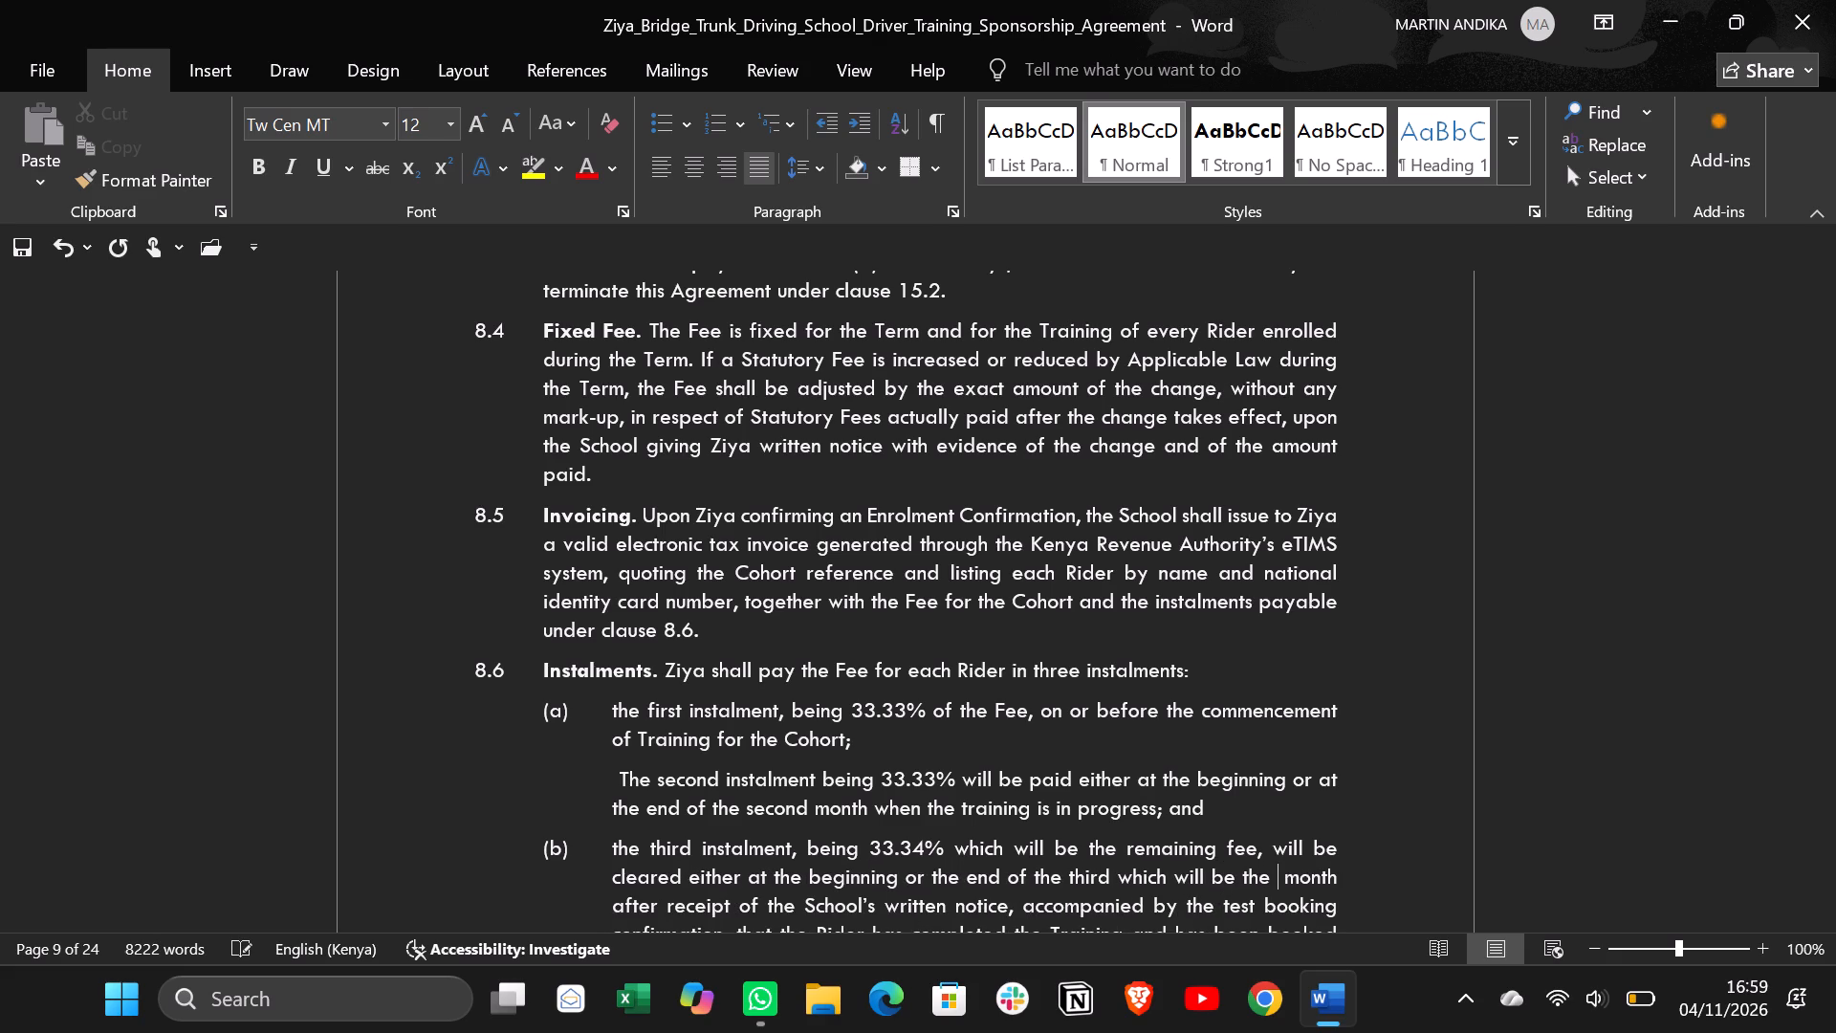
type("finall")
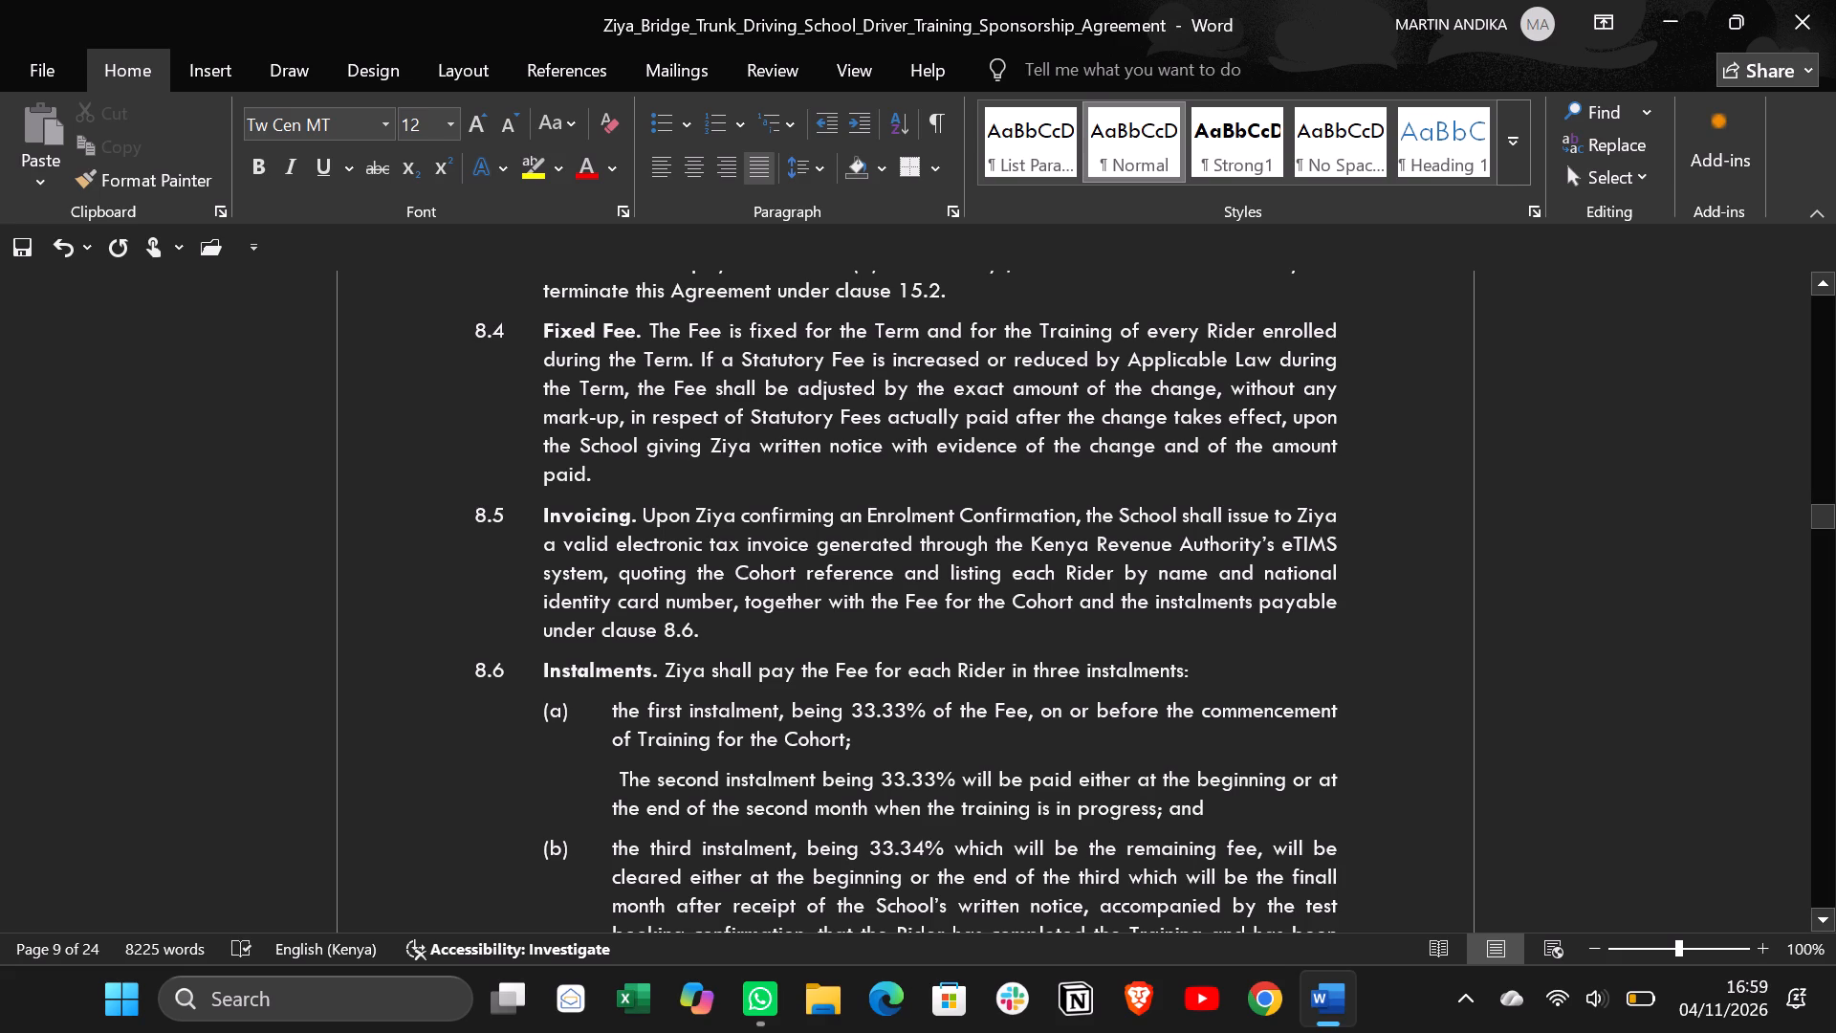
key("BackSpace")
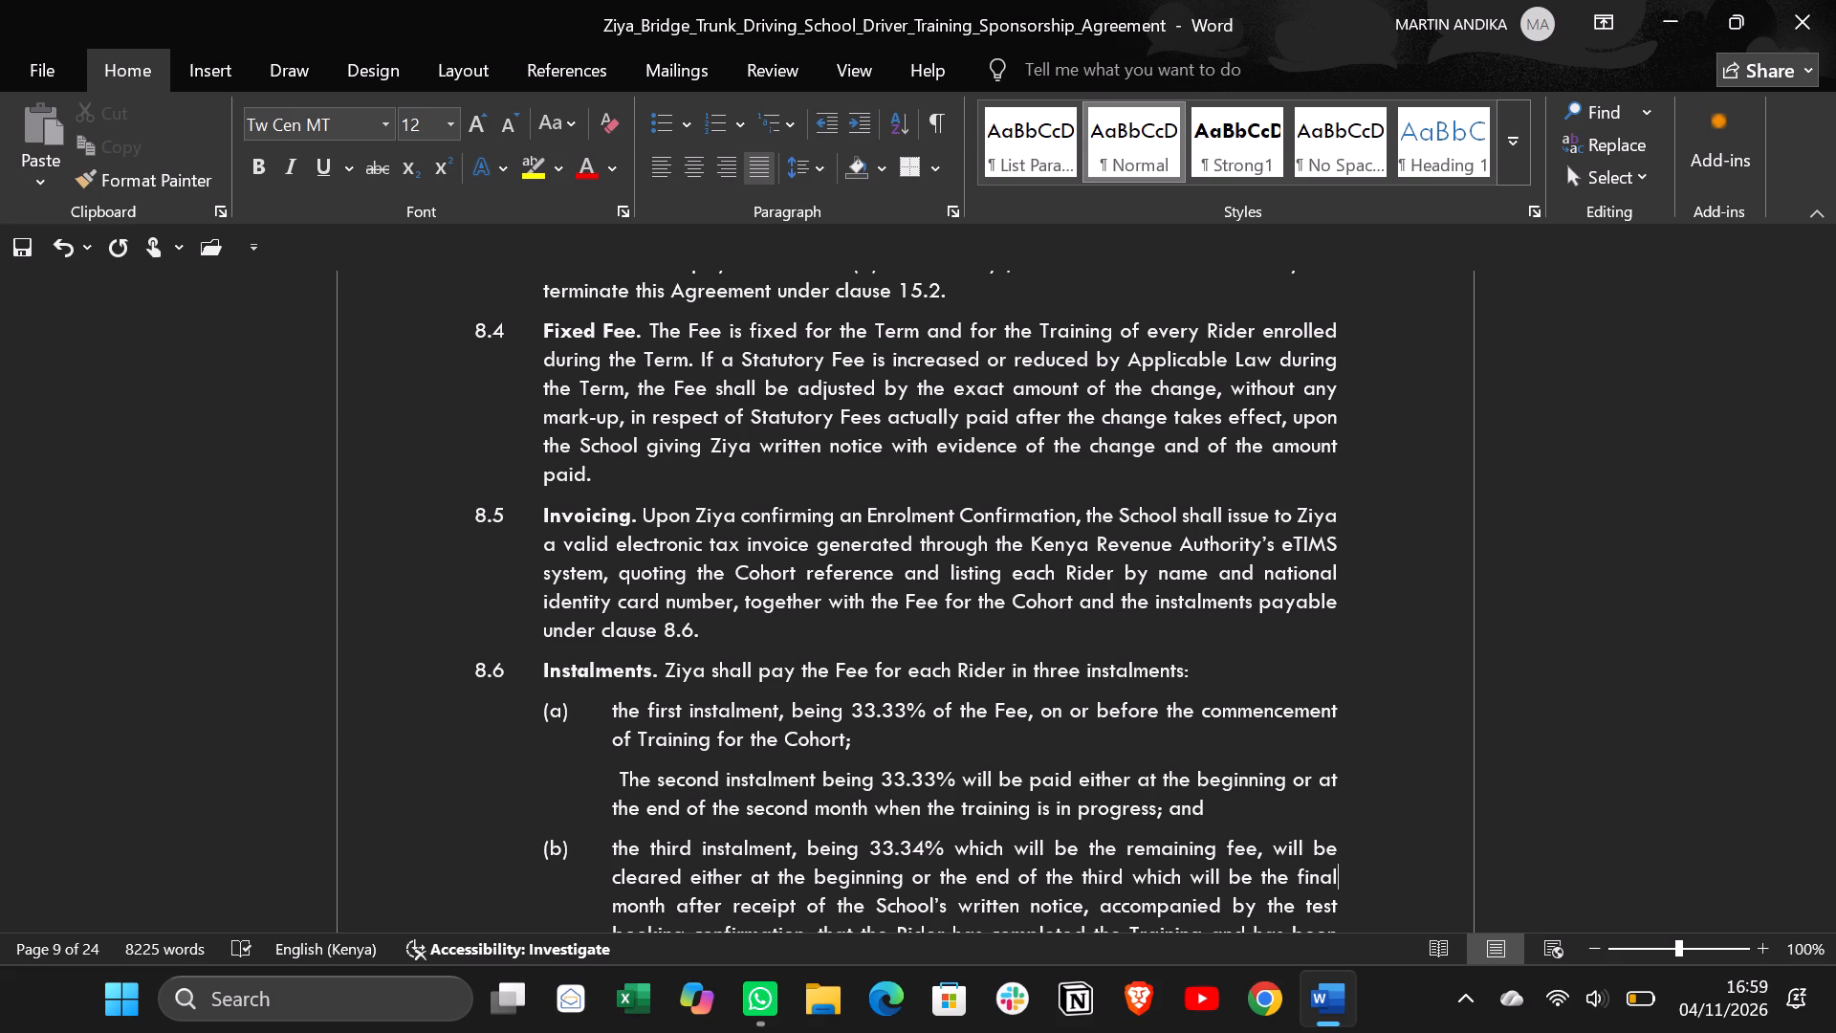
Insert "at" before "the end of the third" in clause 8.6(b).
key("Down")
key("Down")
key("Down")
key("Down")
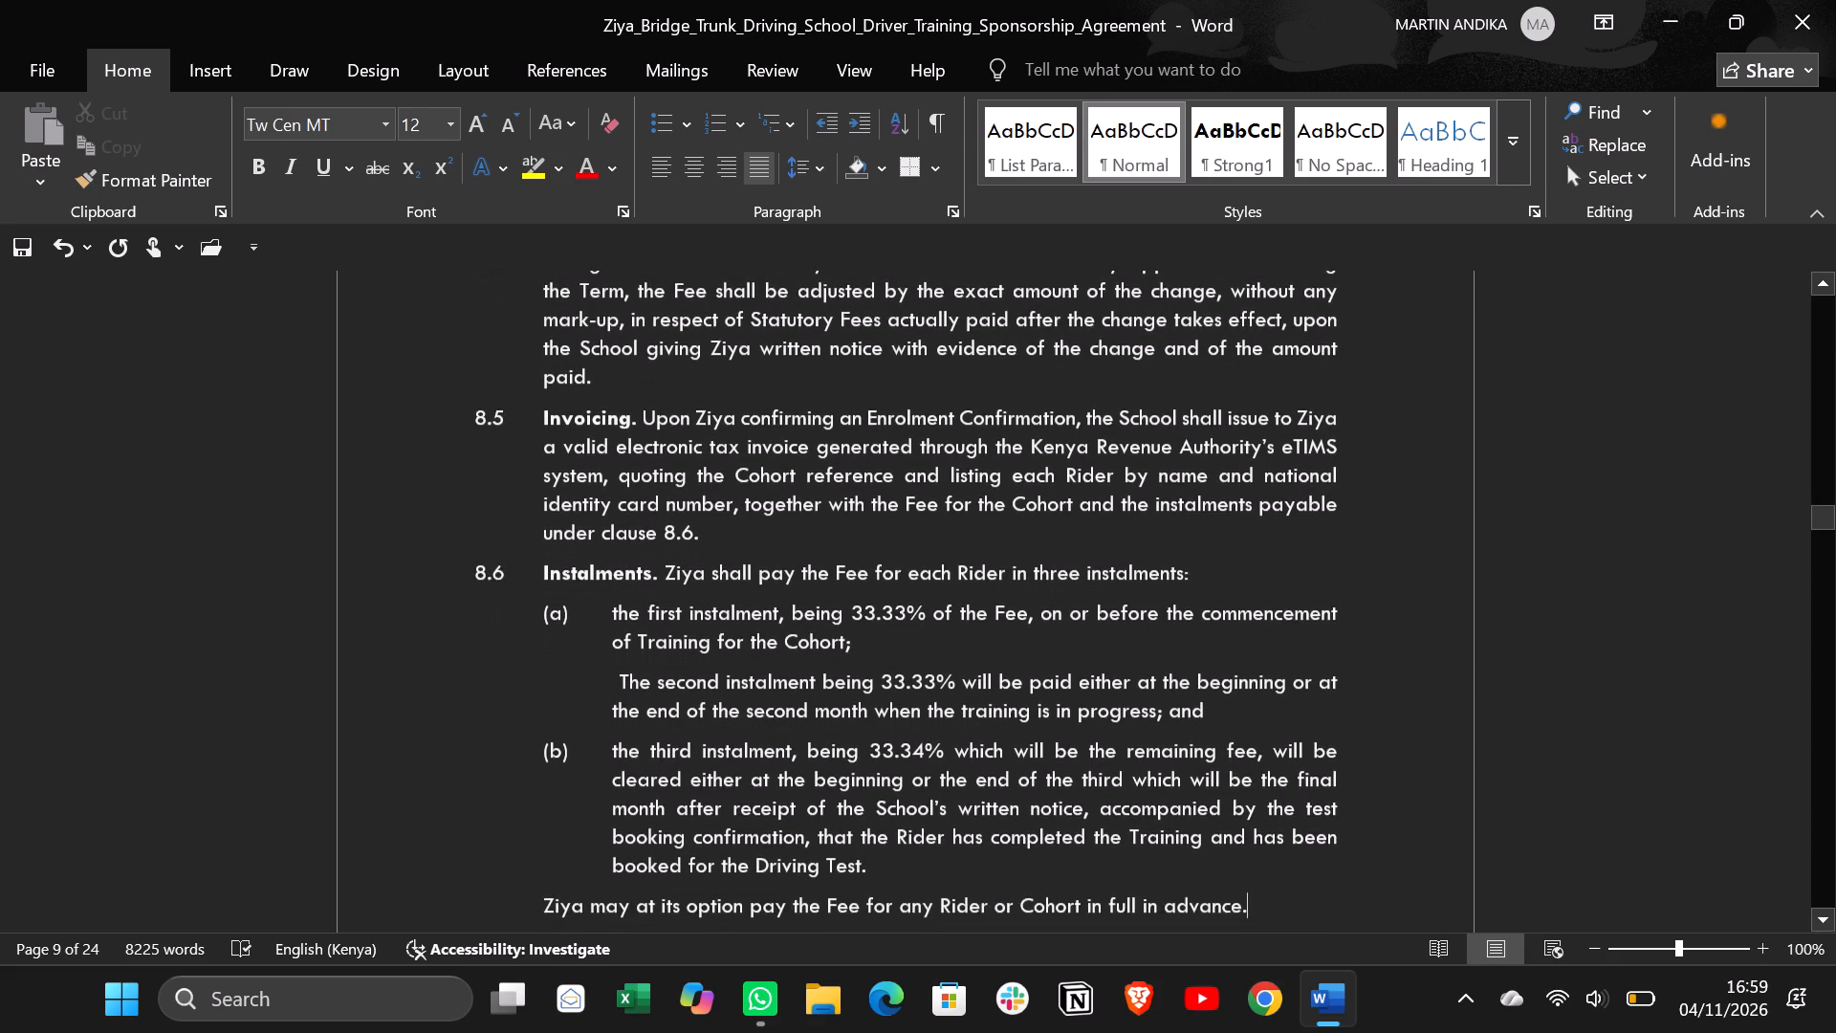
key("Down")
key("Down")
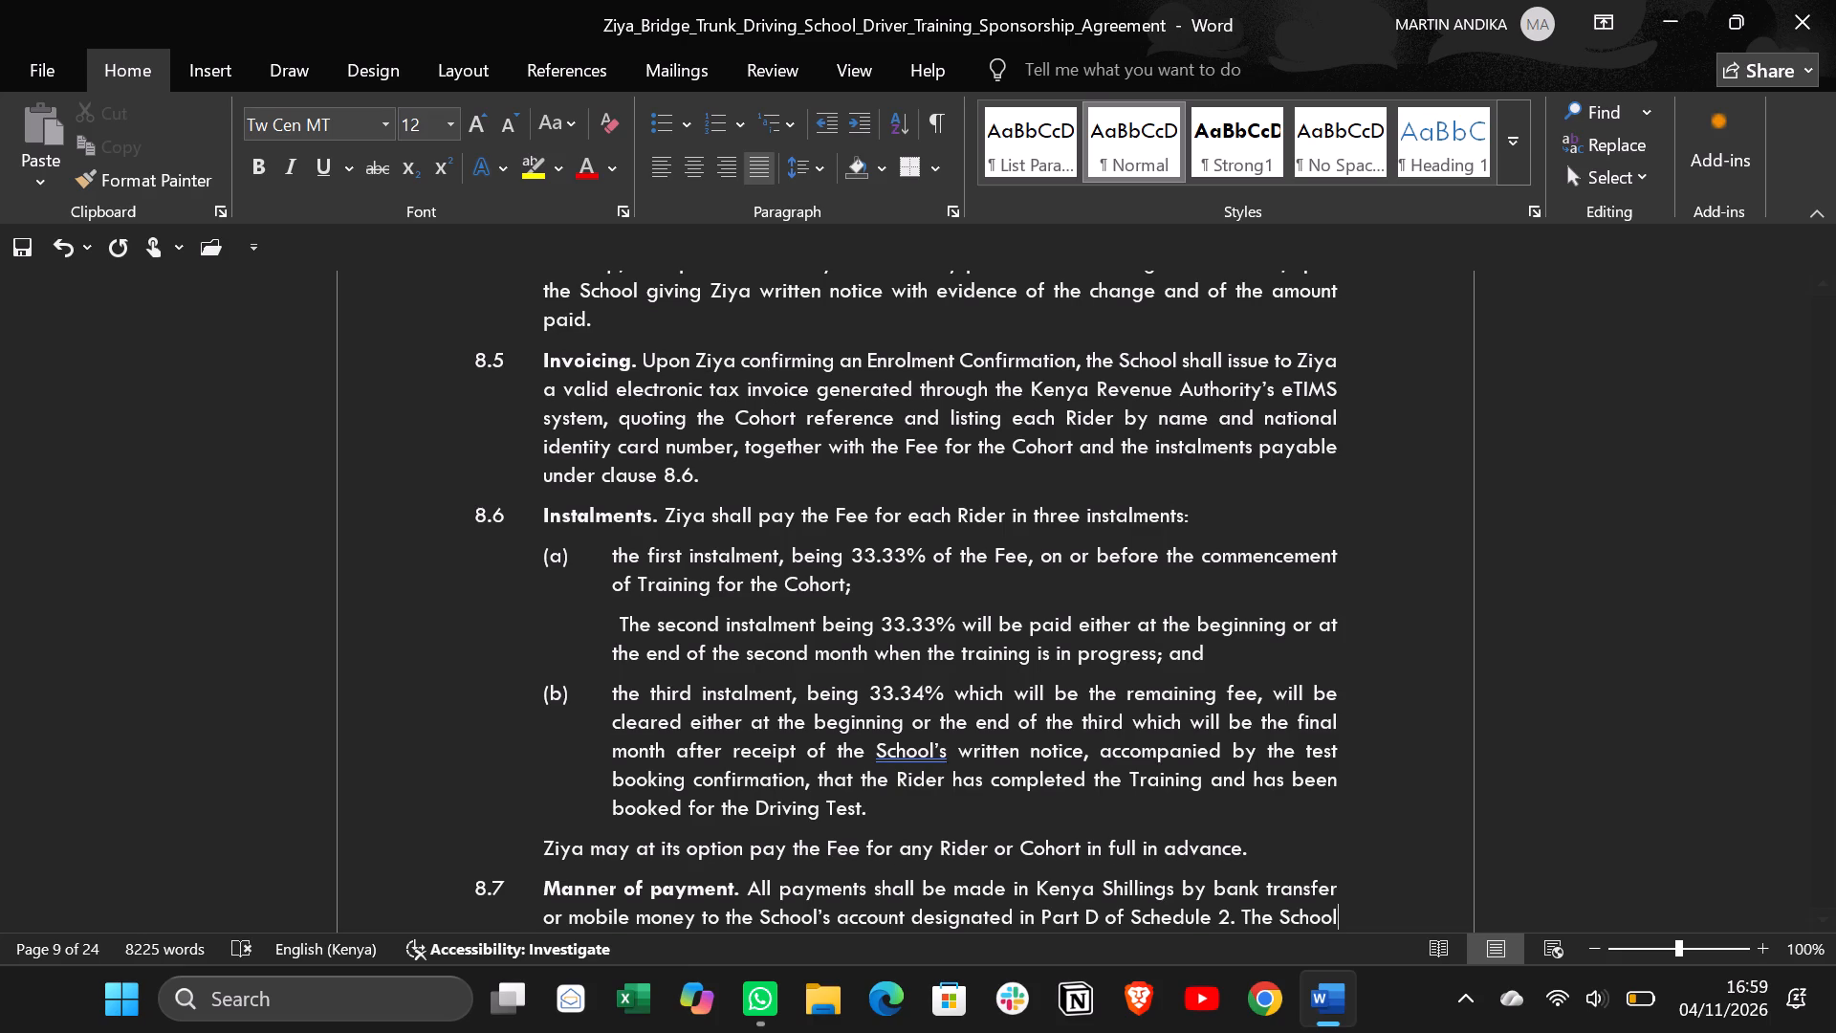
left_click(931, 719)
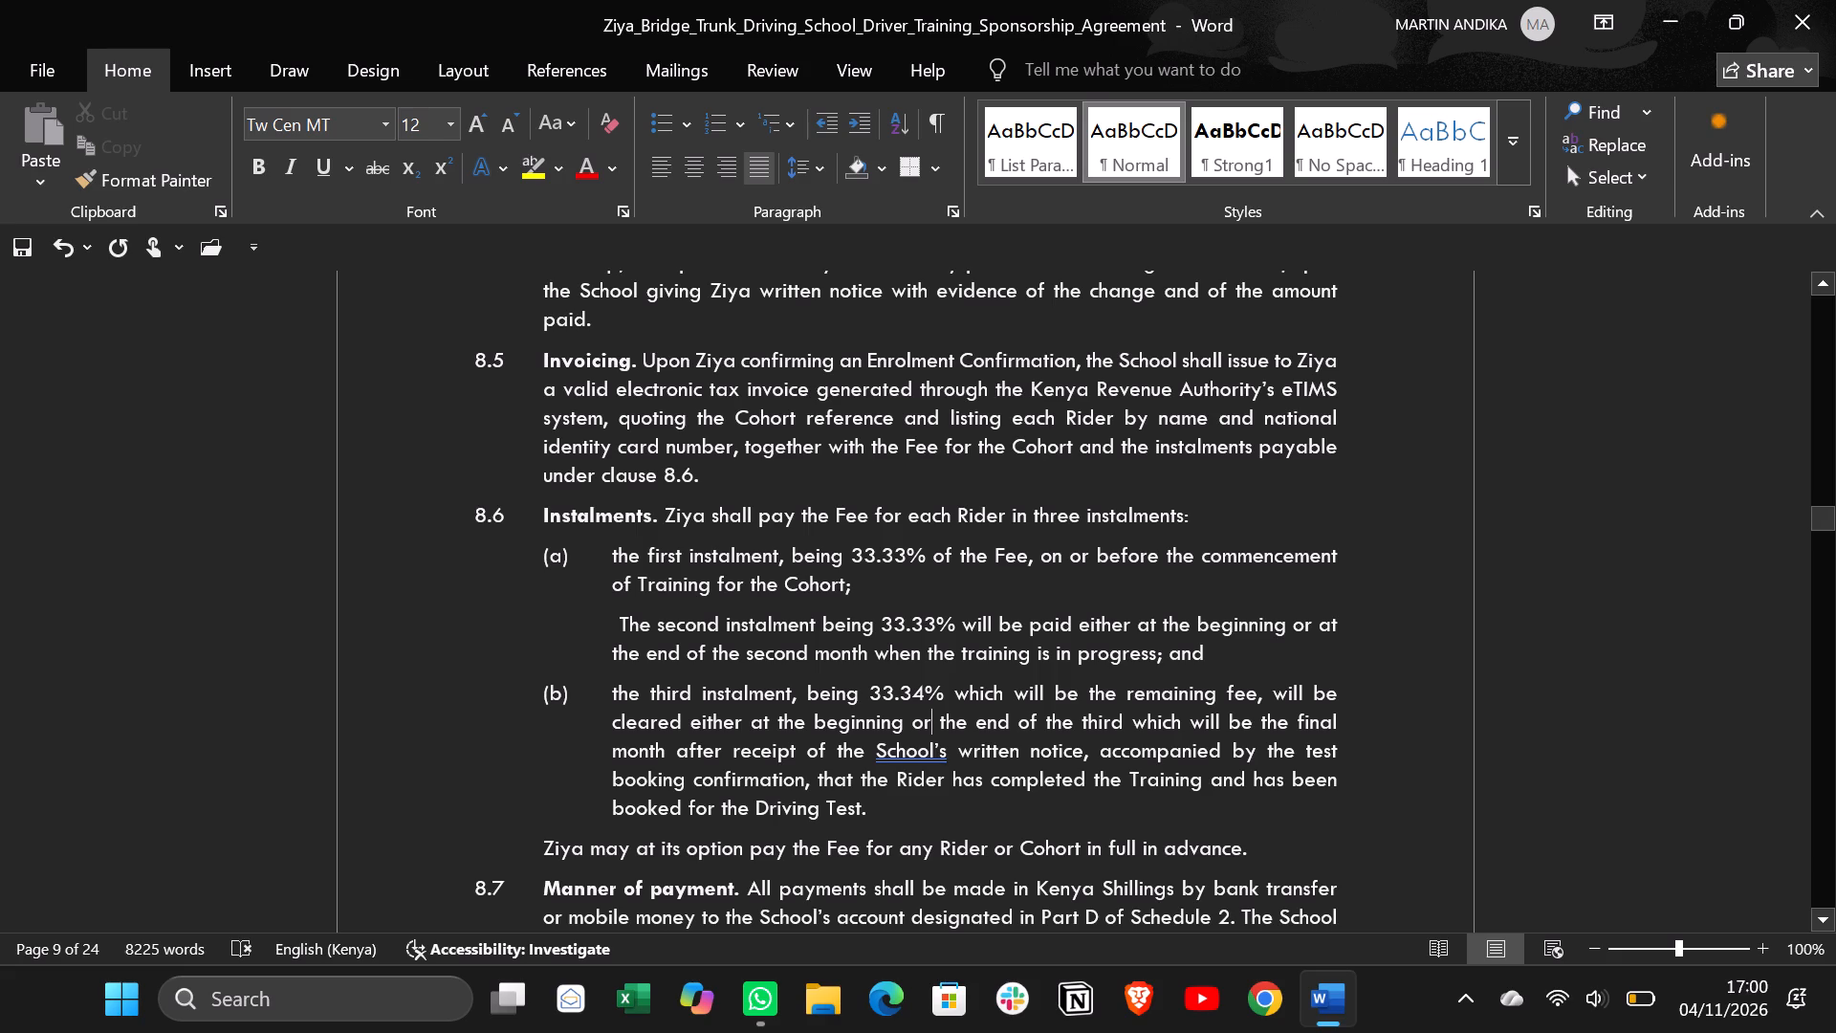
left_click(938, 715)
type("at")
key("space")
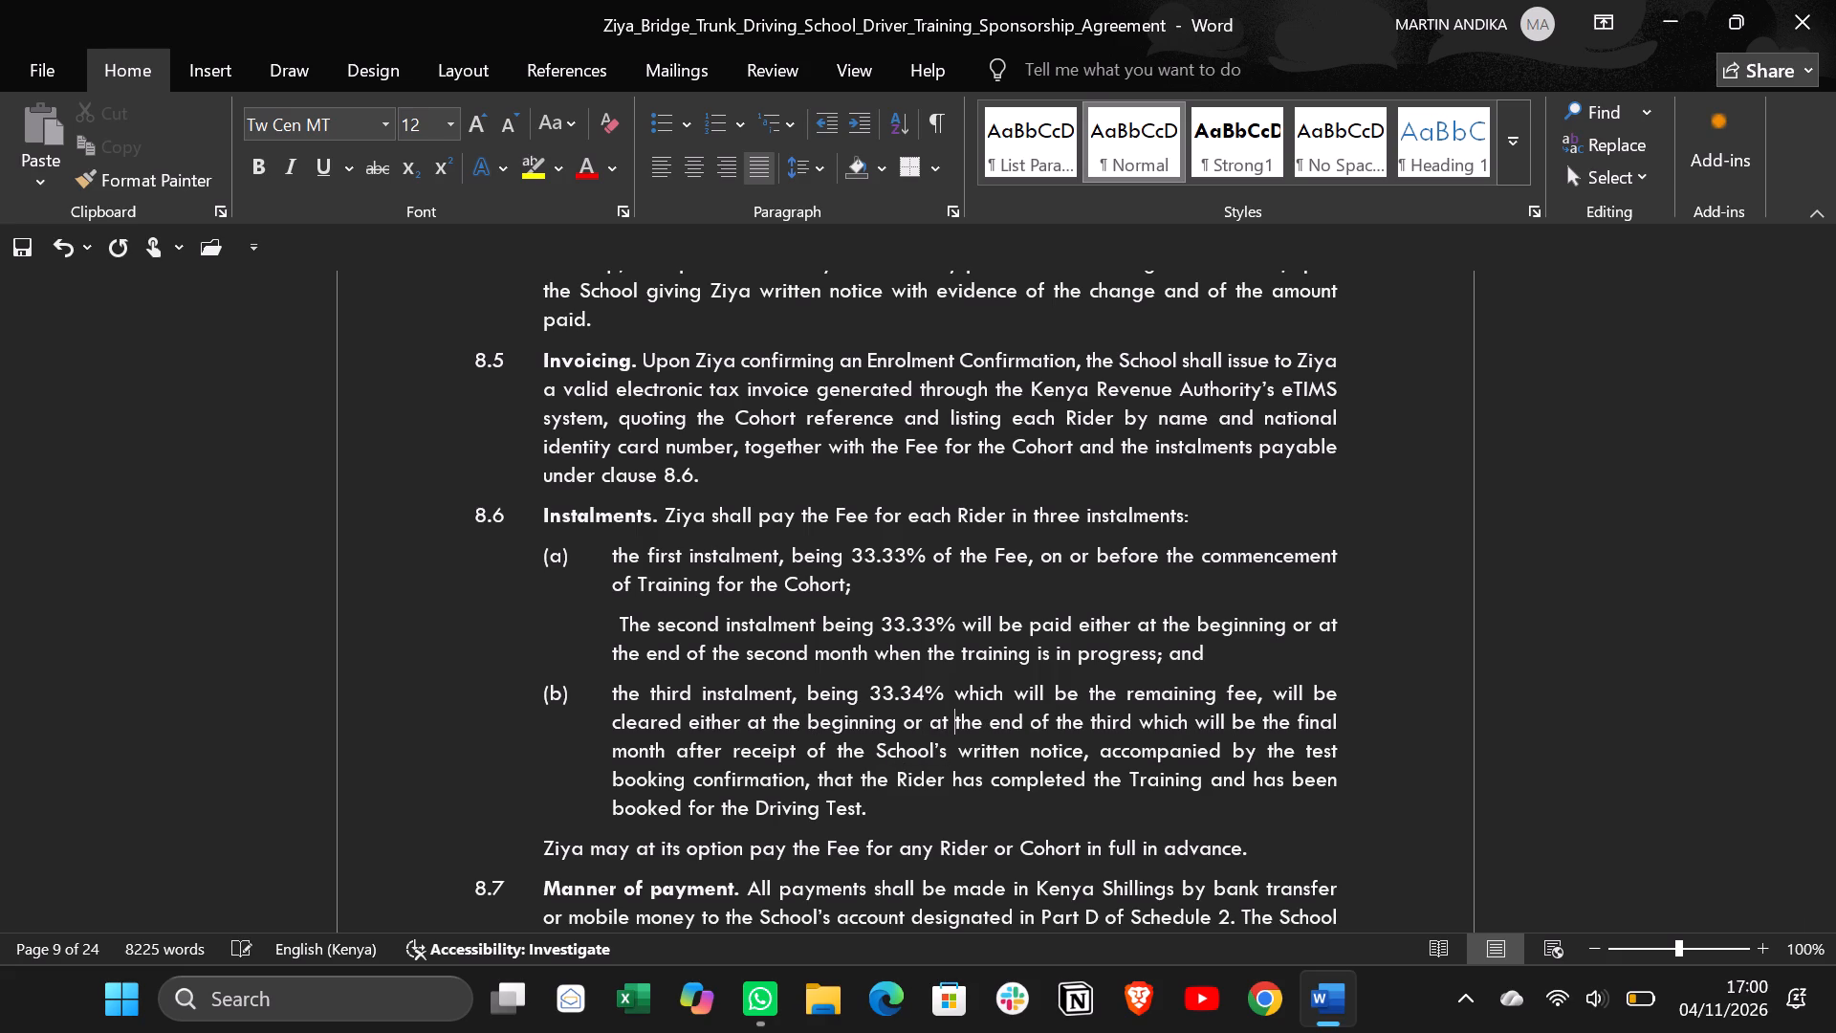
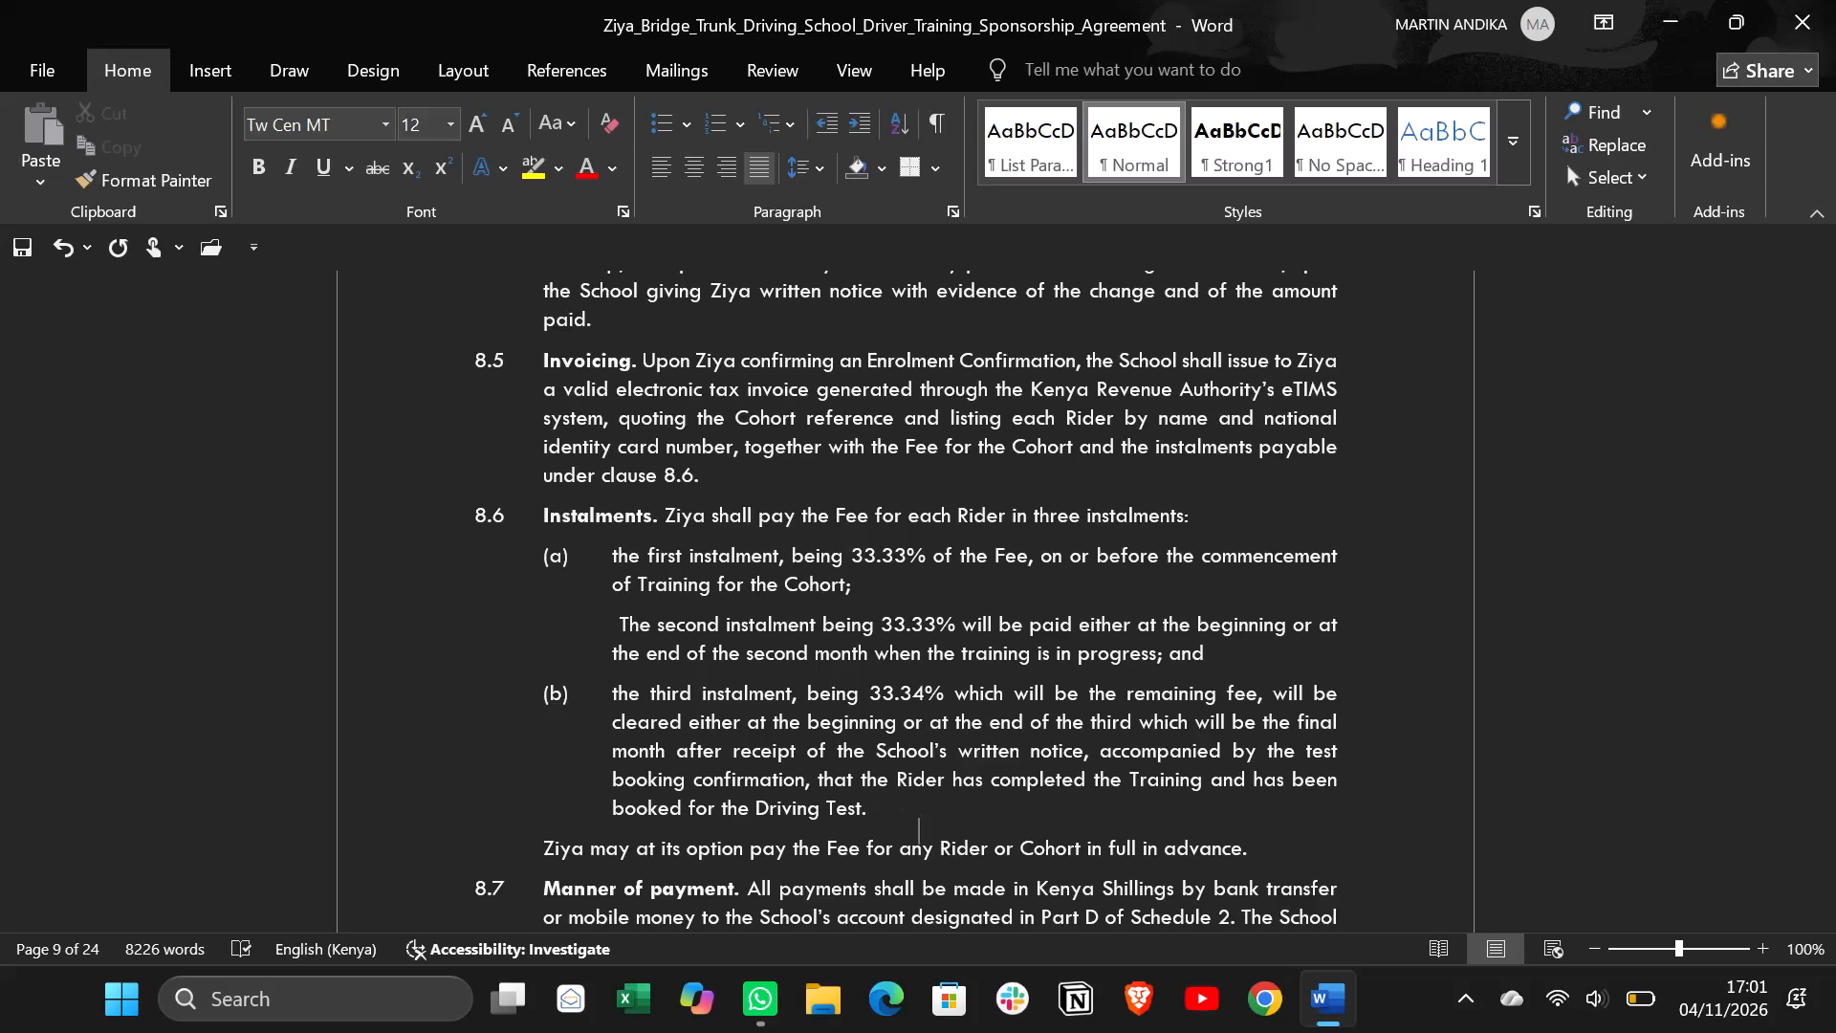
Change "School's" to lowercase "school's" before "written notice" in clause 8.6(b).
key("Down")
key("Down")
key("Down")
key("Down")
key("Down")
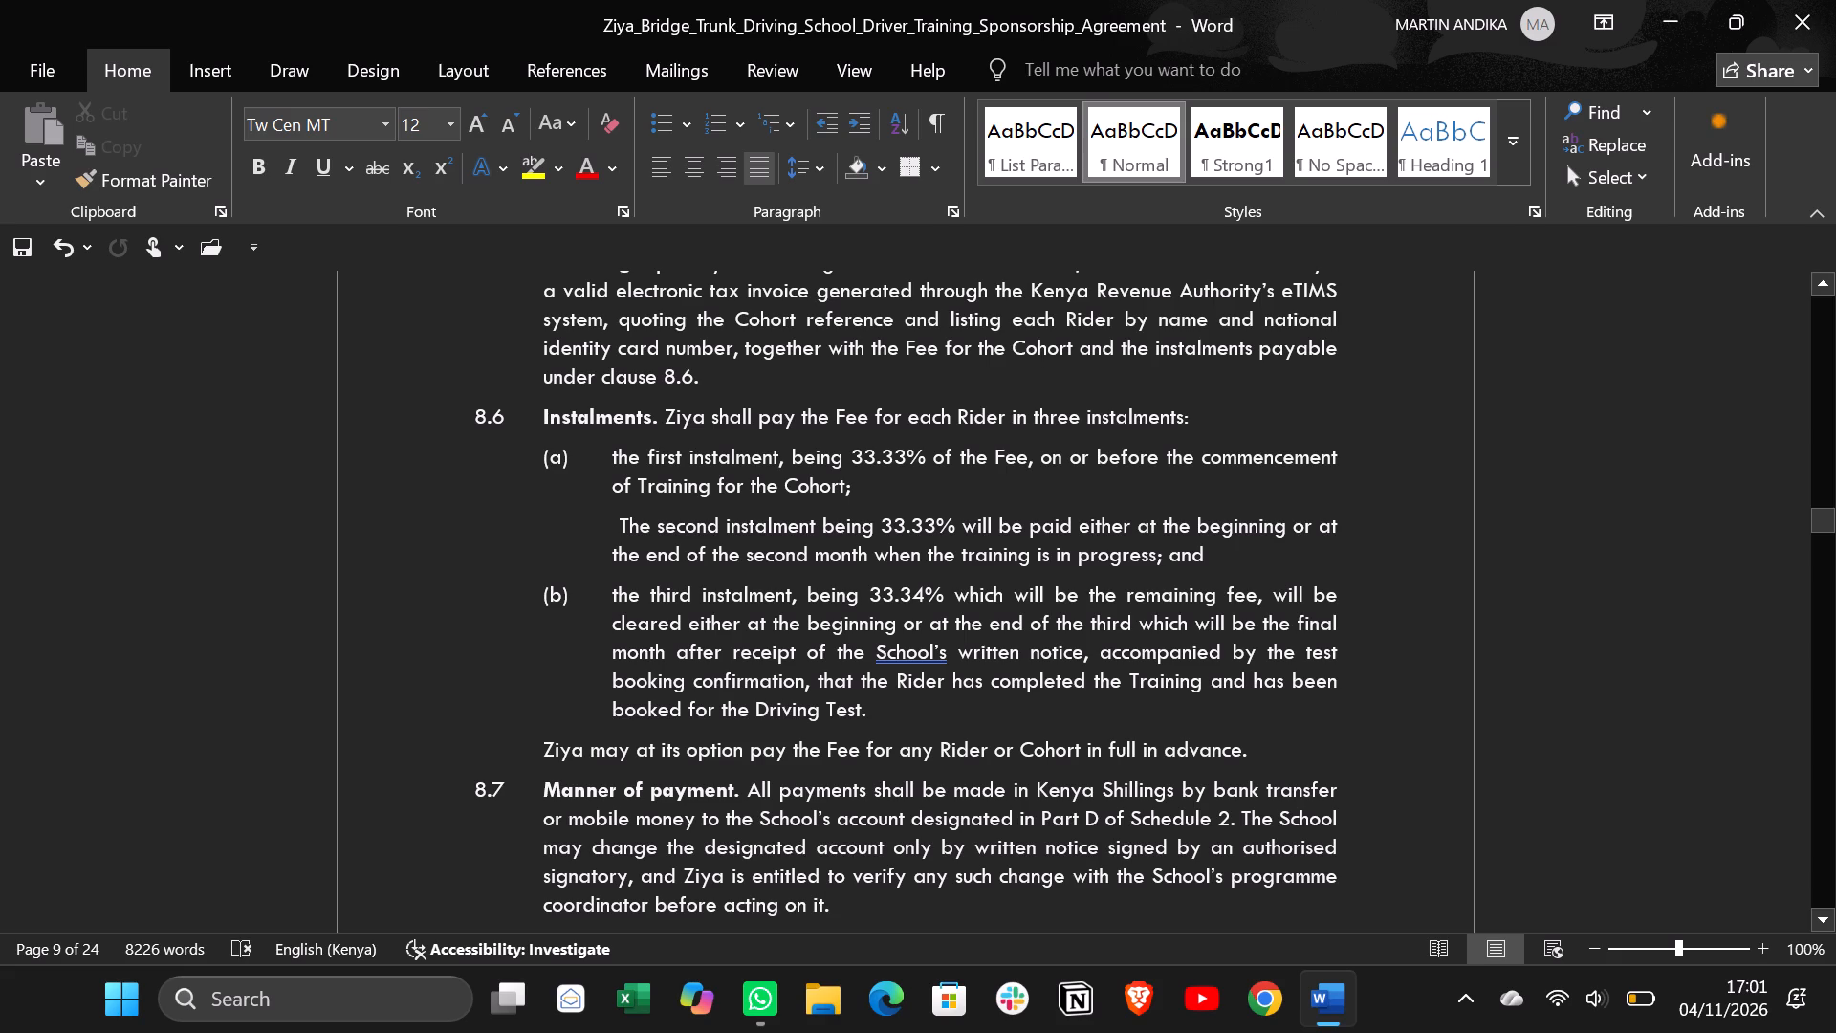
left_click(887, 649)
key("BackSpace")
key("s")
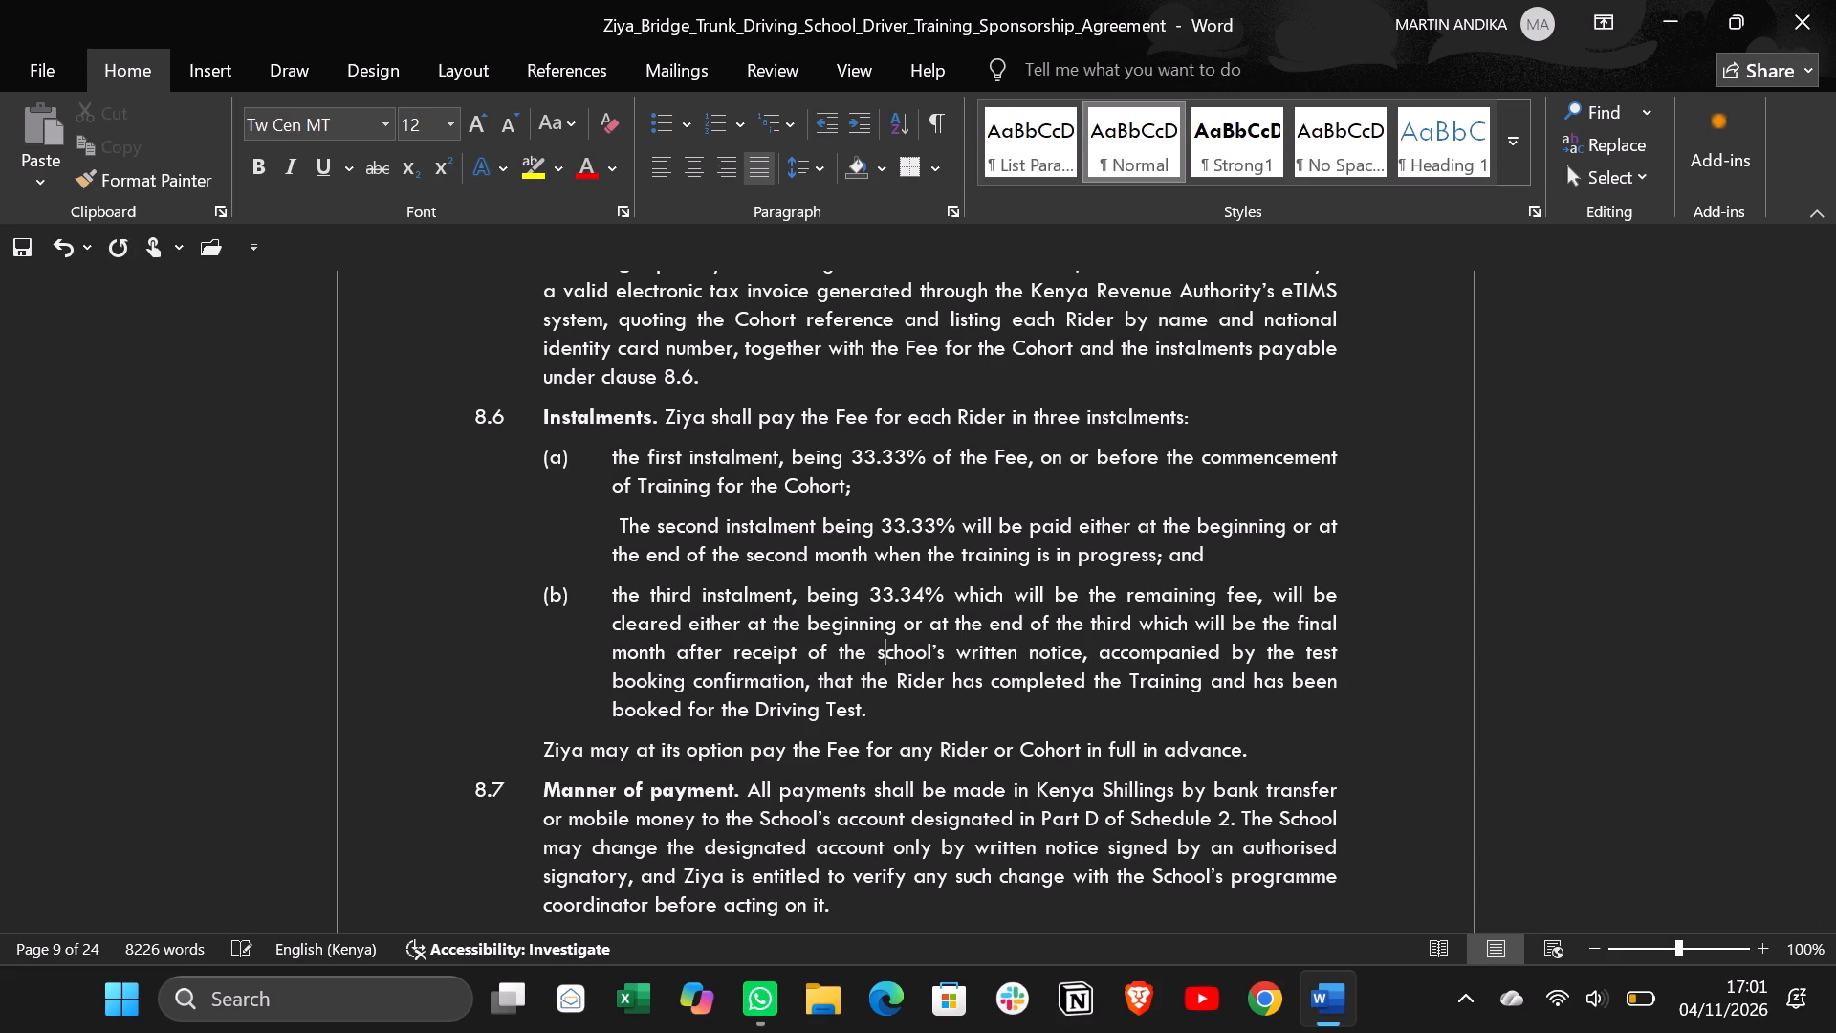
Read on from clause 8.6 through clauses 8.7 to 8.11, covering manner of payment, taxes, disputed invoices, set-off and overdue amounts.
left_click(1113, 709)
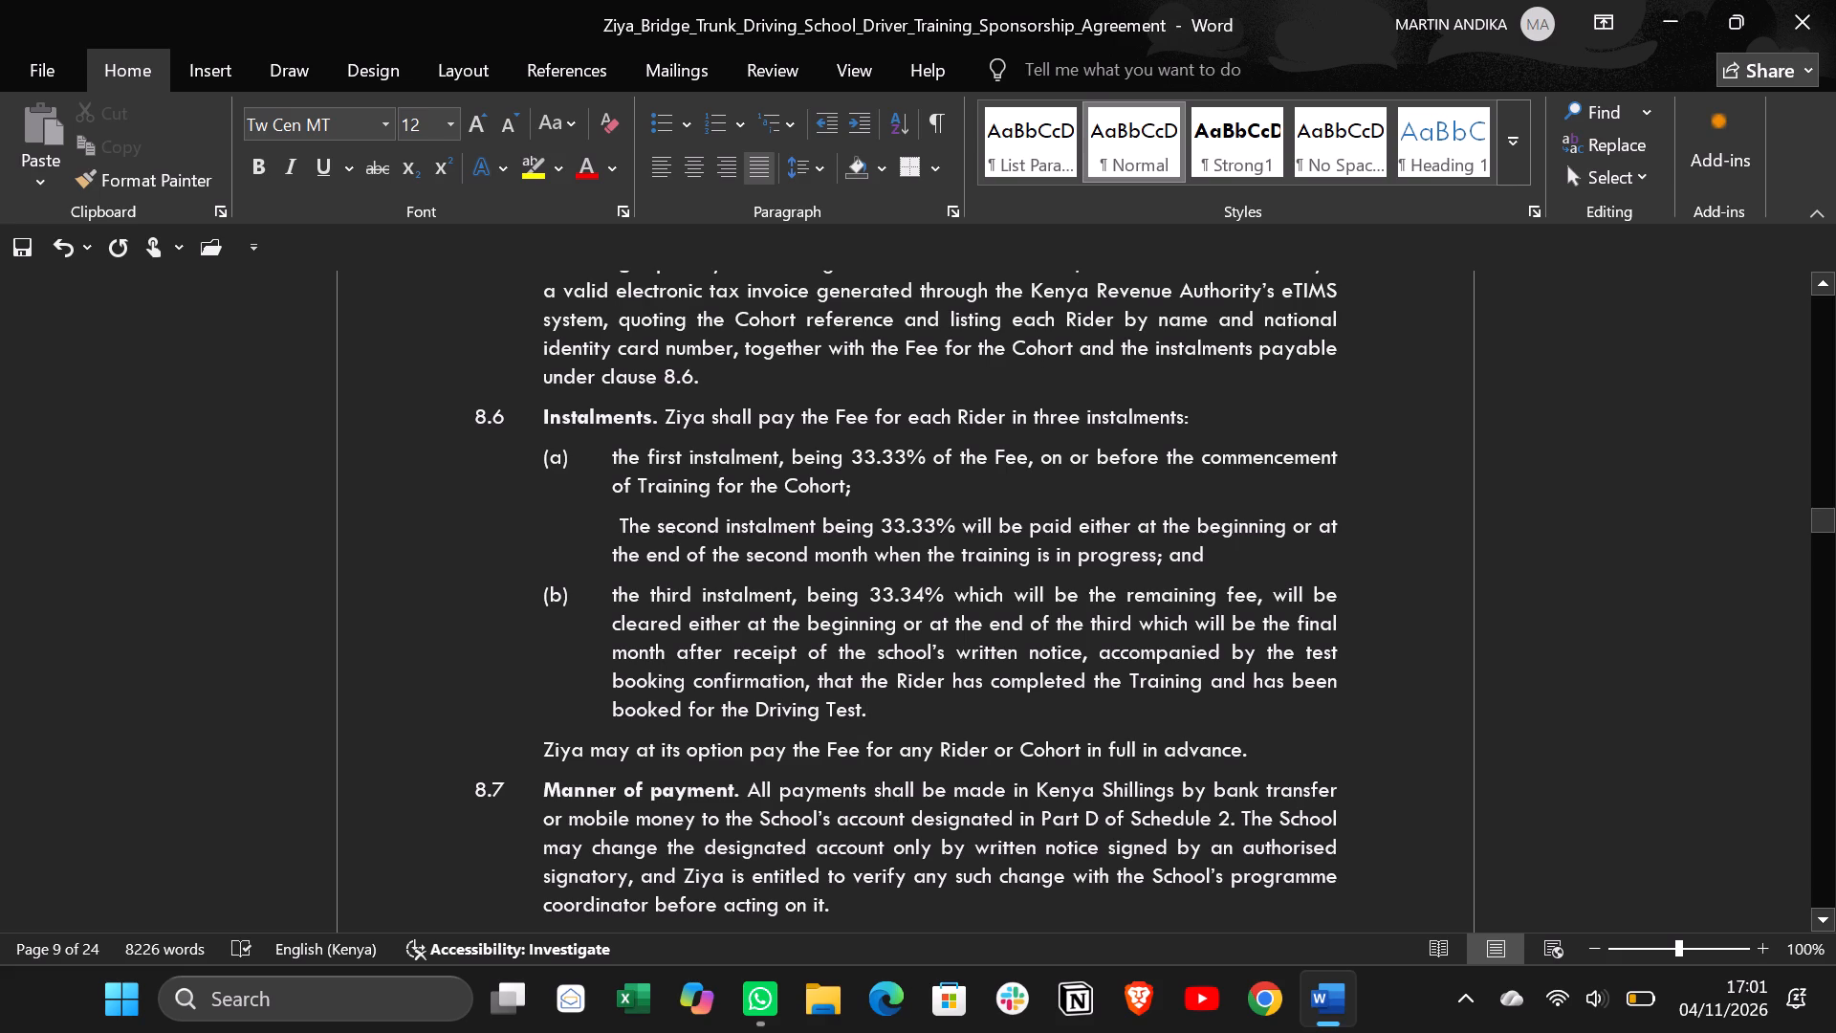
key("Down")
key("Down")
key("Down")
key("Down")
key("Down")
key("Down")
key("Down")
key("Down")
key("Down")
key("Down")
key("Down")
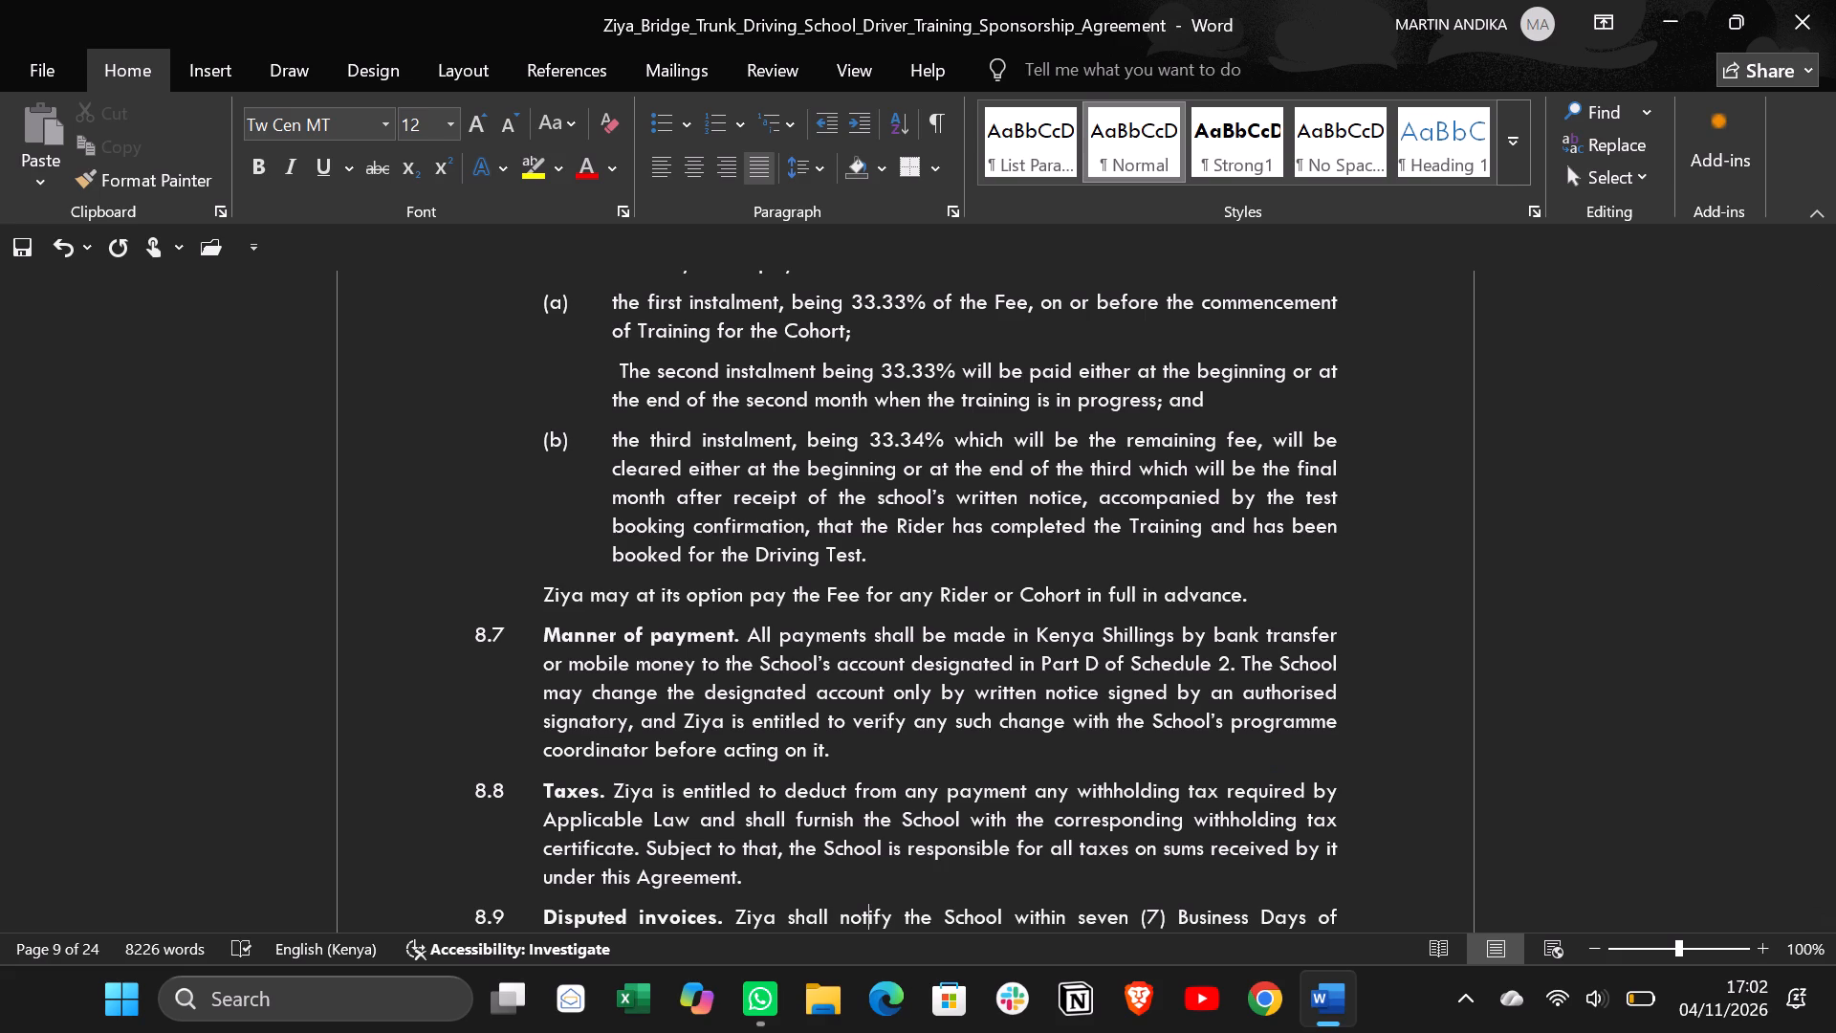
key("Down")
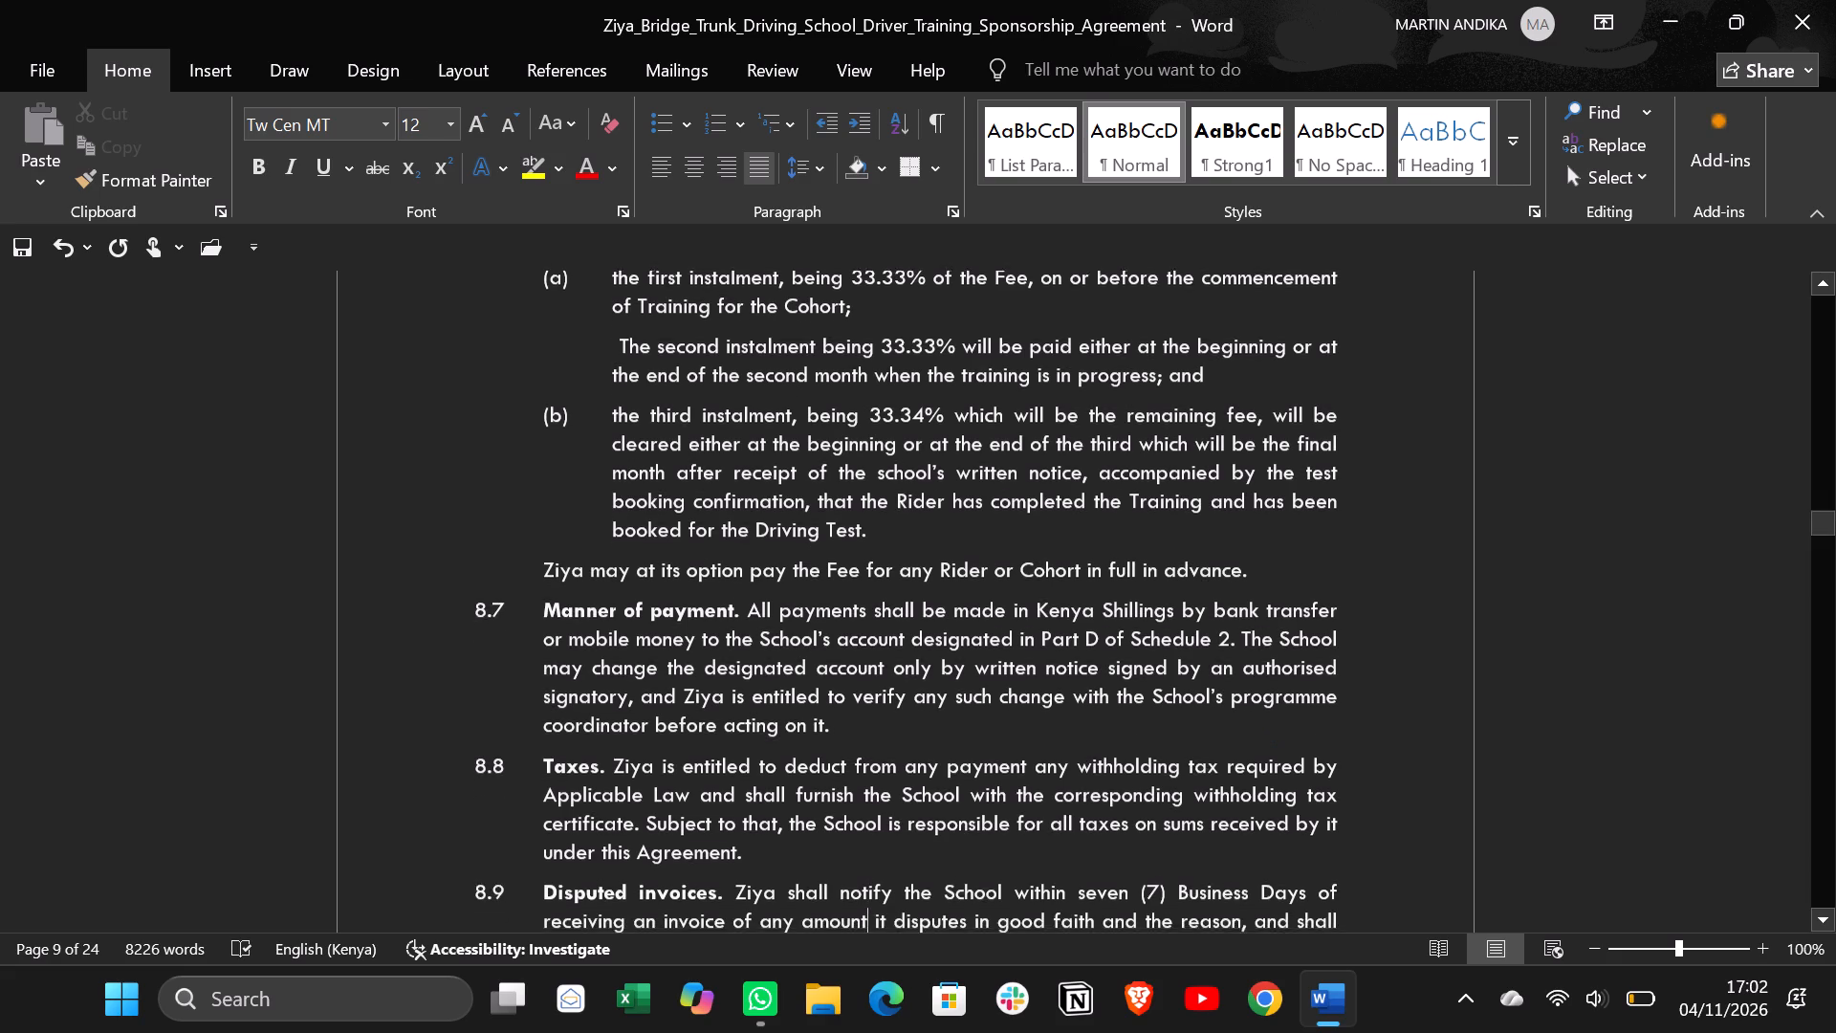
key("Down")
key("Down")
key("Down")
key("Down")
key("Down")
key("Down")
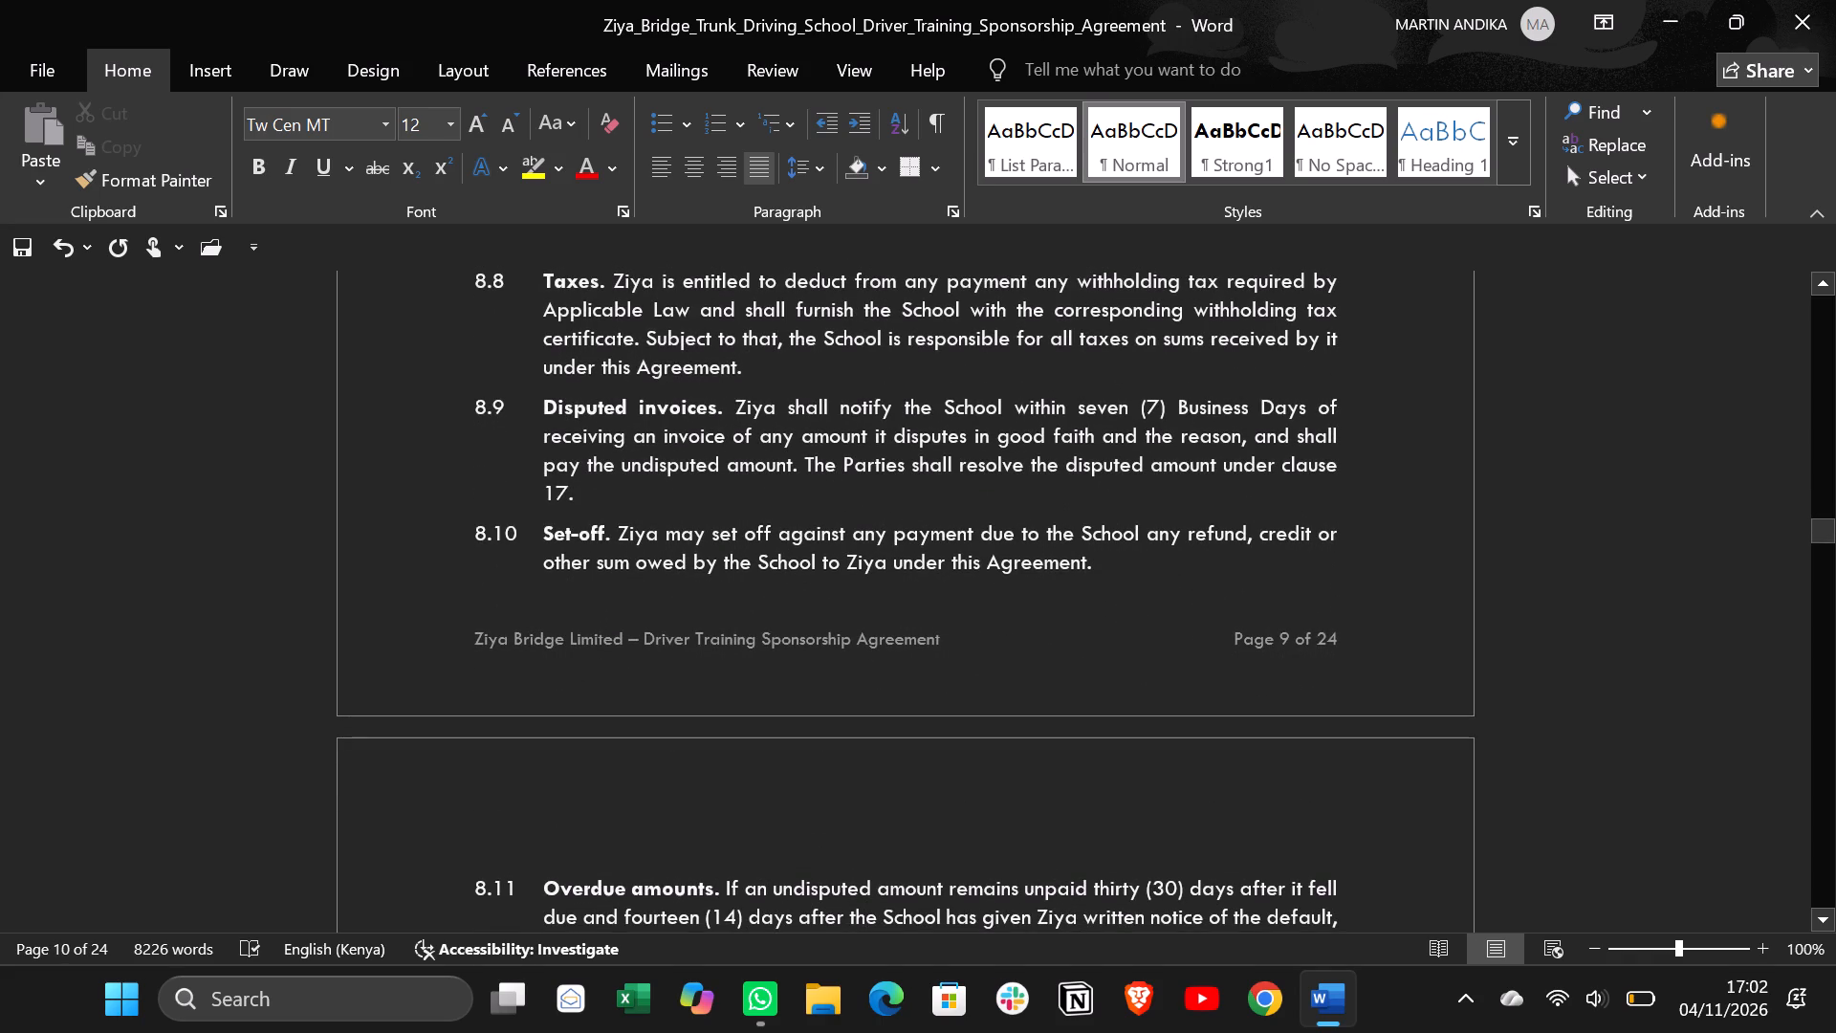
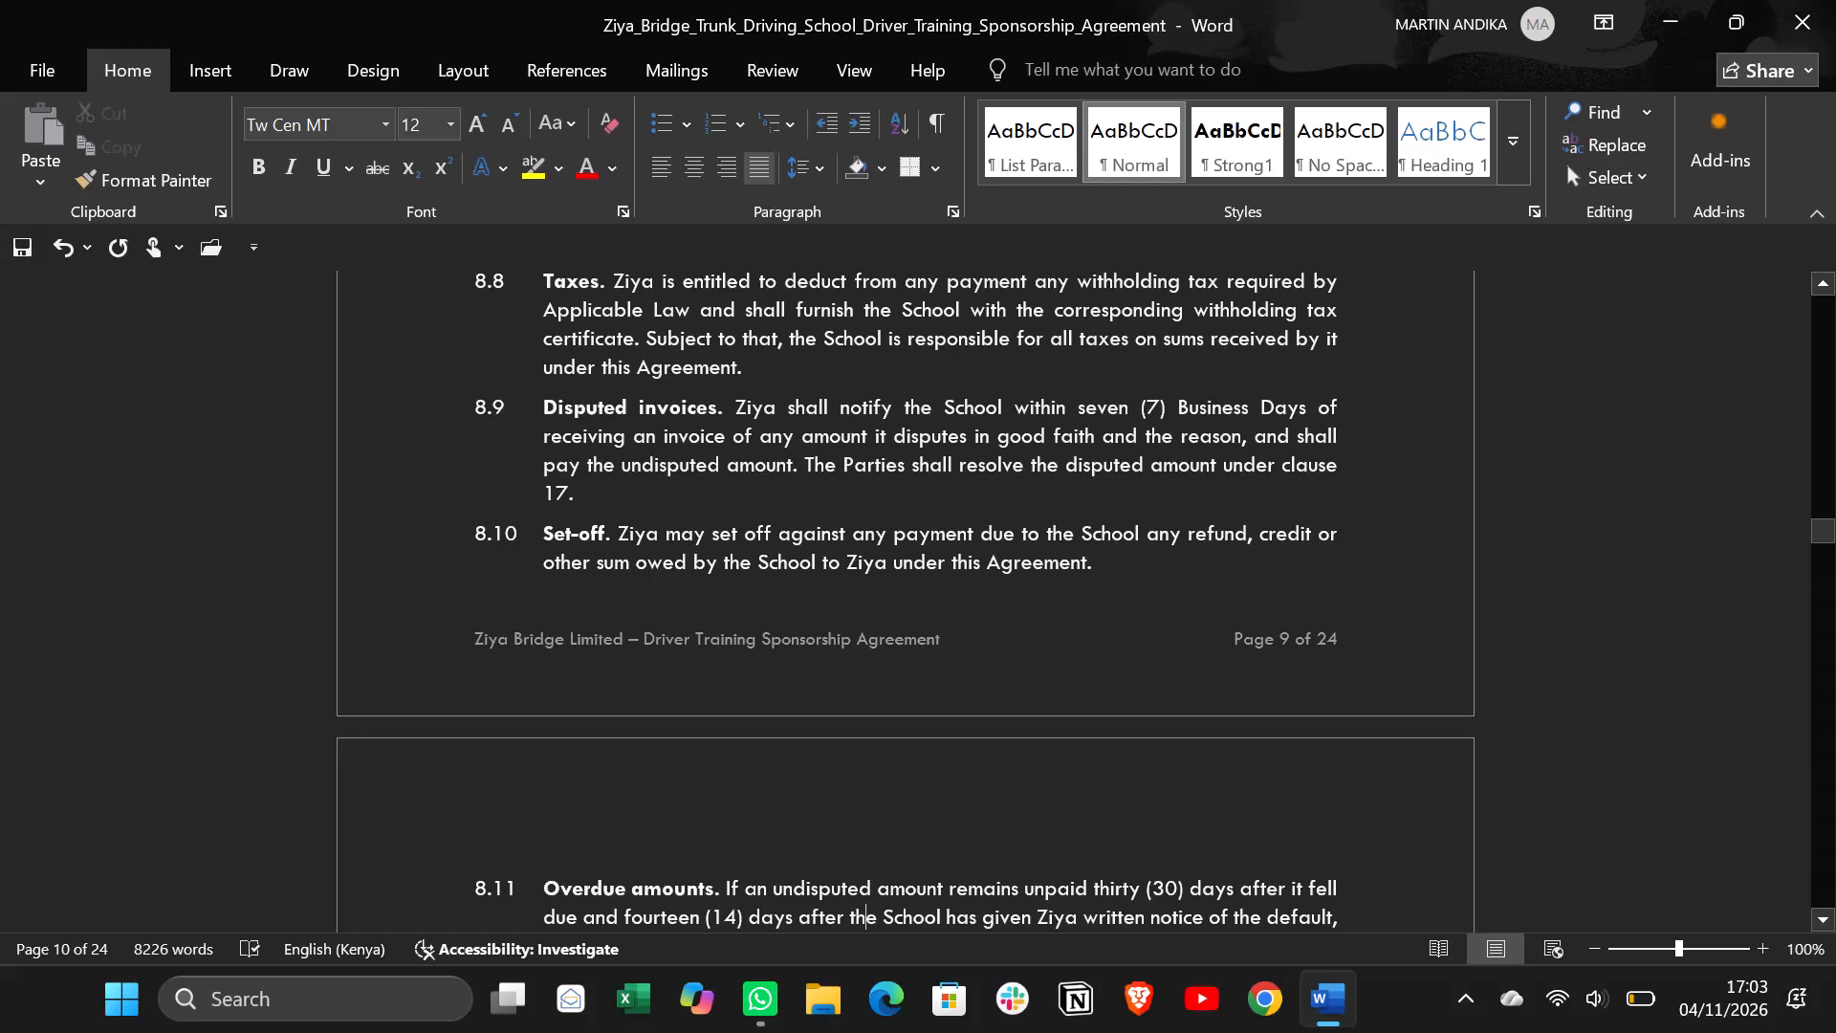
Save the sponsorship agreement.
left_click(27, 247)
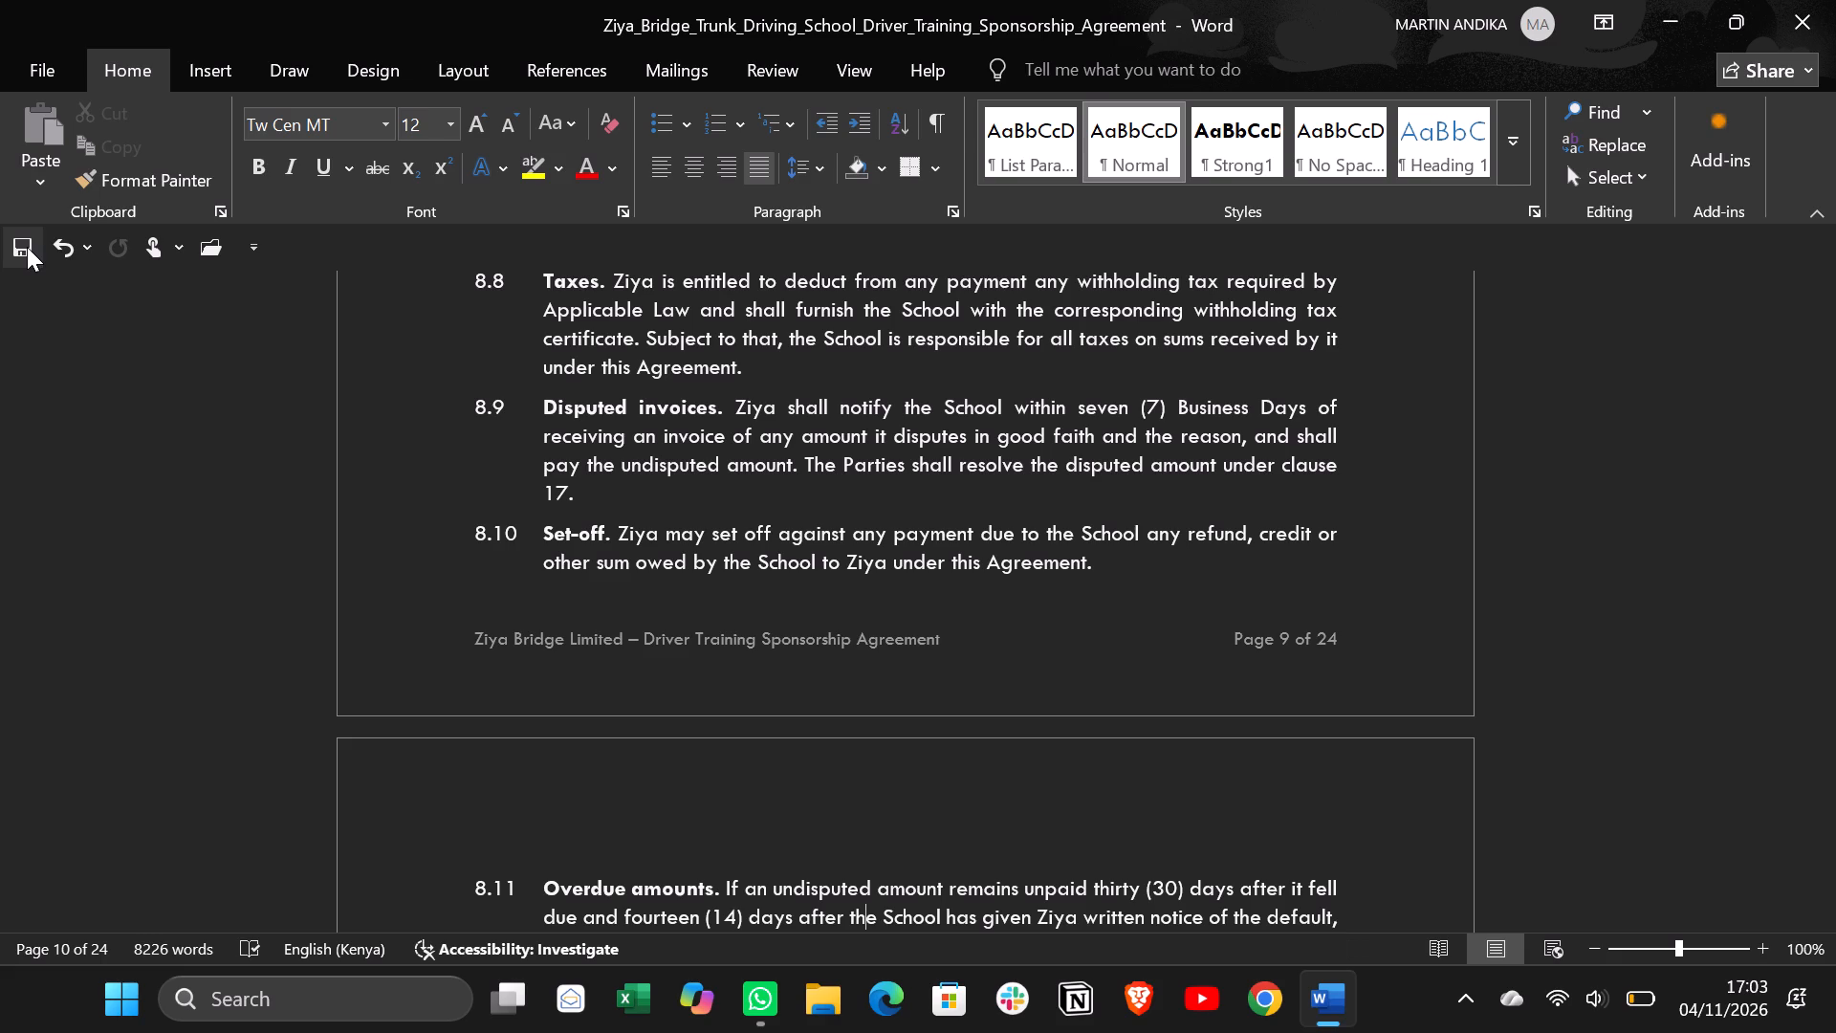
Read on from clause 8.11 into clause 9, covering cancellation before commencement and non-commencement by the Rider.
key("Down")
key("Down")
key("Down")
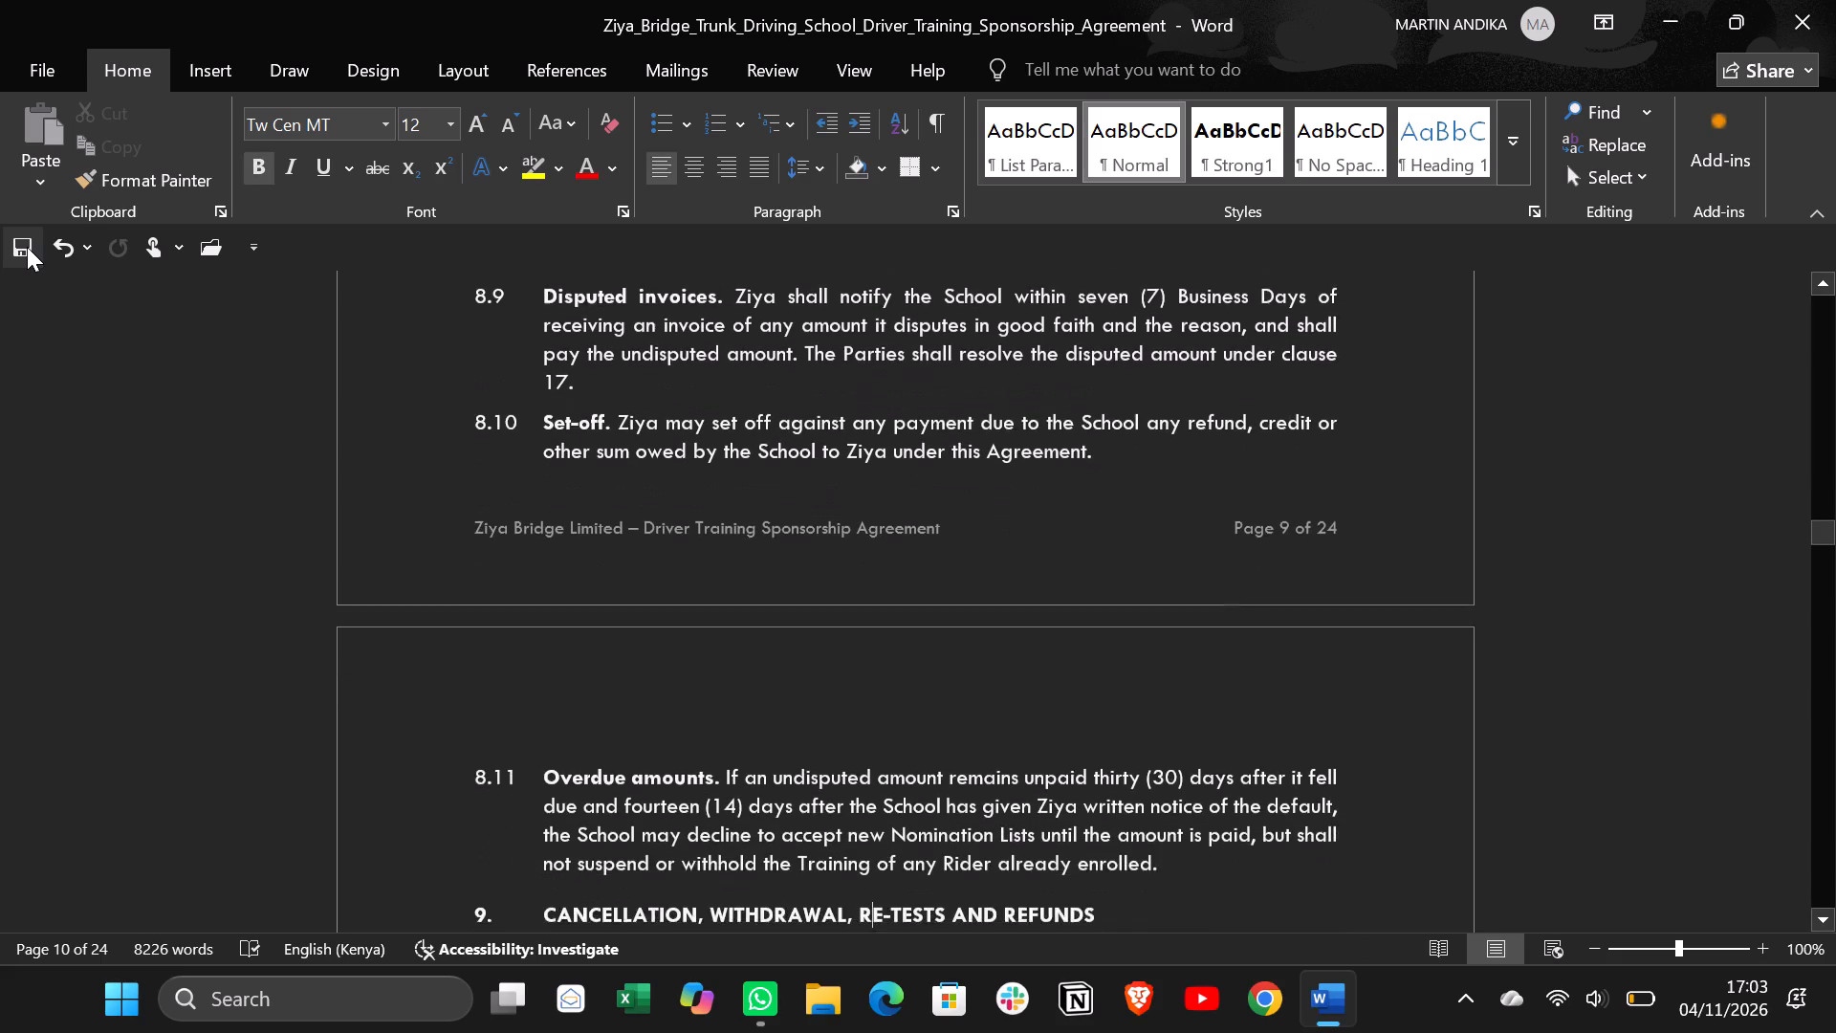
key("Down")
key("Down")
key("Down")
key("Down")
key("Down")
key("Down")
key("Down")
key("Down")
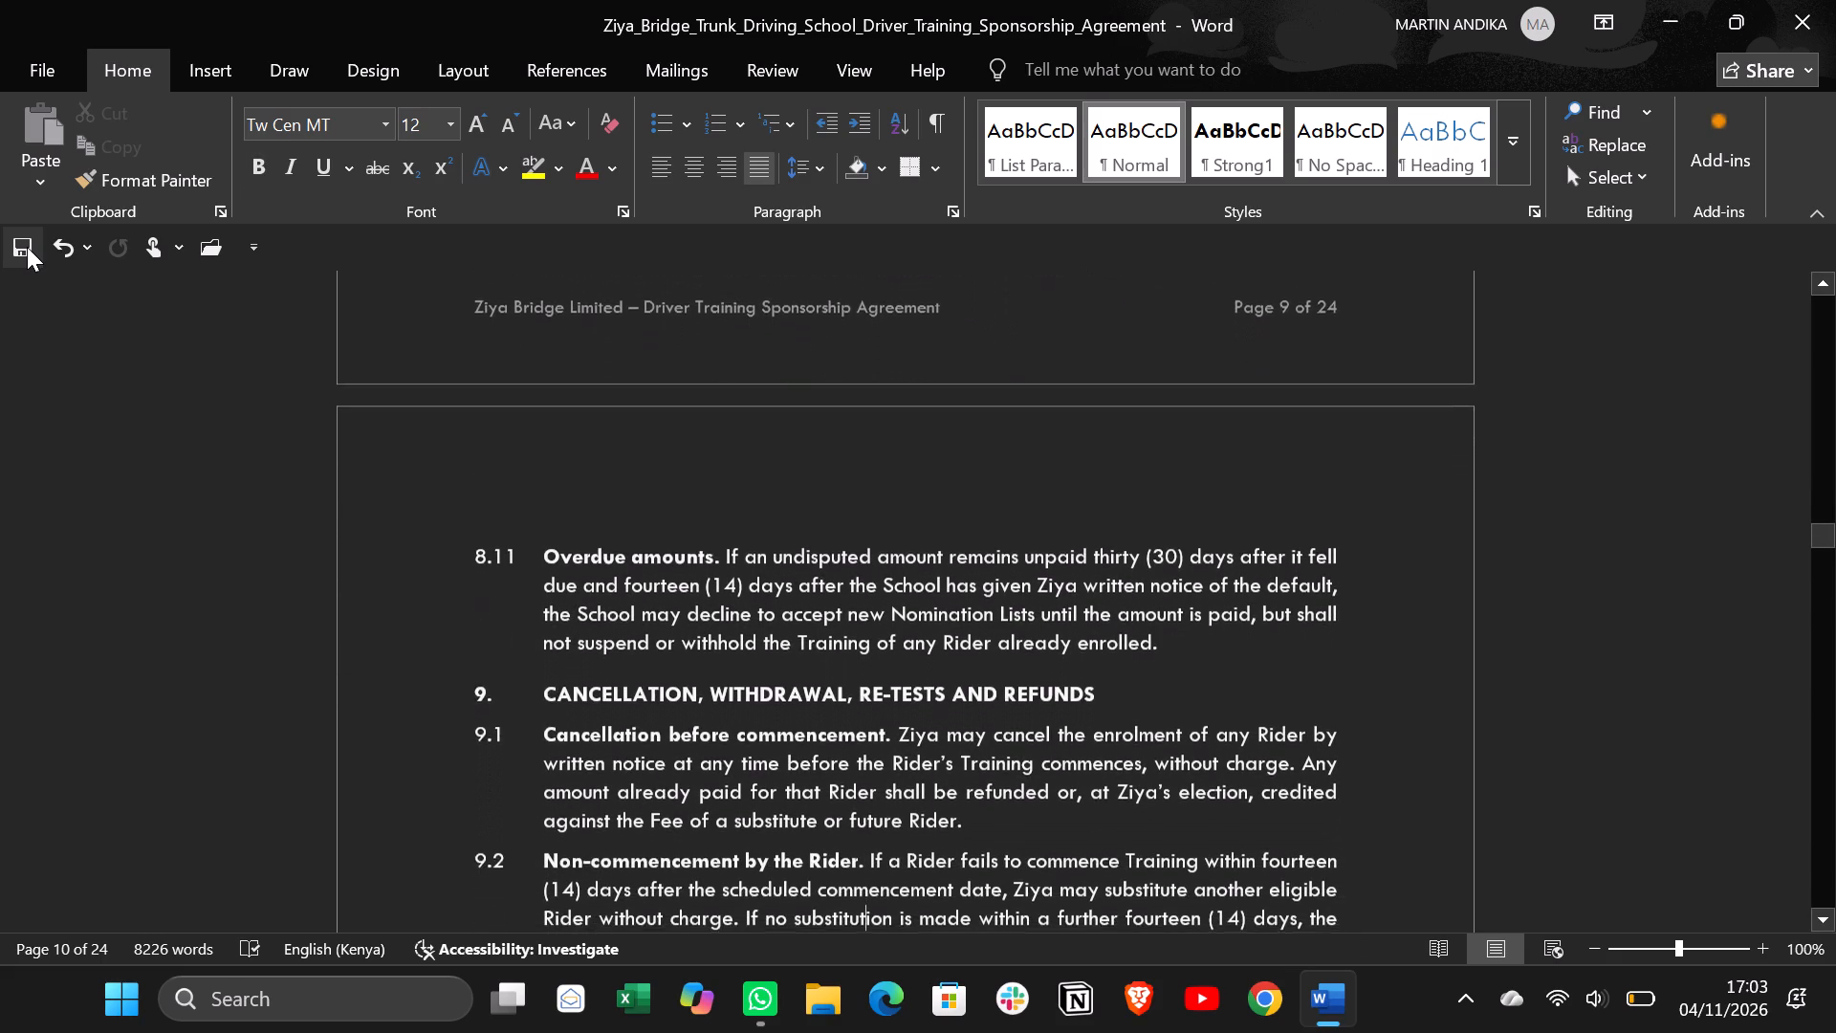
key("Down")
key("Down")
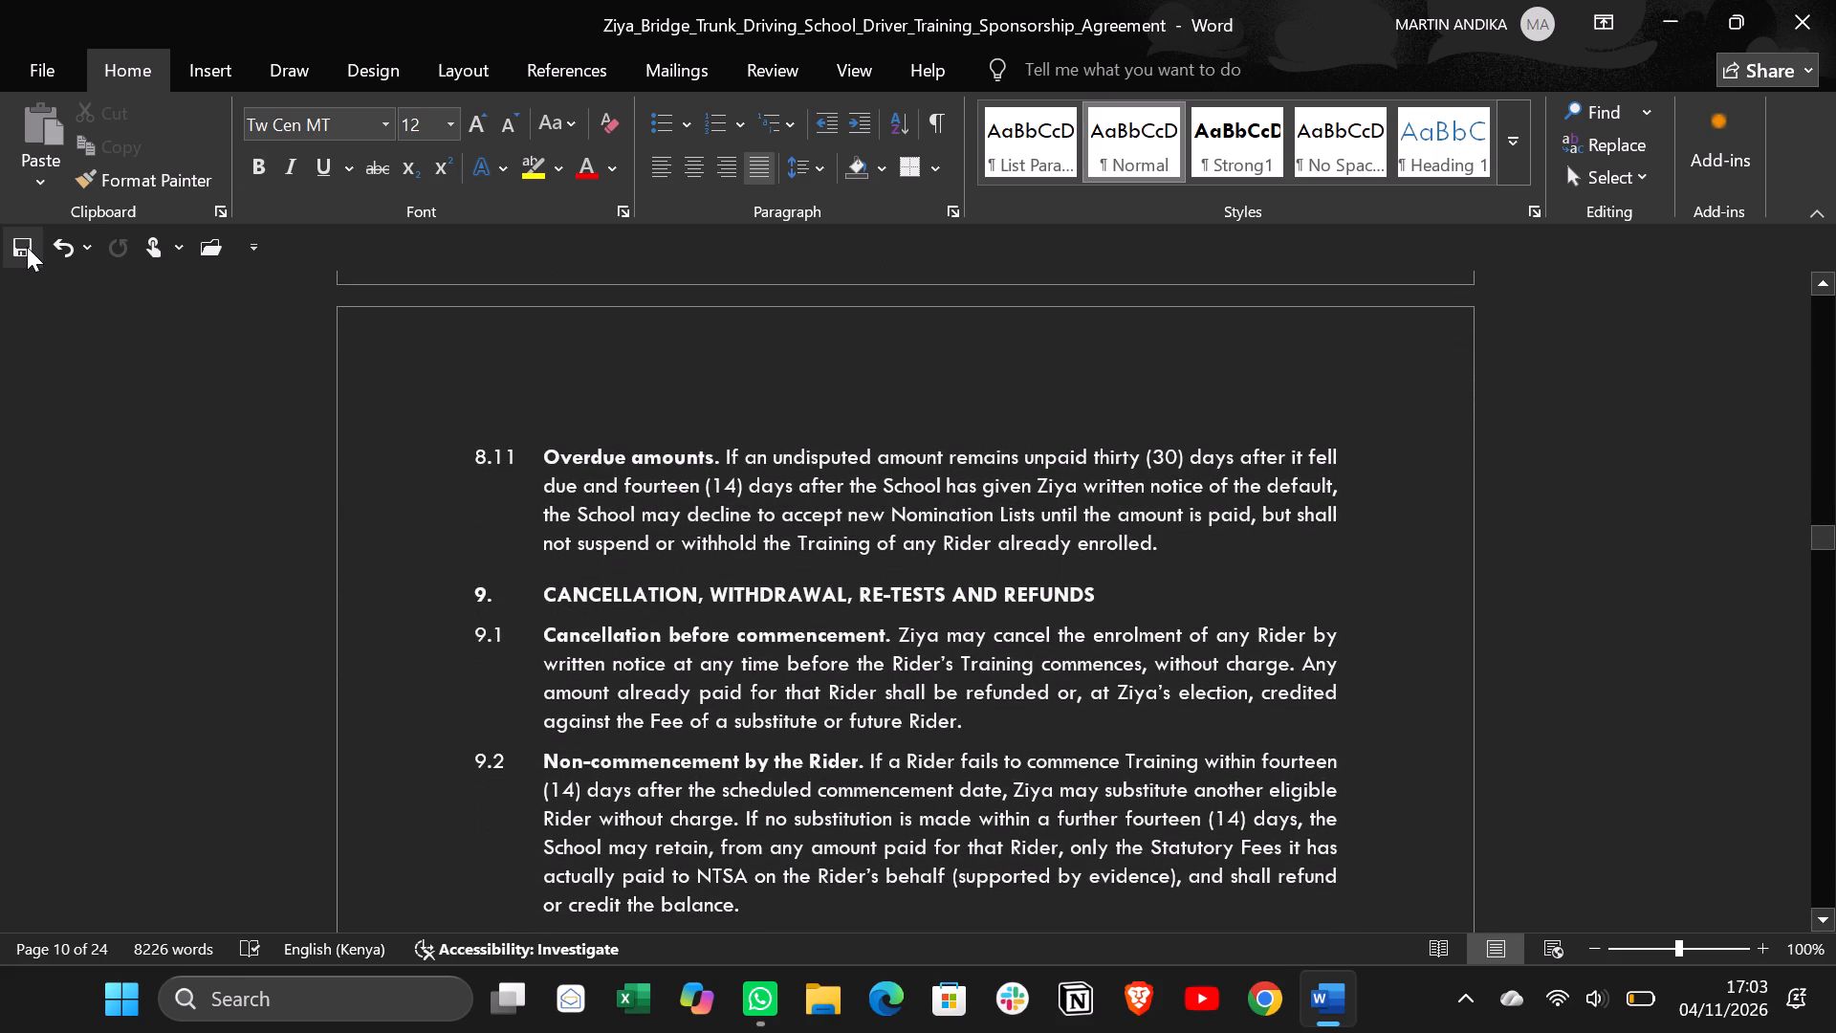
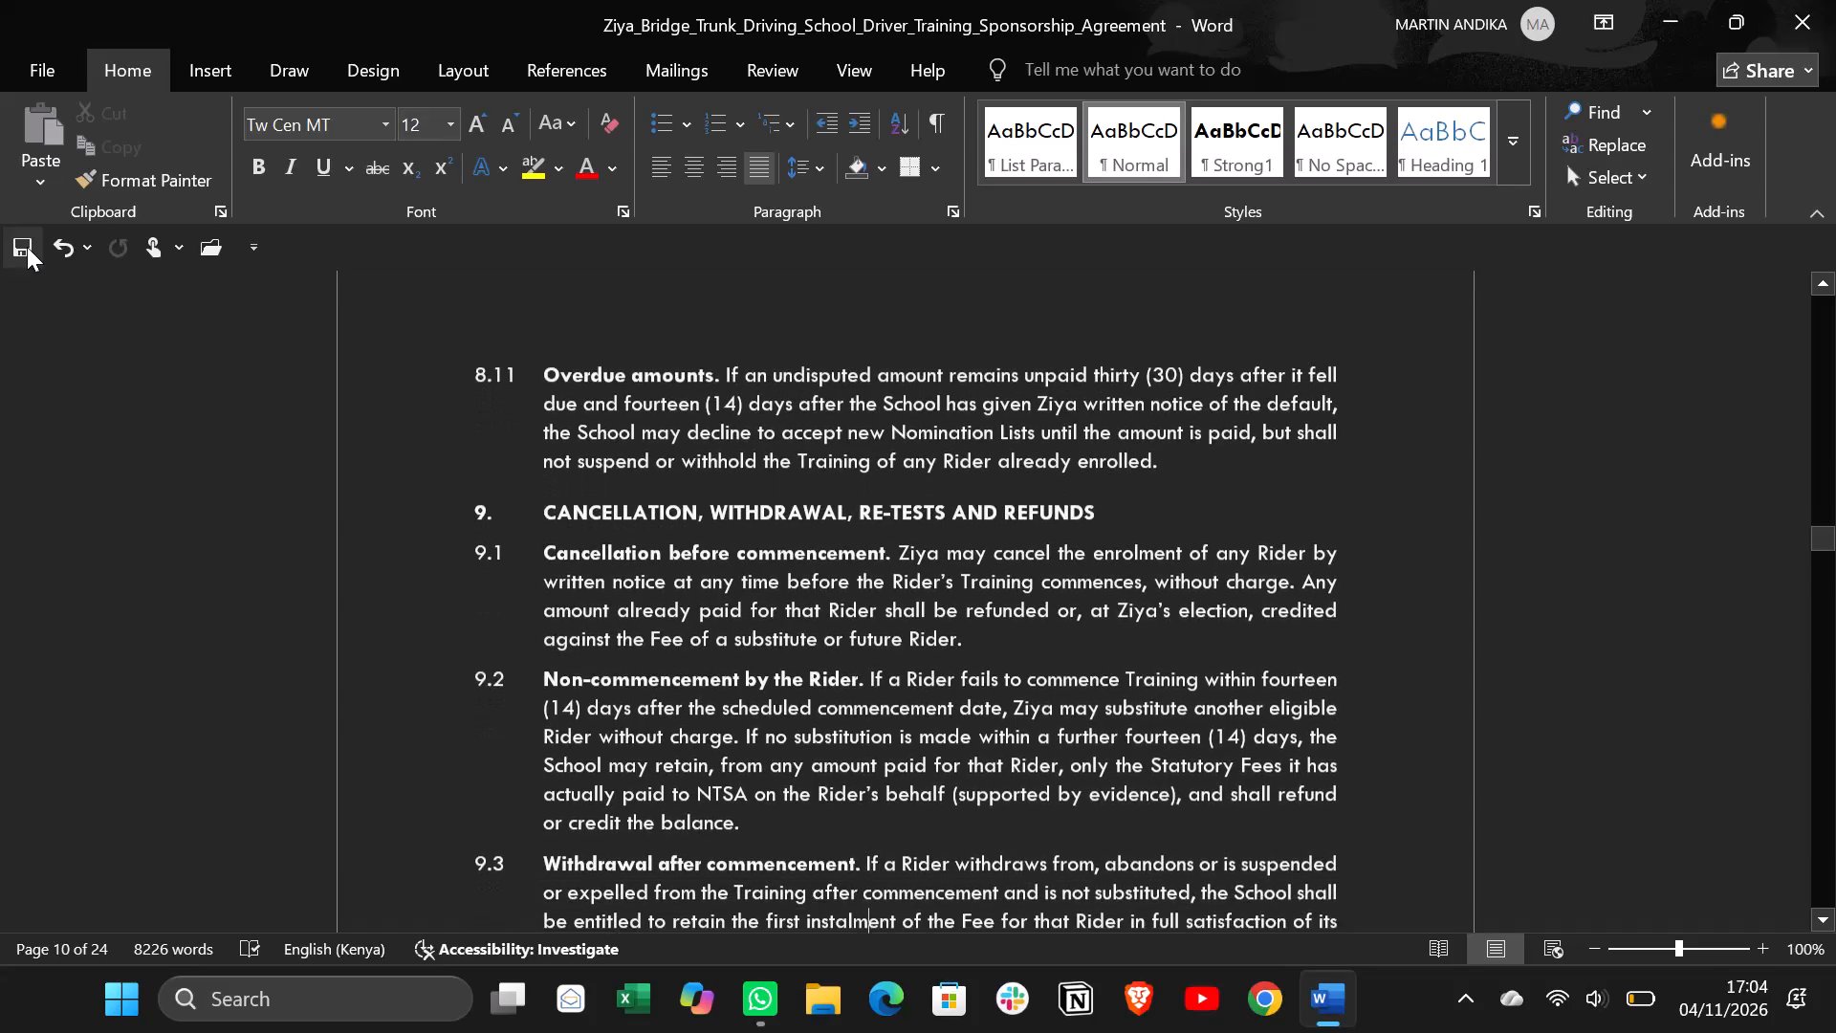
Read on into clause 9.3, covering a Rider's withdrawal after commencement and the instalments of the Fee.
key("Down")
key("Down")
key("Down")
key("Down")
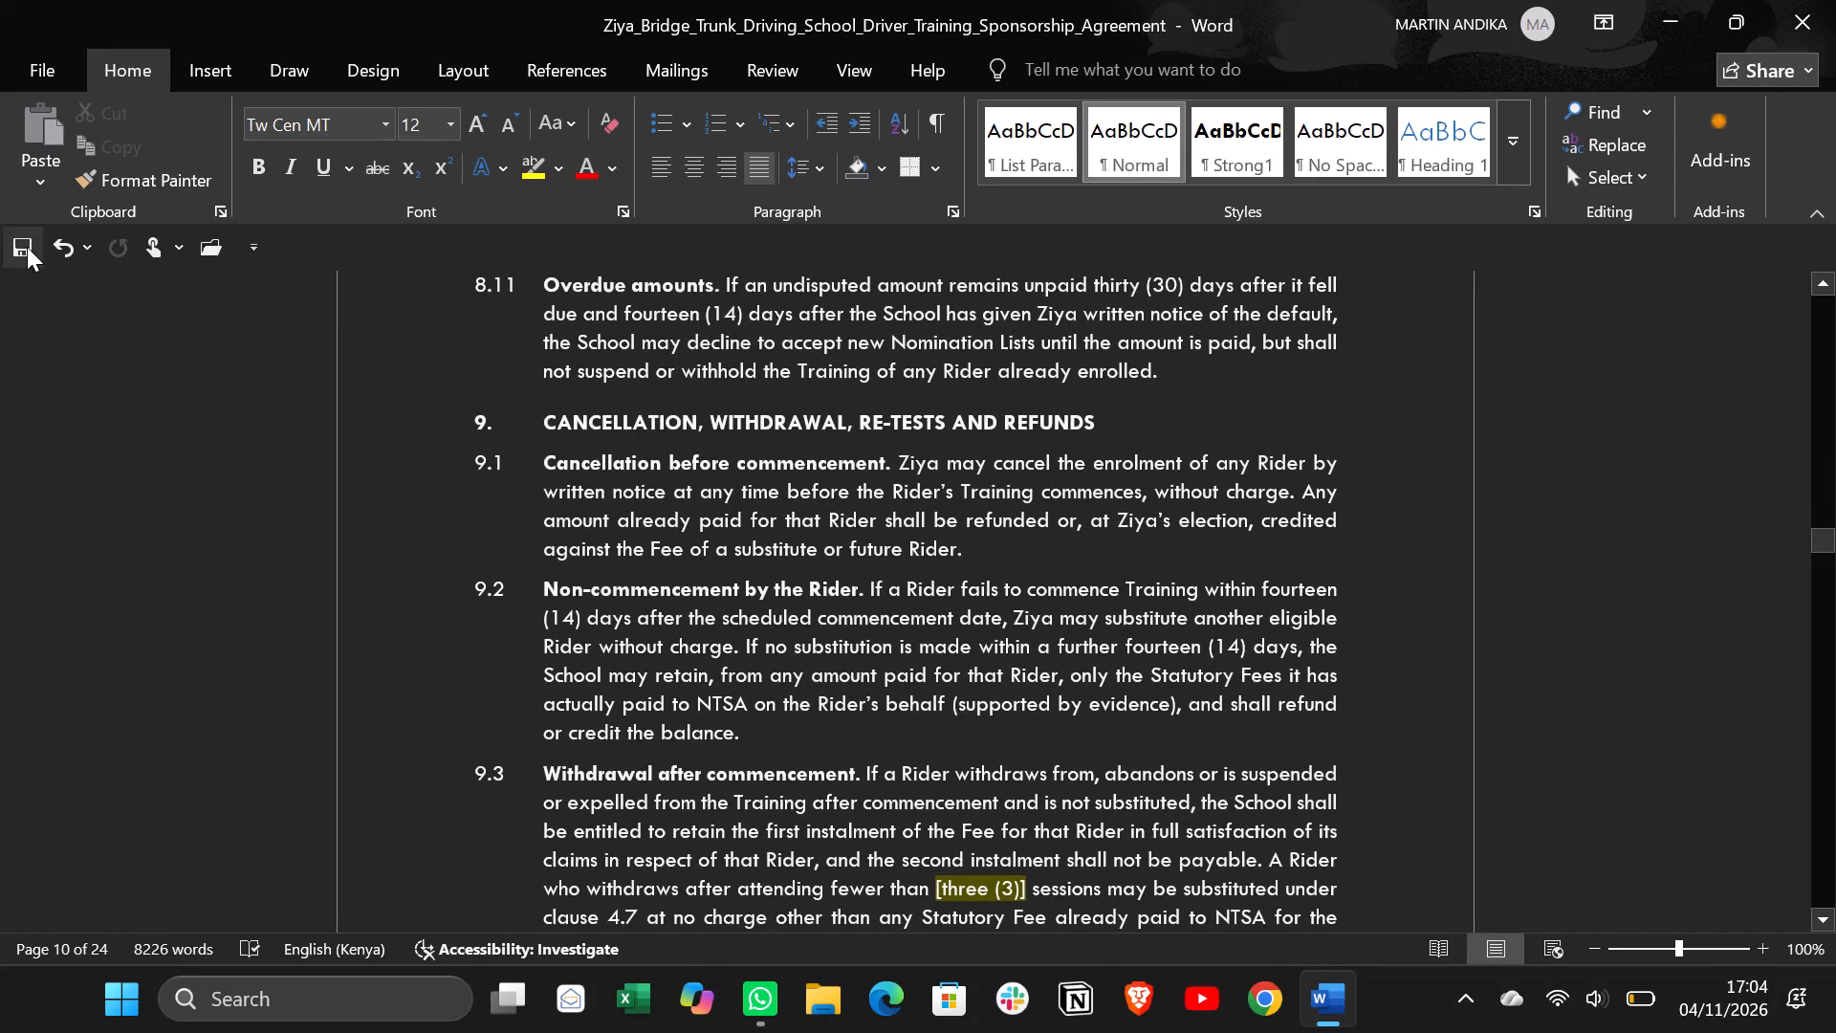
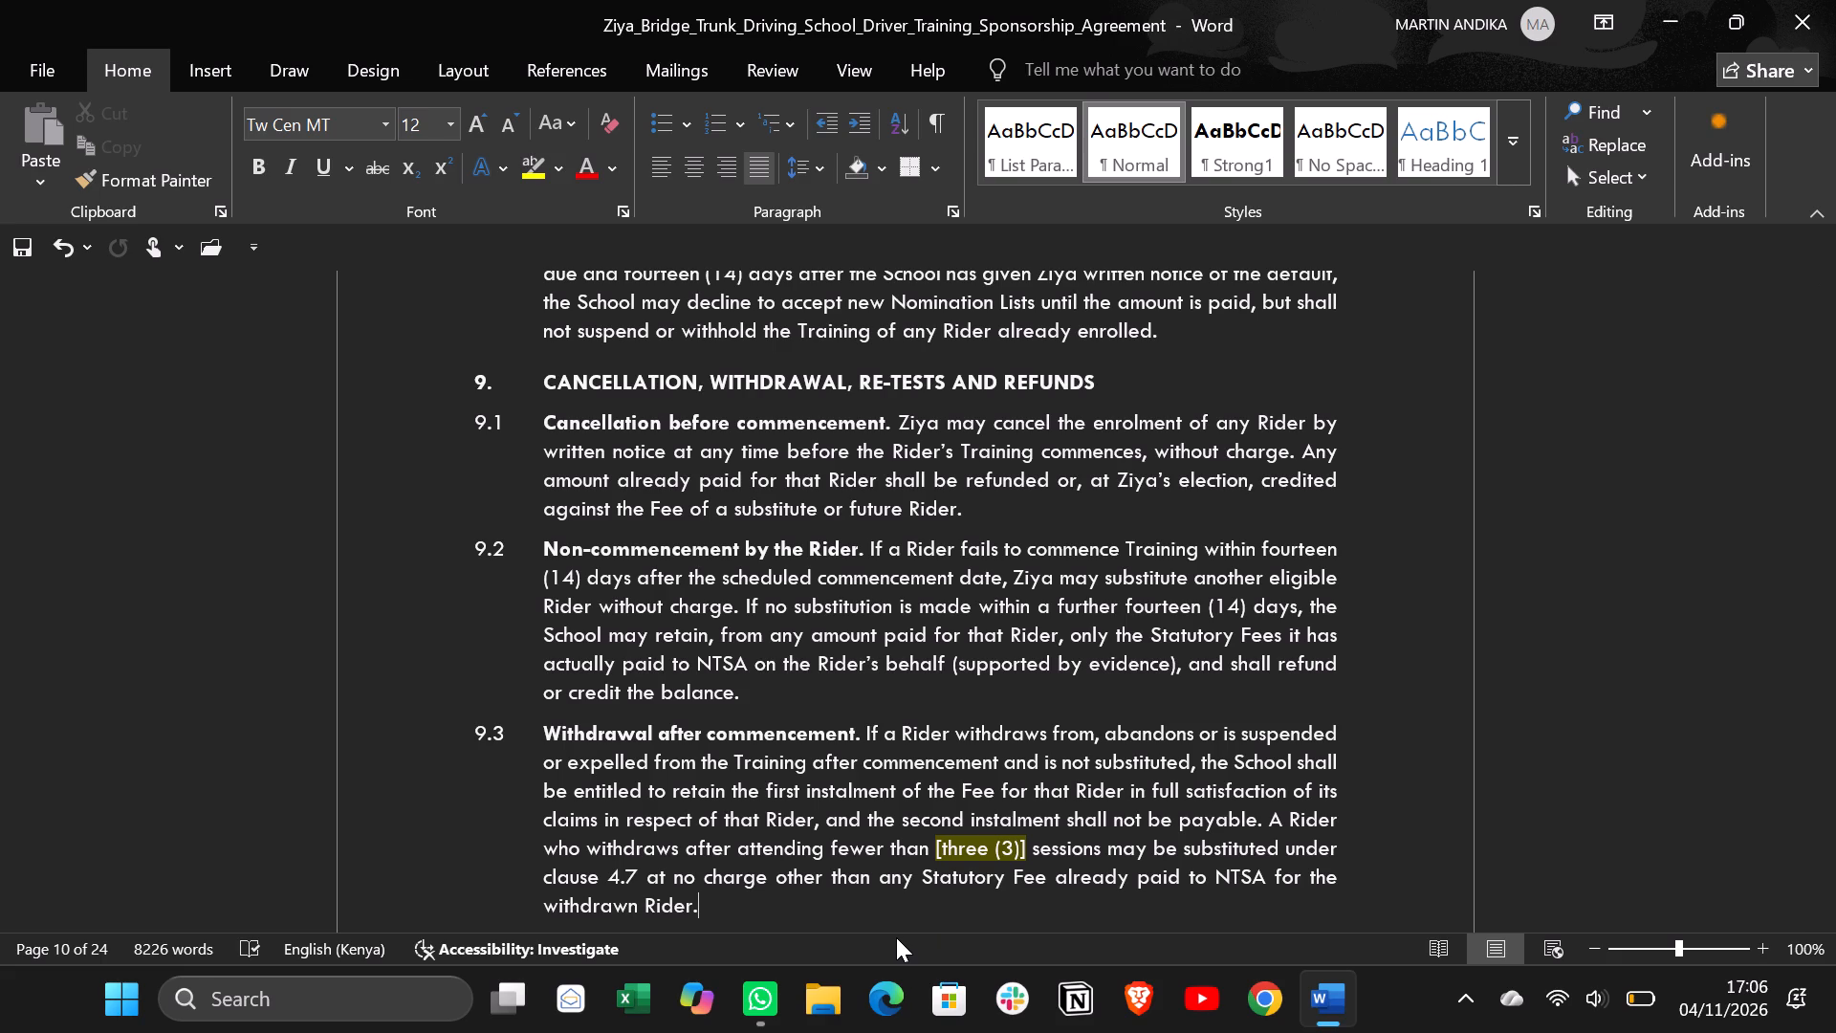
Replace the highlighted bracketed session number in clause 9.3 with plain text reading "three".
left_click(1027, 847)
key("BackSpace")
key("BackSpace")
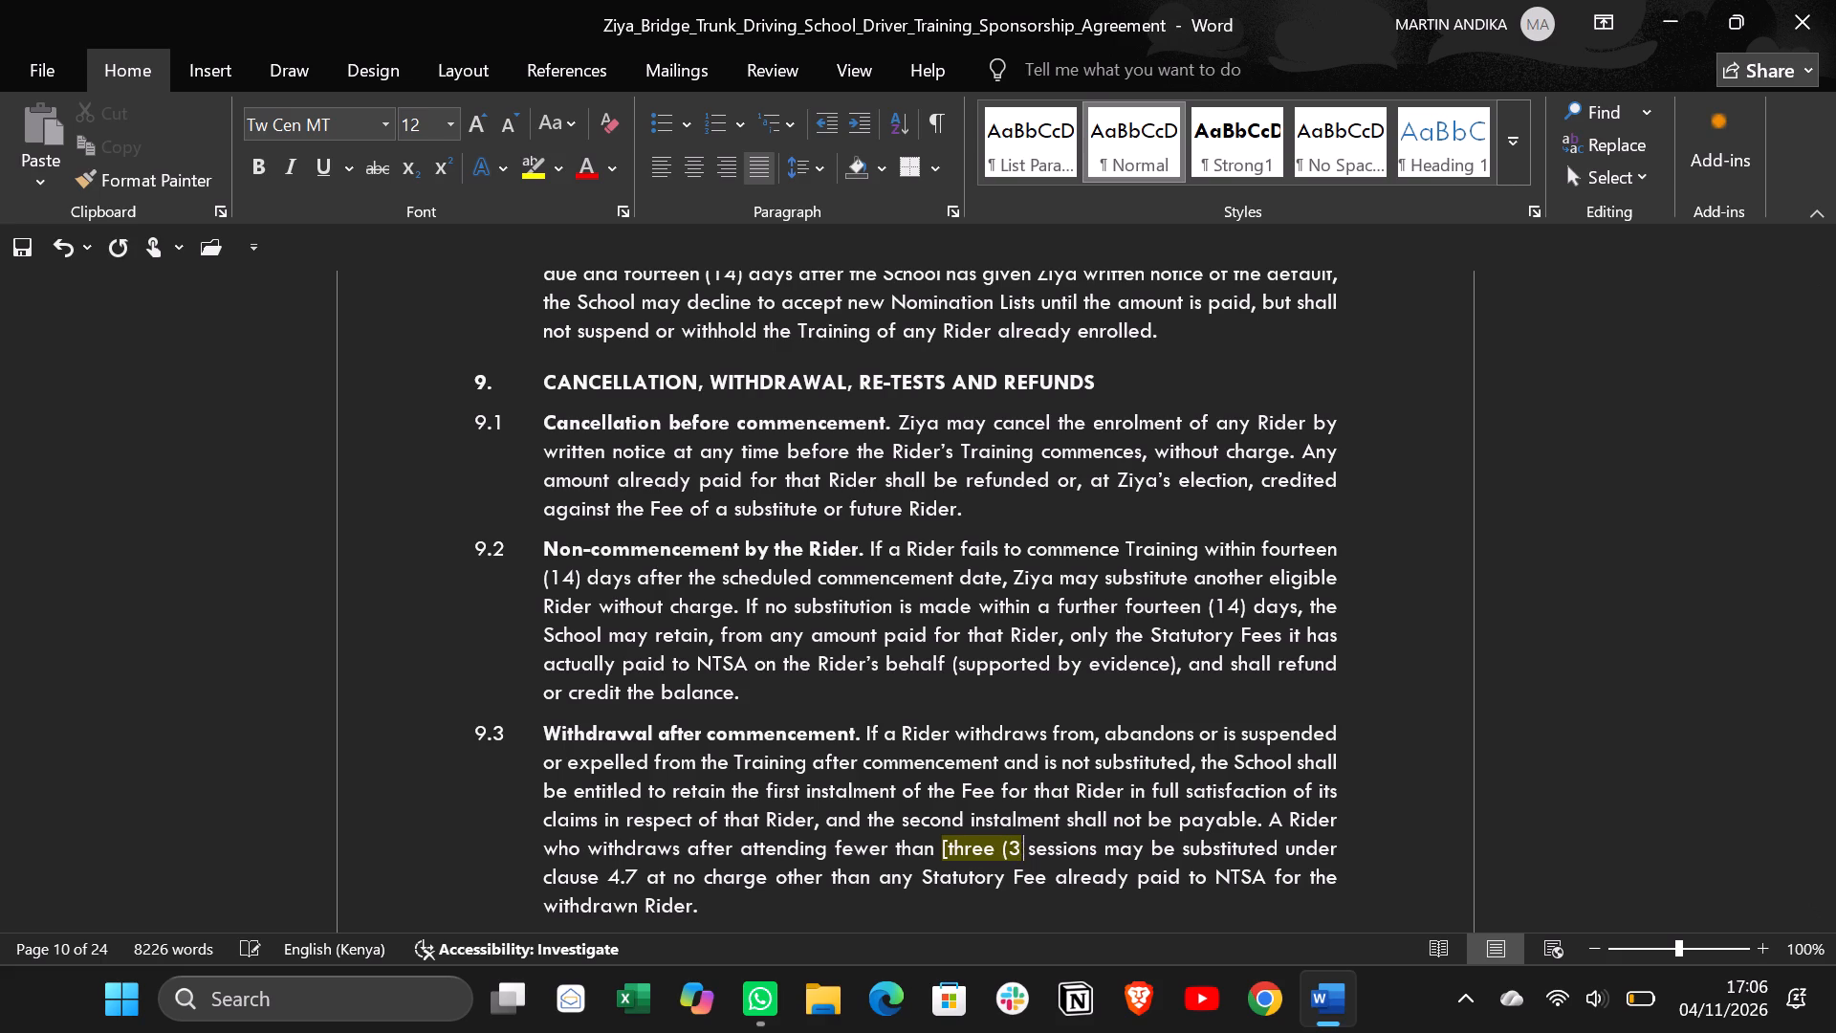
key("BackSpace")
key("BackSpace")
key("BackSpace")
key("BackSpace")
key("BackSpace")
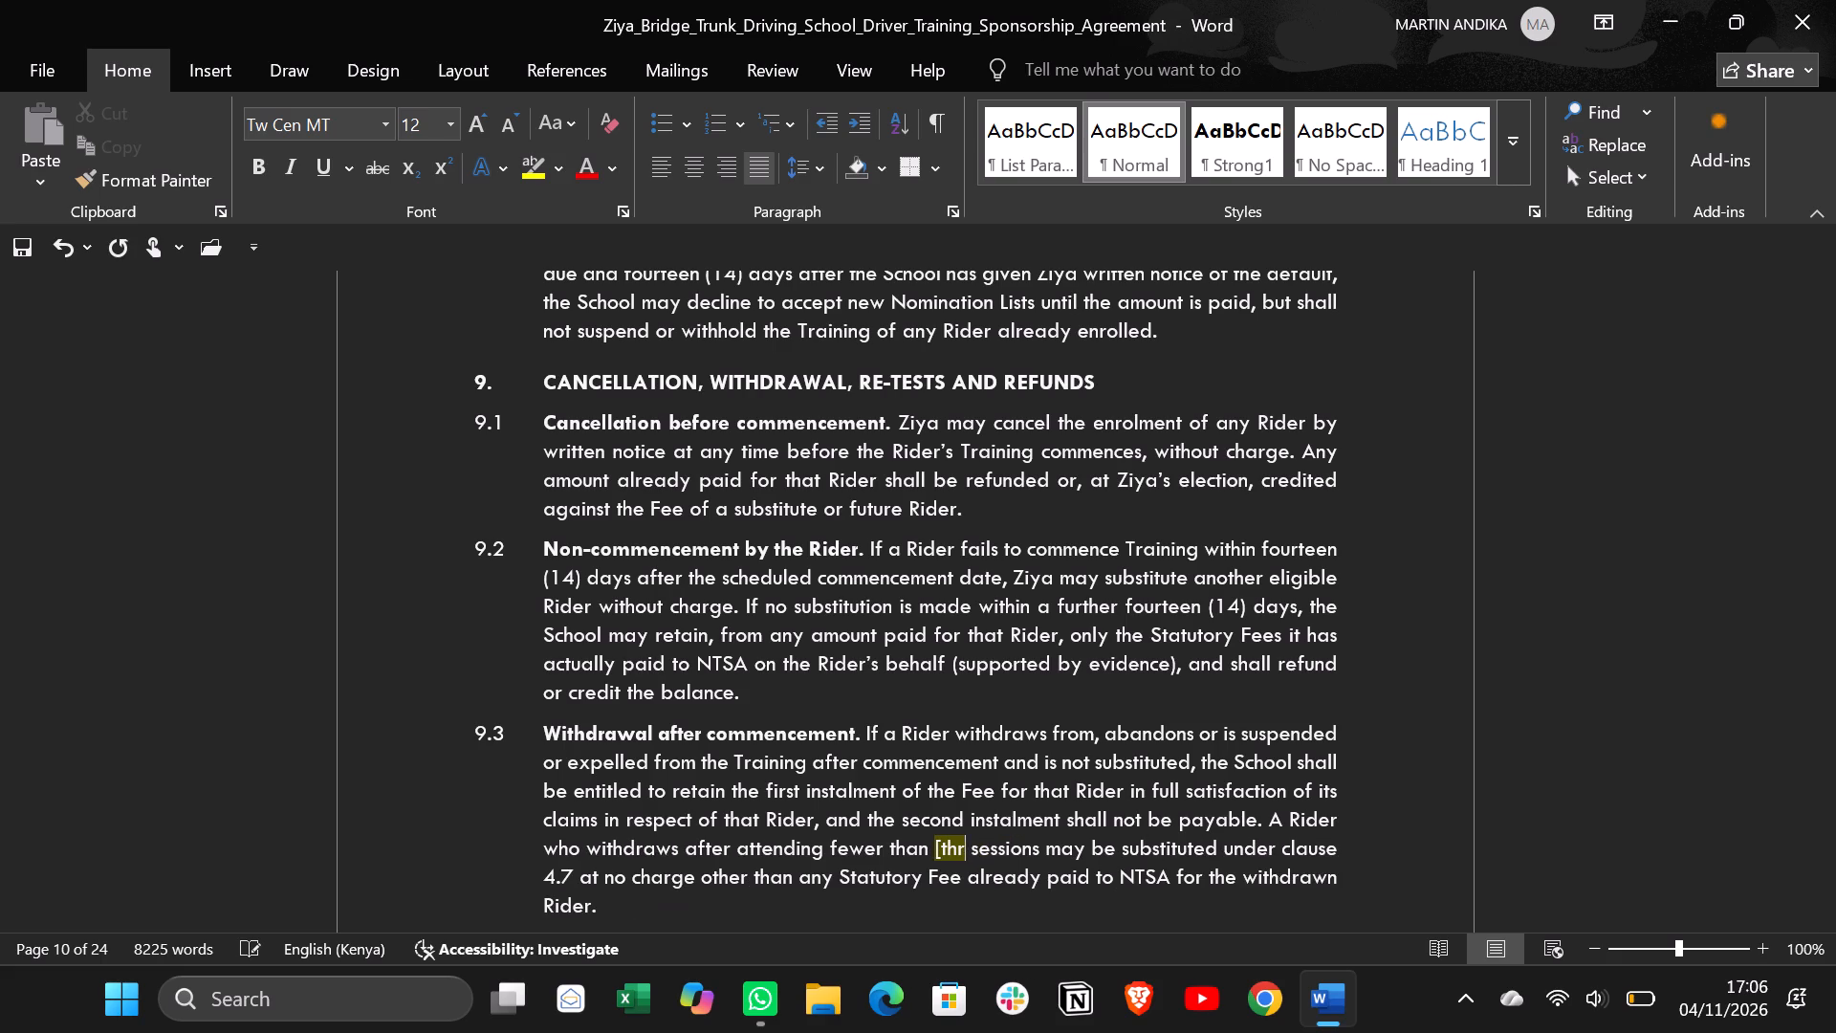
key("BackSpace")
key("BackSpace")
key("BackSpace")
key("BackSpace")
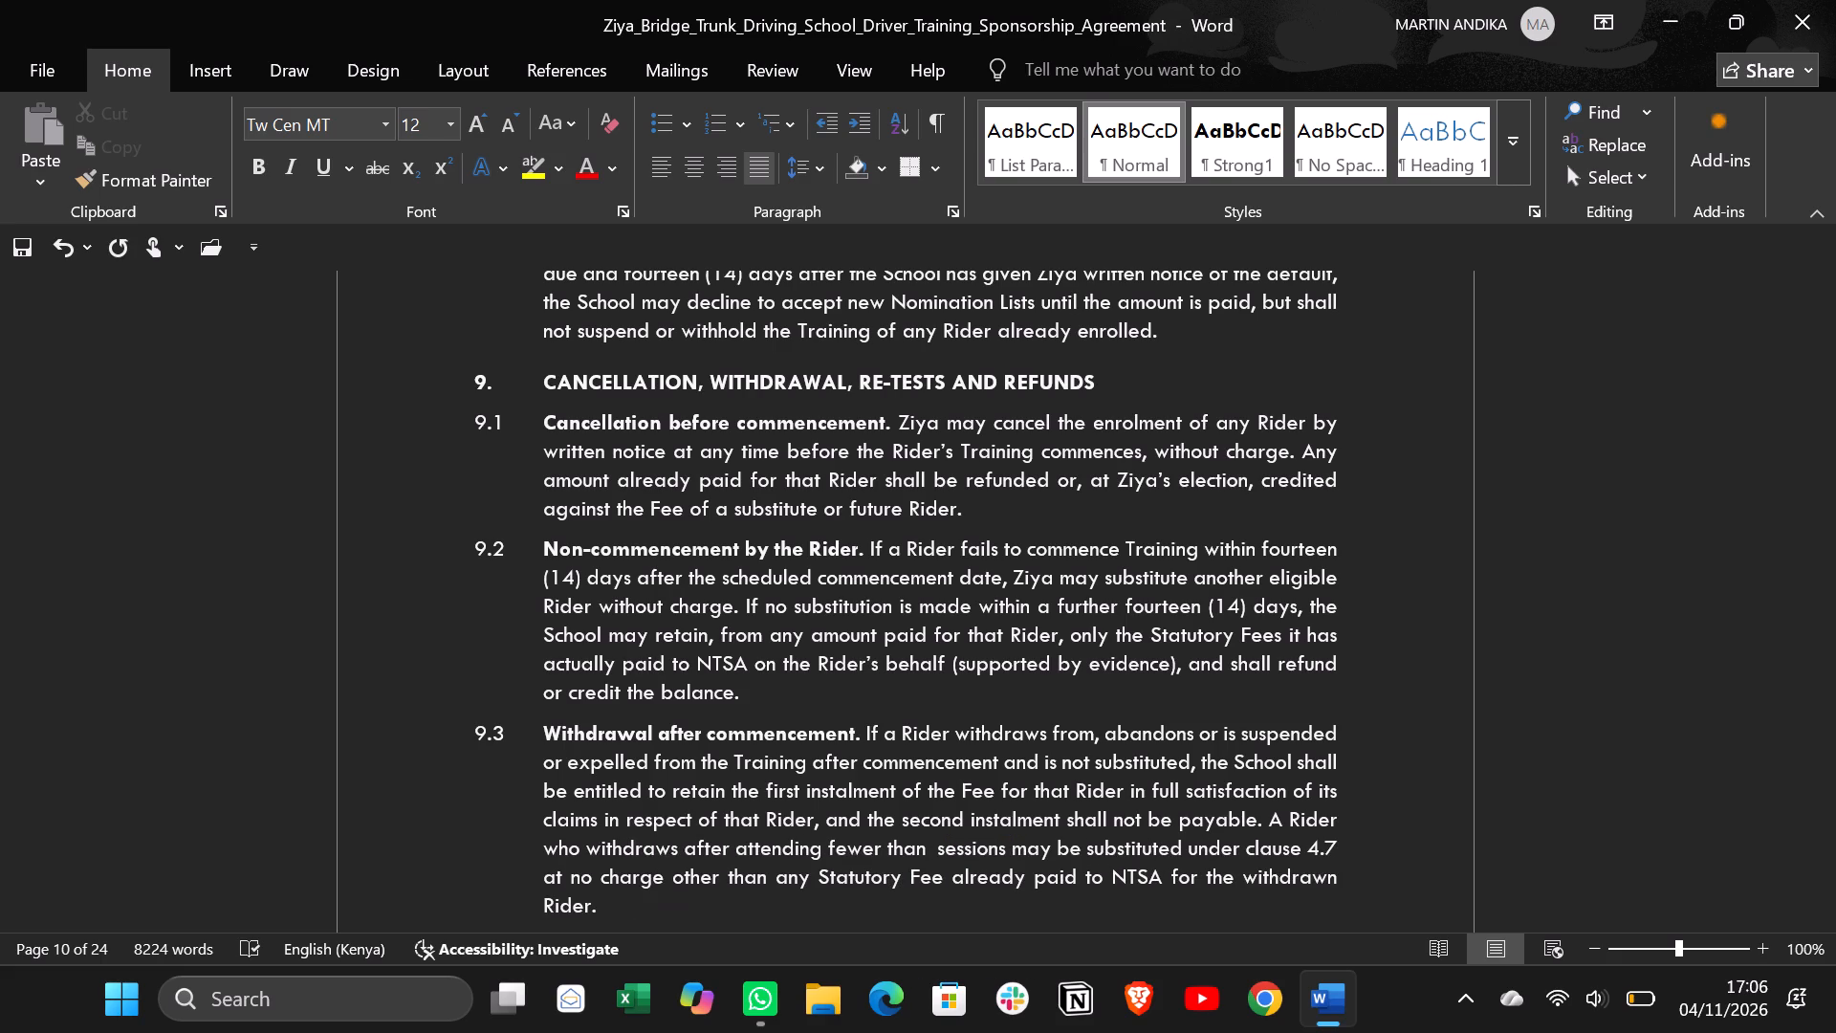
type("th")
key("r")
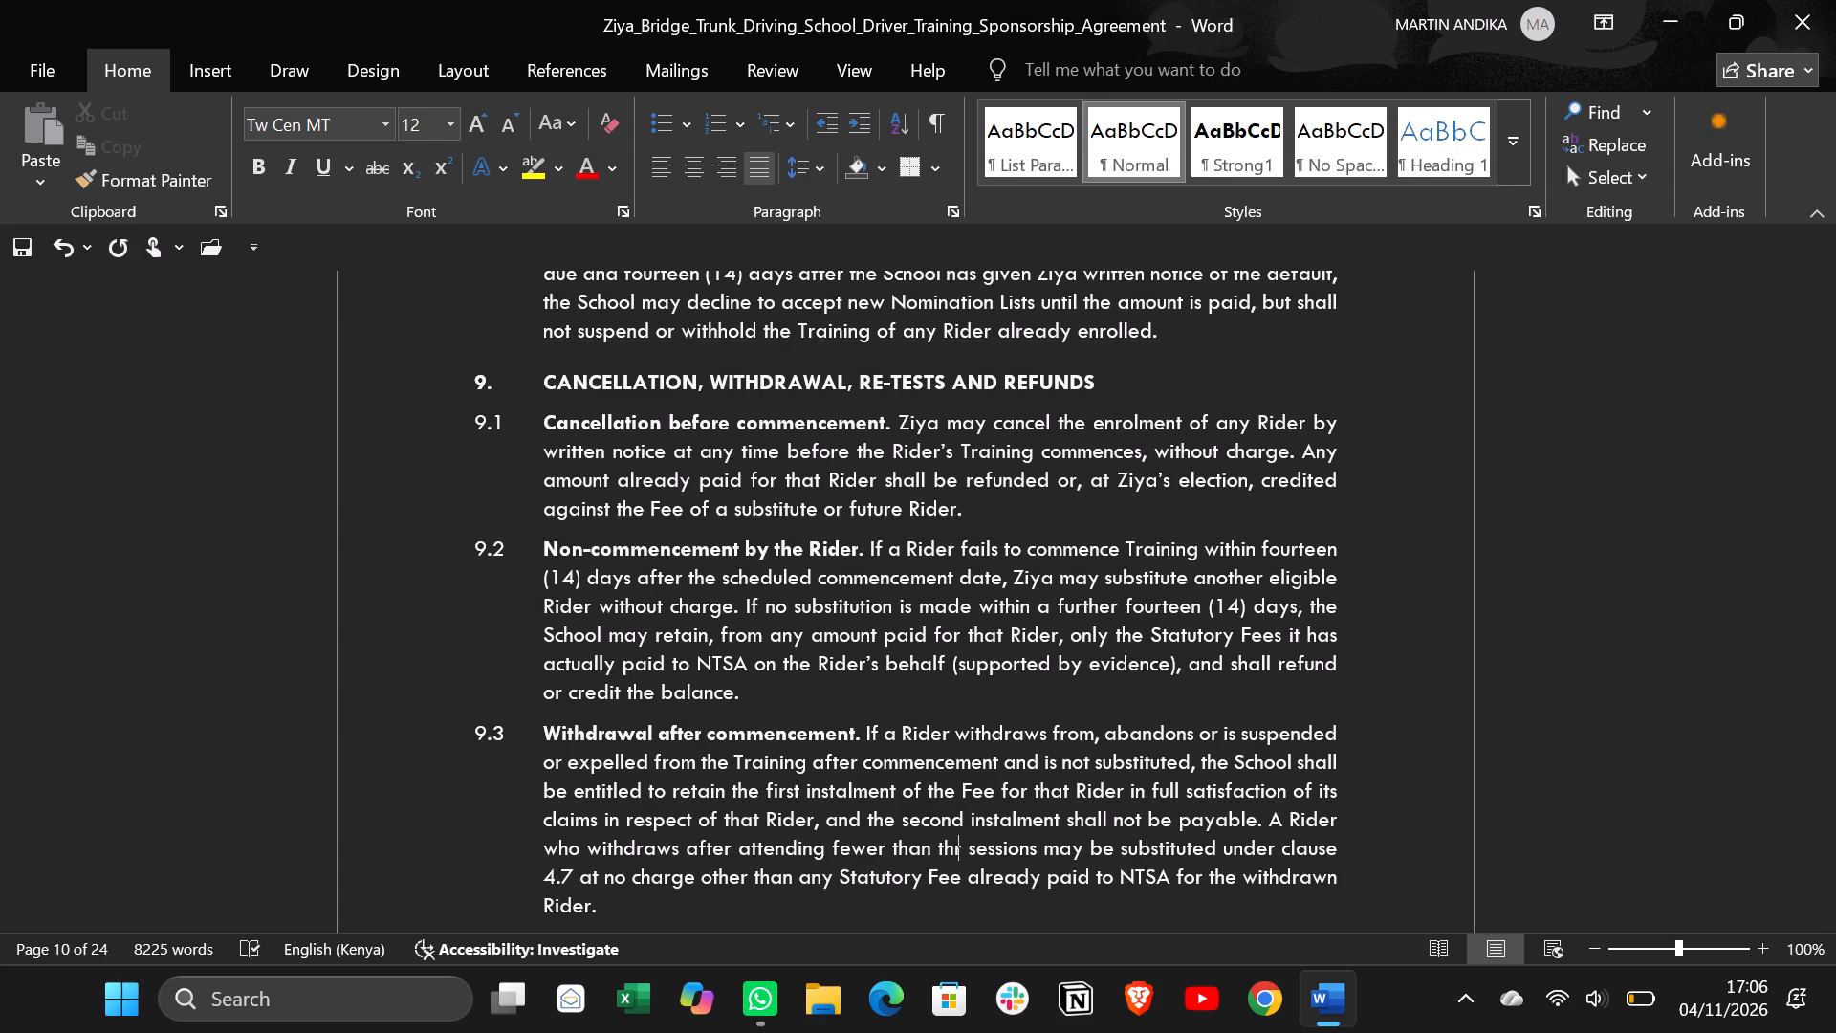
type("ee")
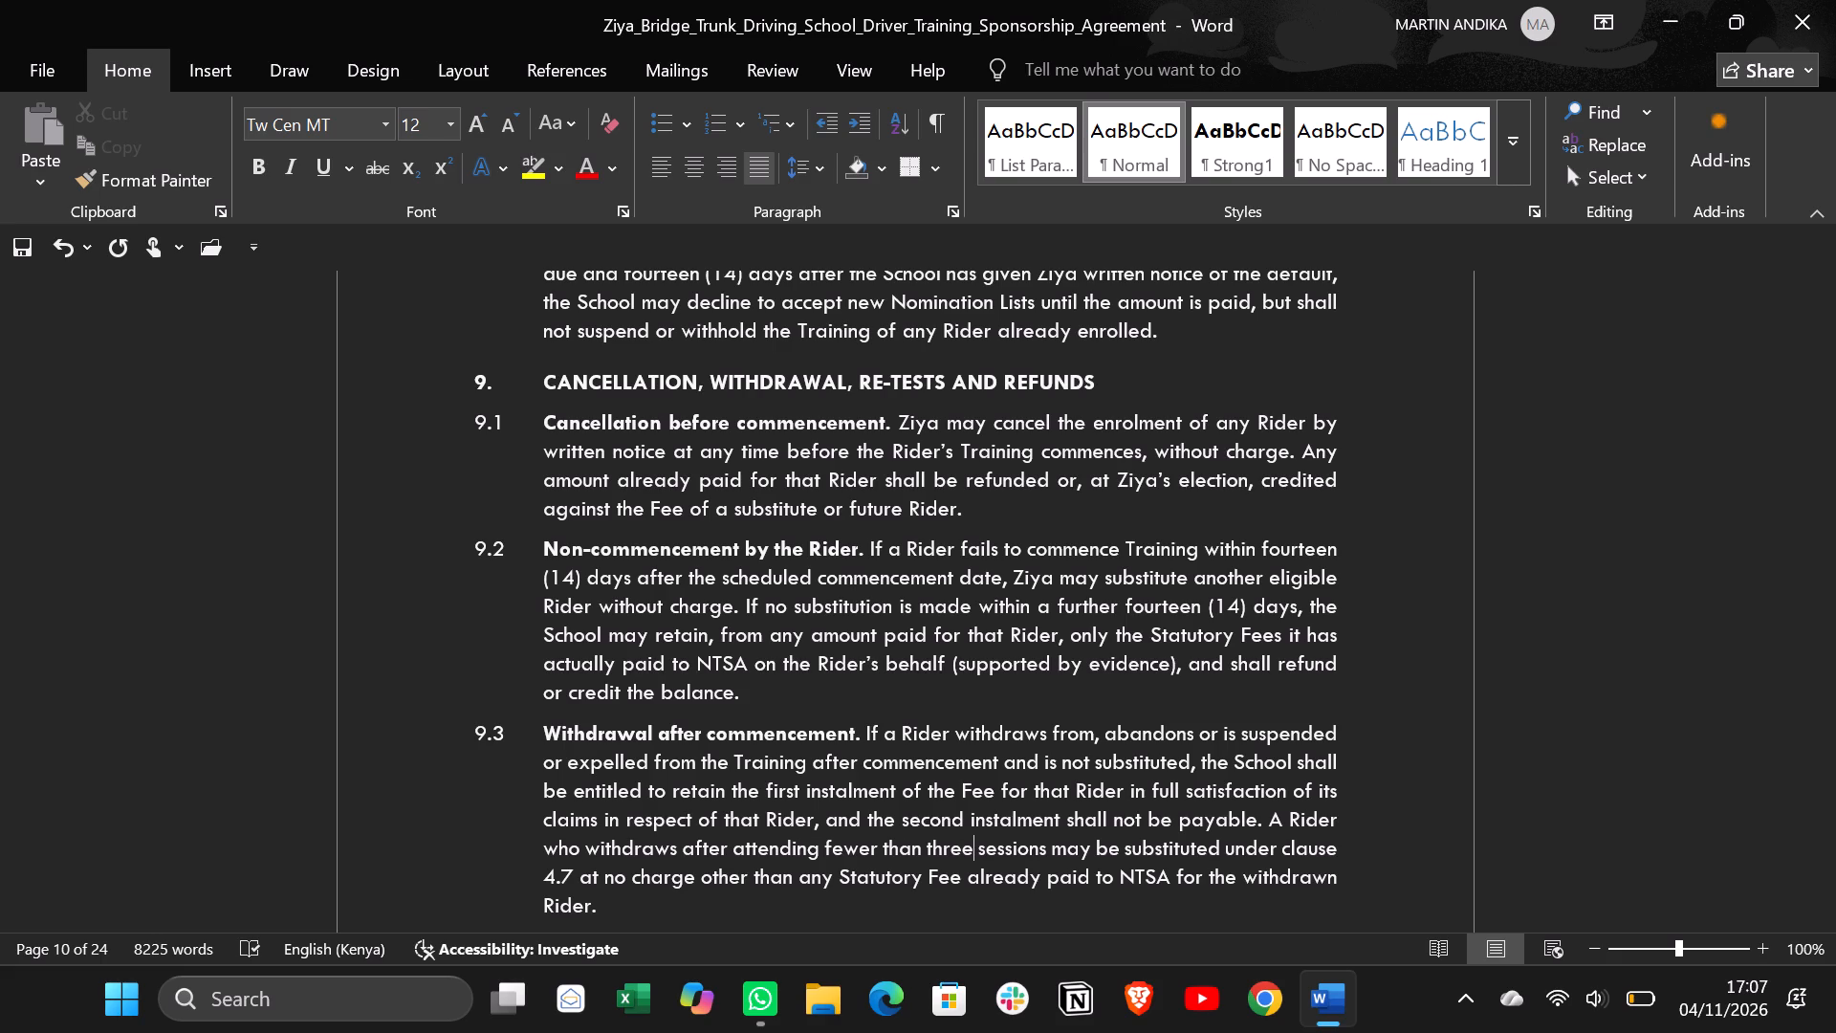
Replace the highlighted bracketed number of remedial sessions in clause 9.4, Test failure, with plain text reading "two".
key("Down")
key("Down")
key("Down")
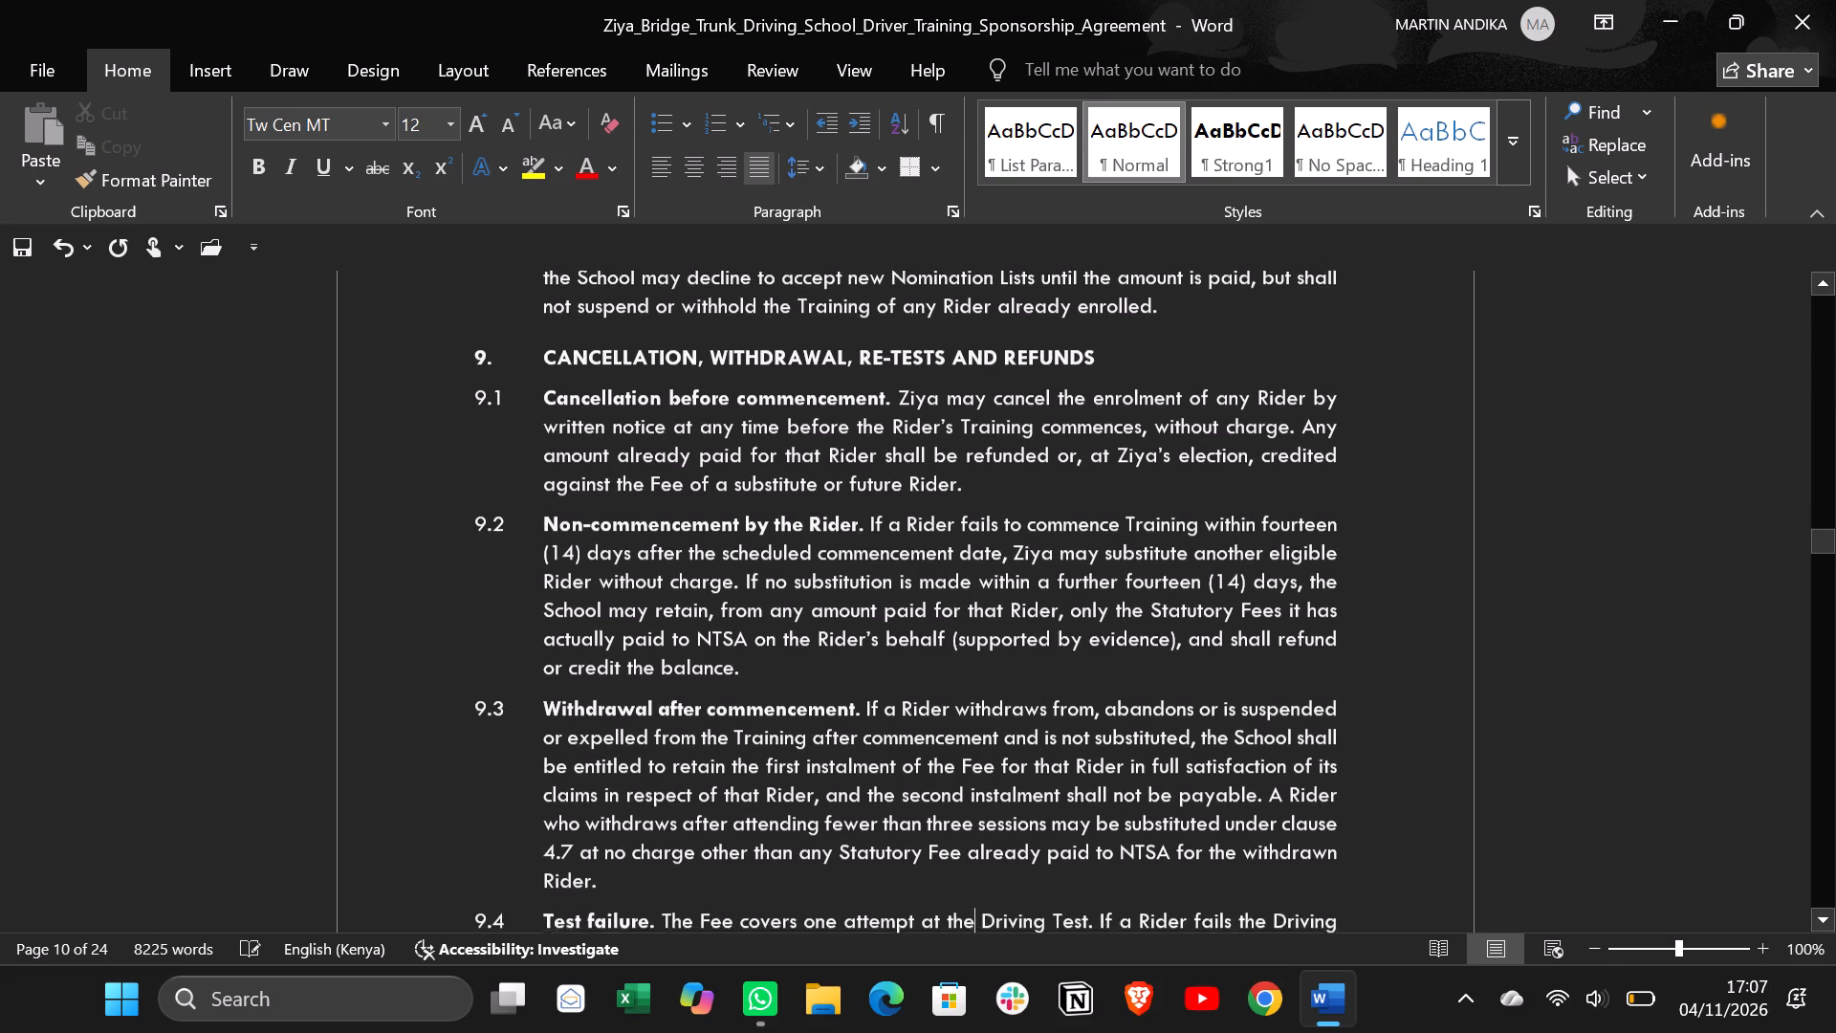
key("Down")
key("Down")
key("Down")
key("Down")
key("Down")
key("Down")
key("Down")
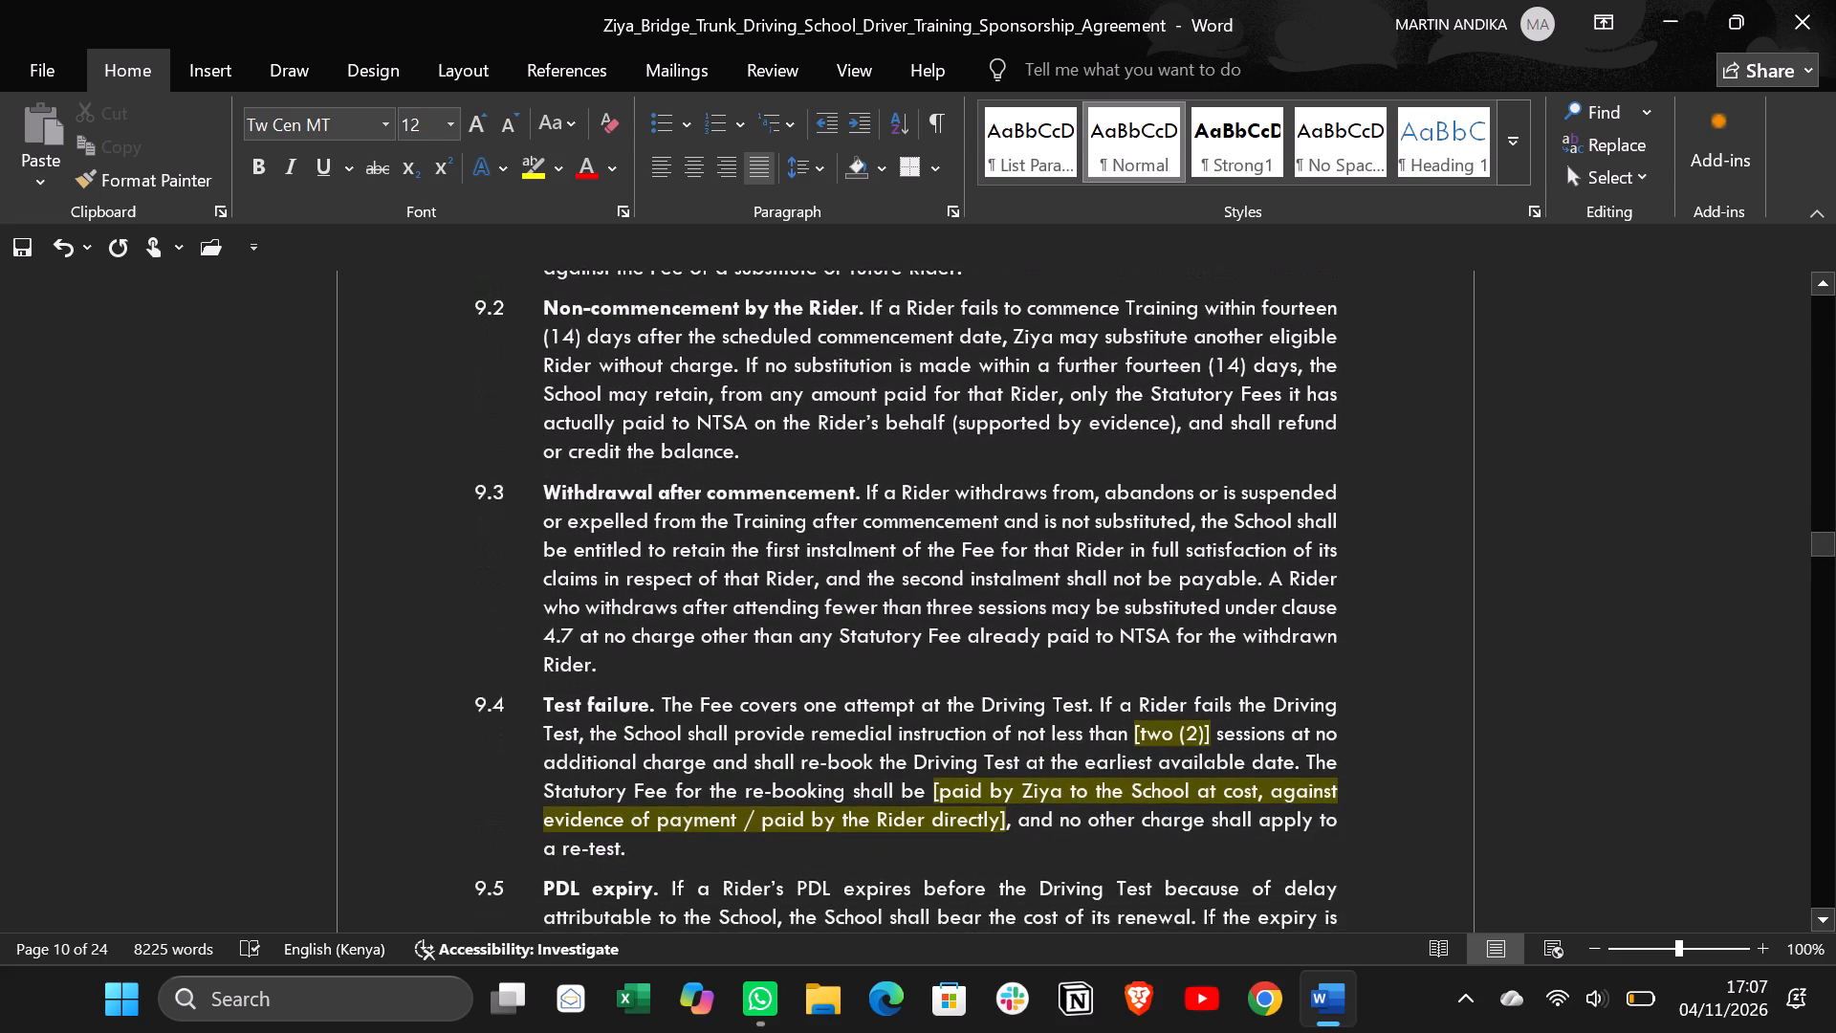
key("Down")
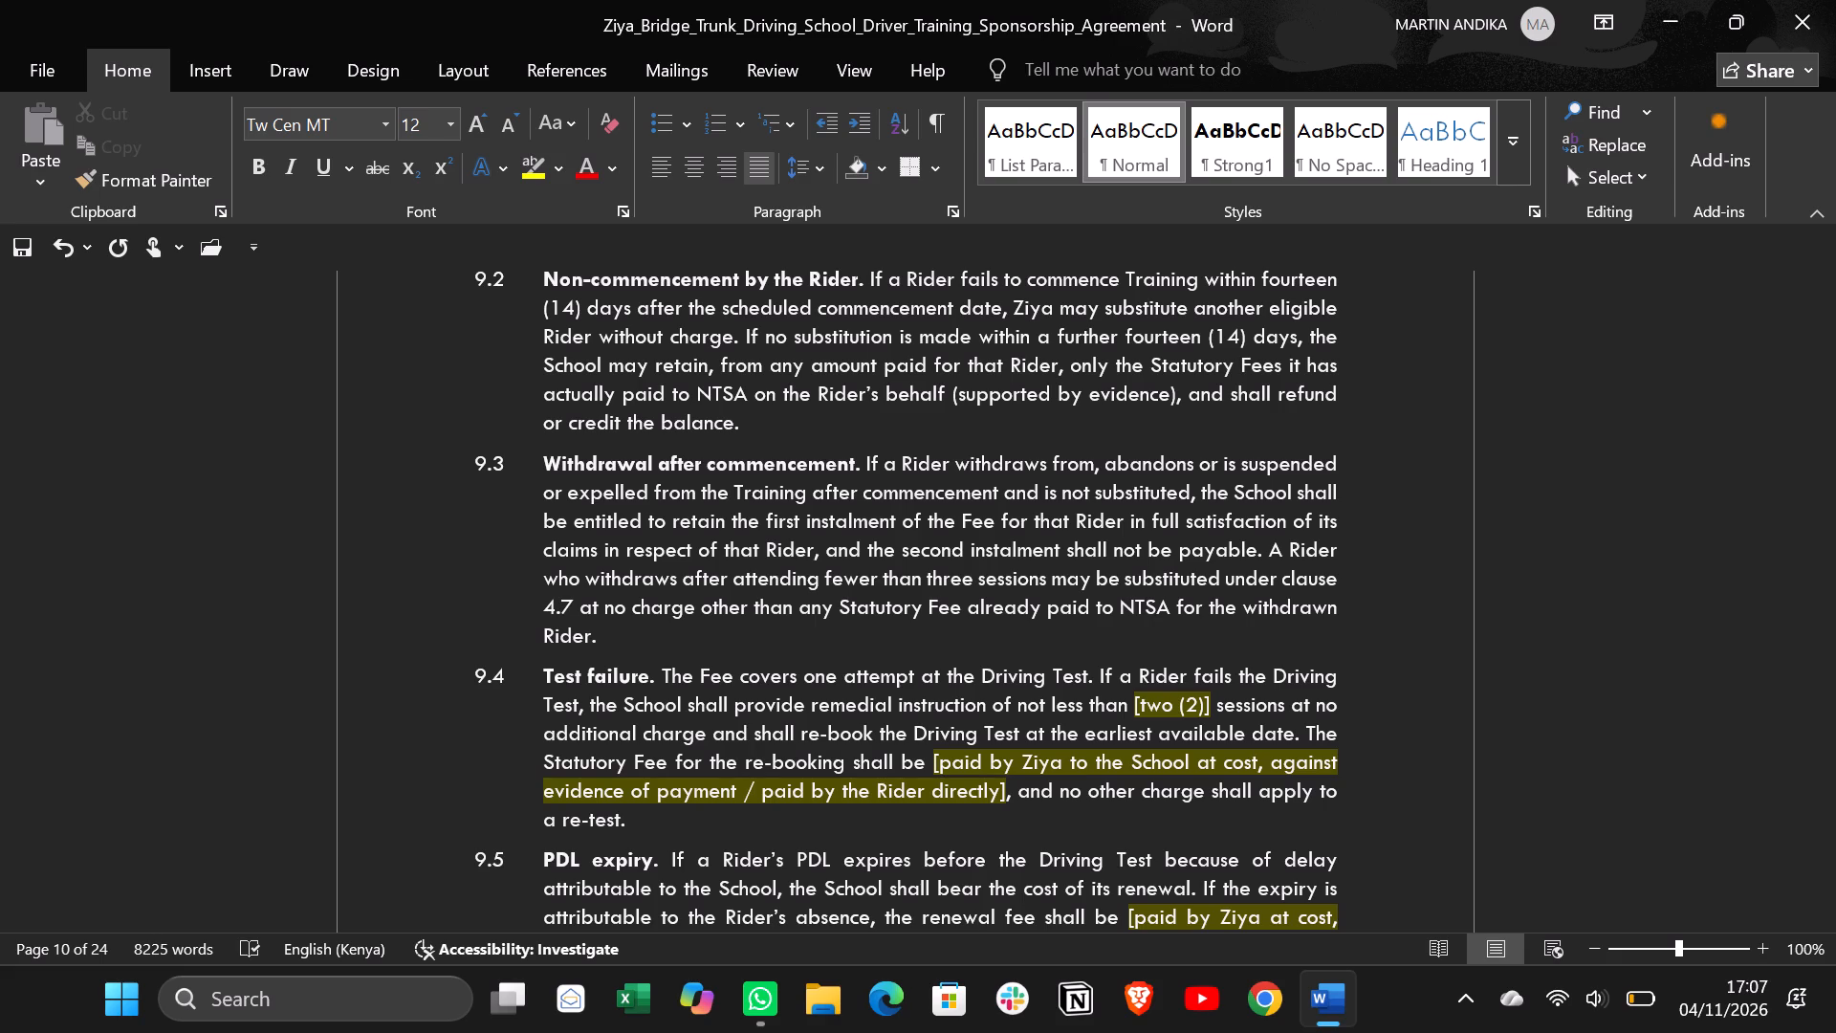
left_click(1208, 701)
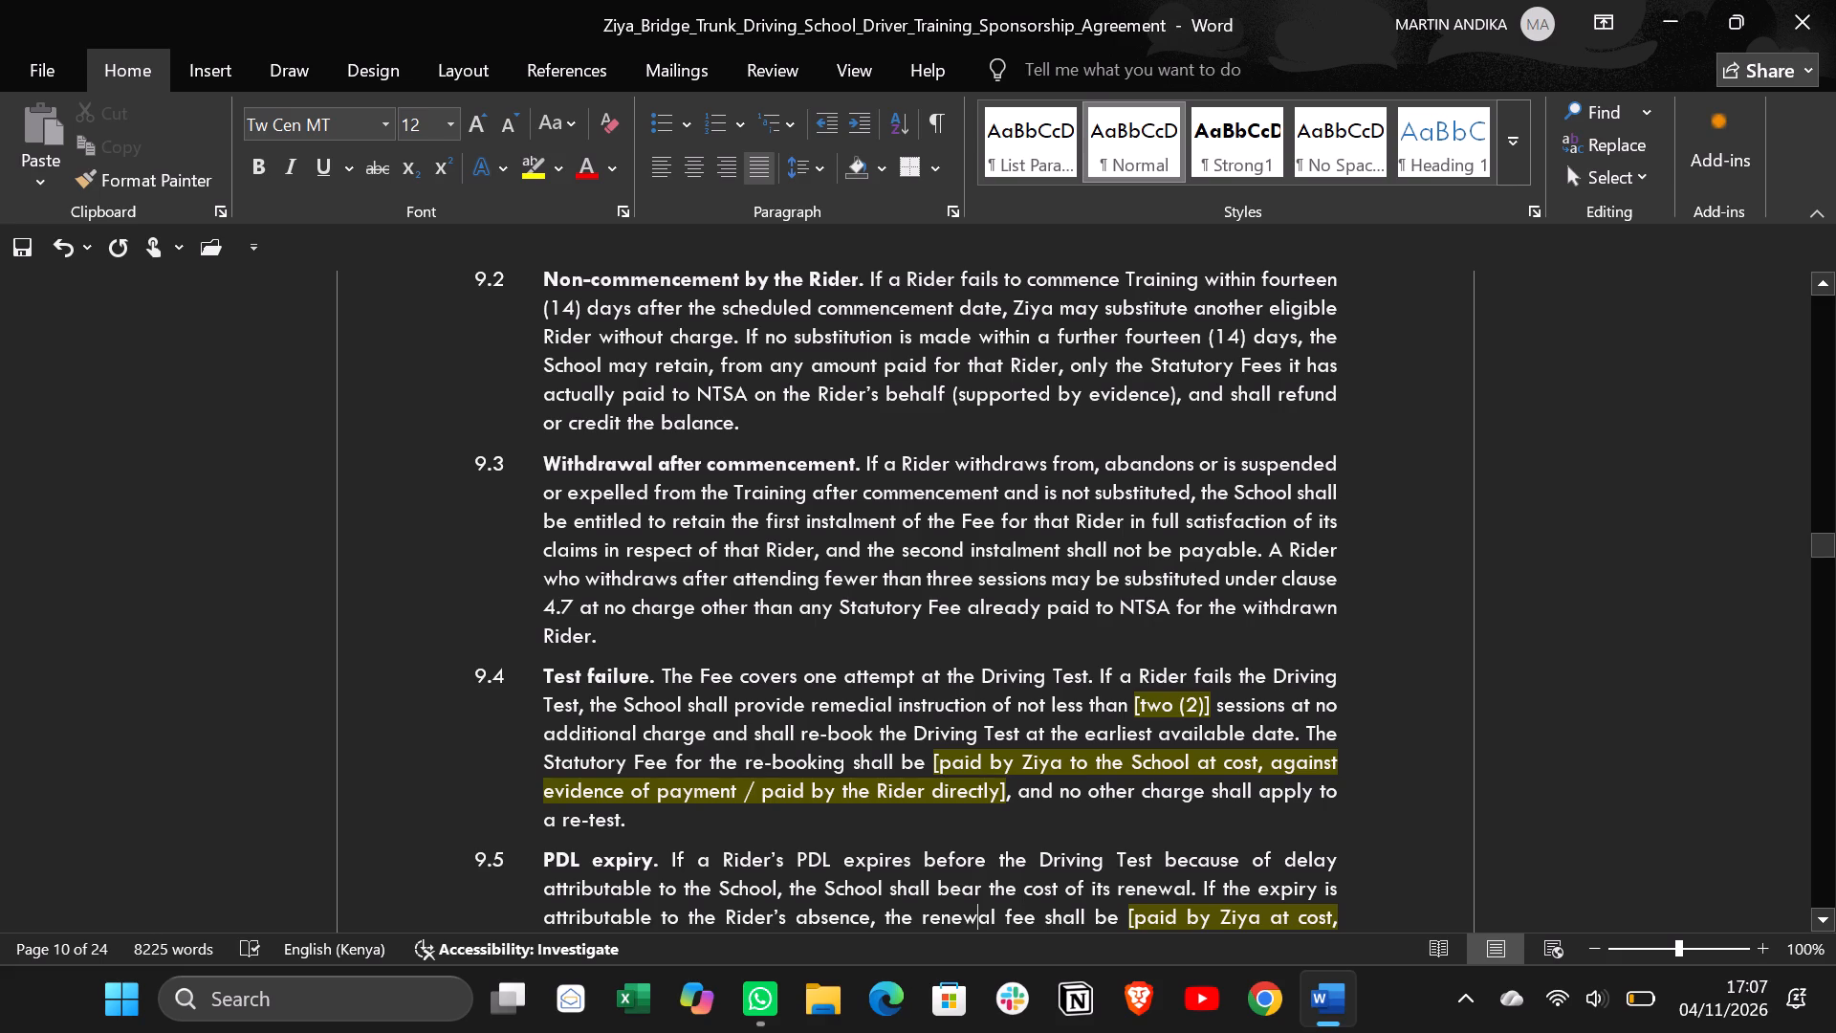
key("BackSpace")
key("BackSpace")
key("BackSpace")
key("BackSpace")
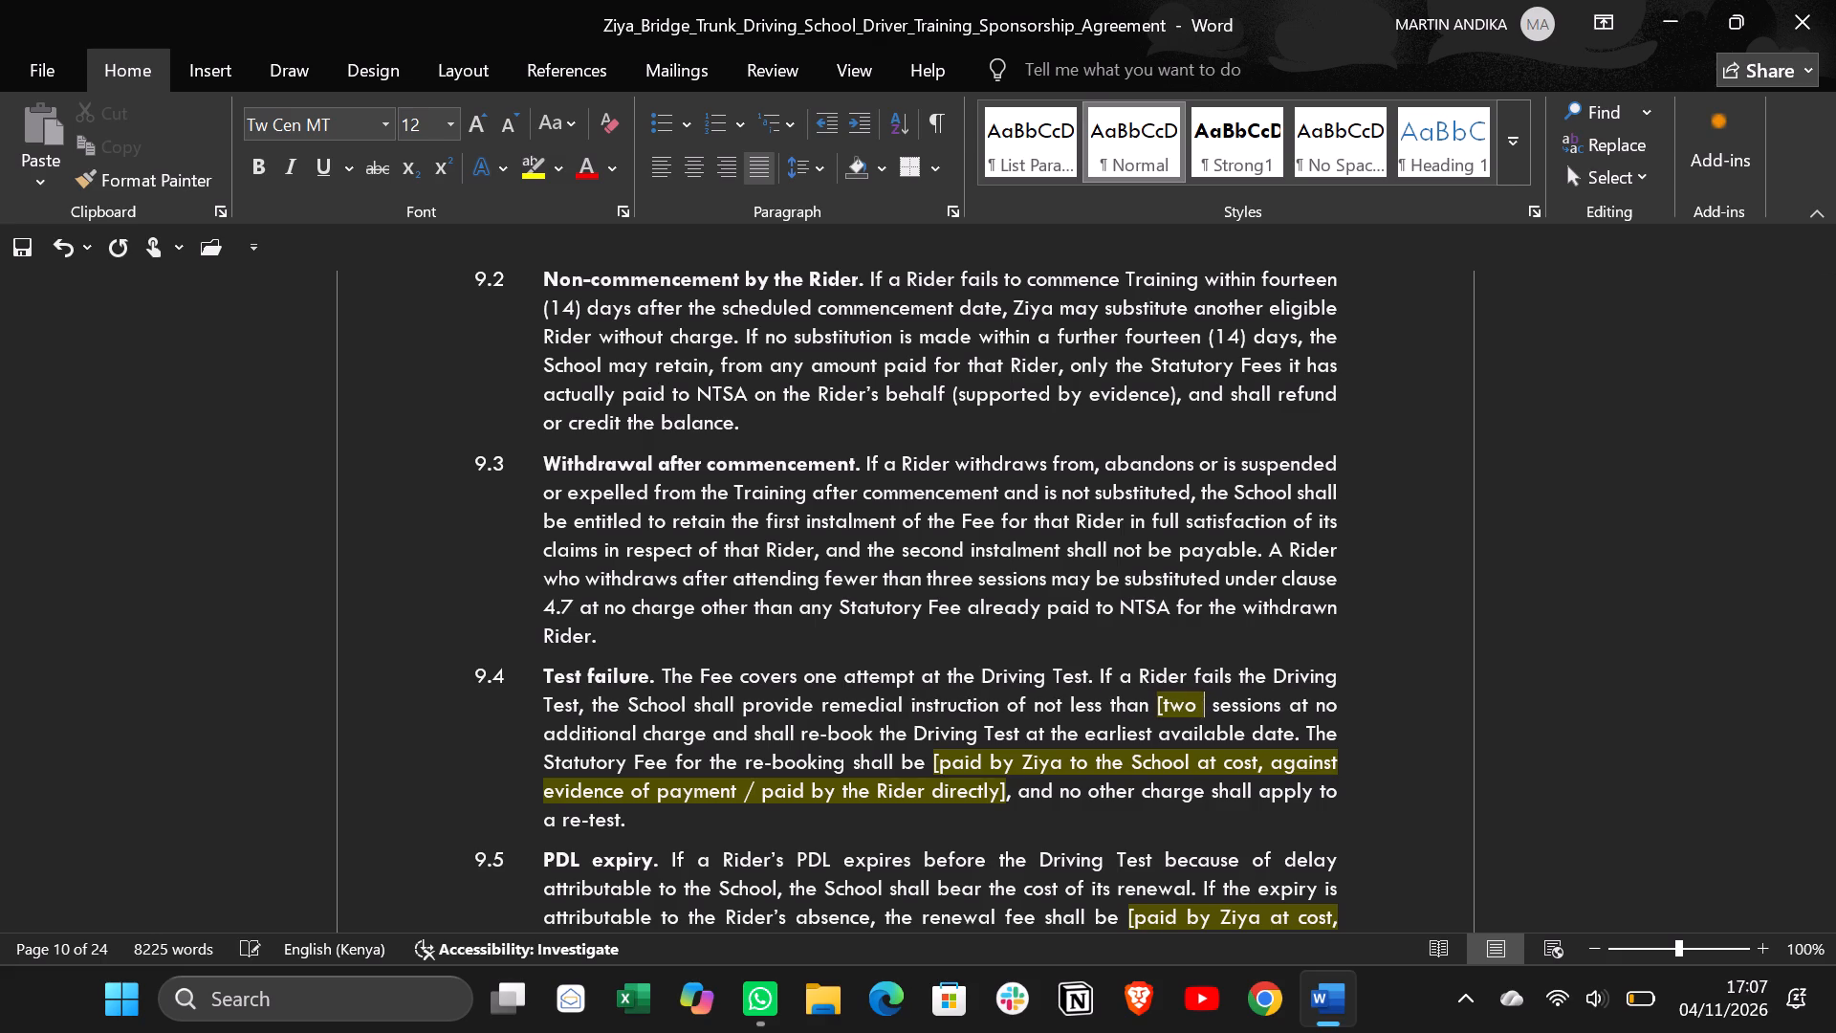
key("BackSpace")
key("BackSpace")
key("BackSpace")
key("BackSpace")
key("BackSpace")
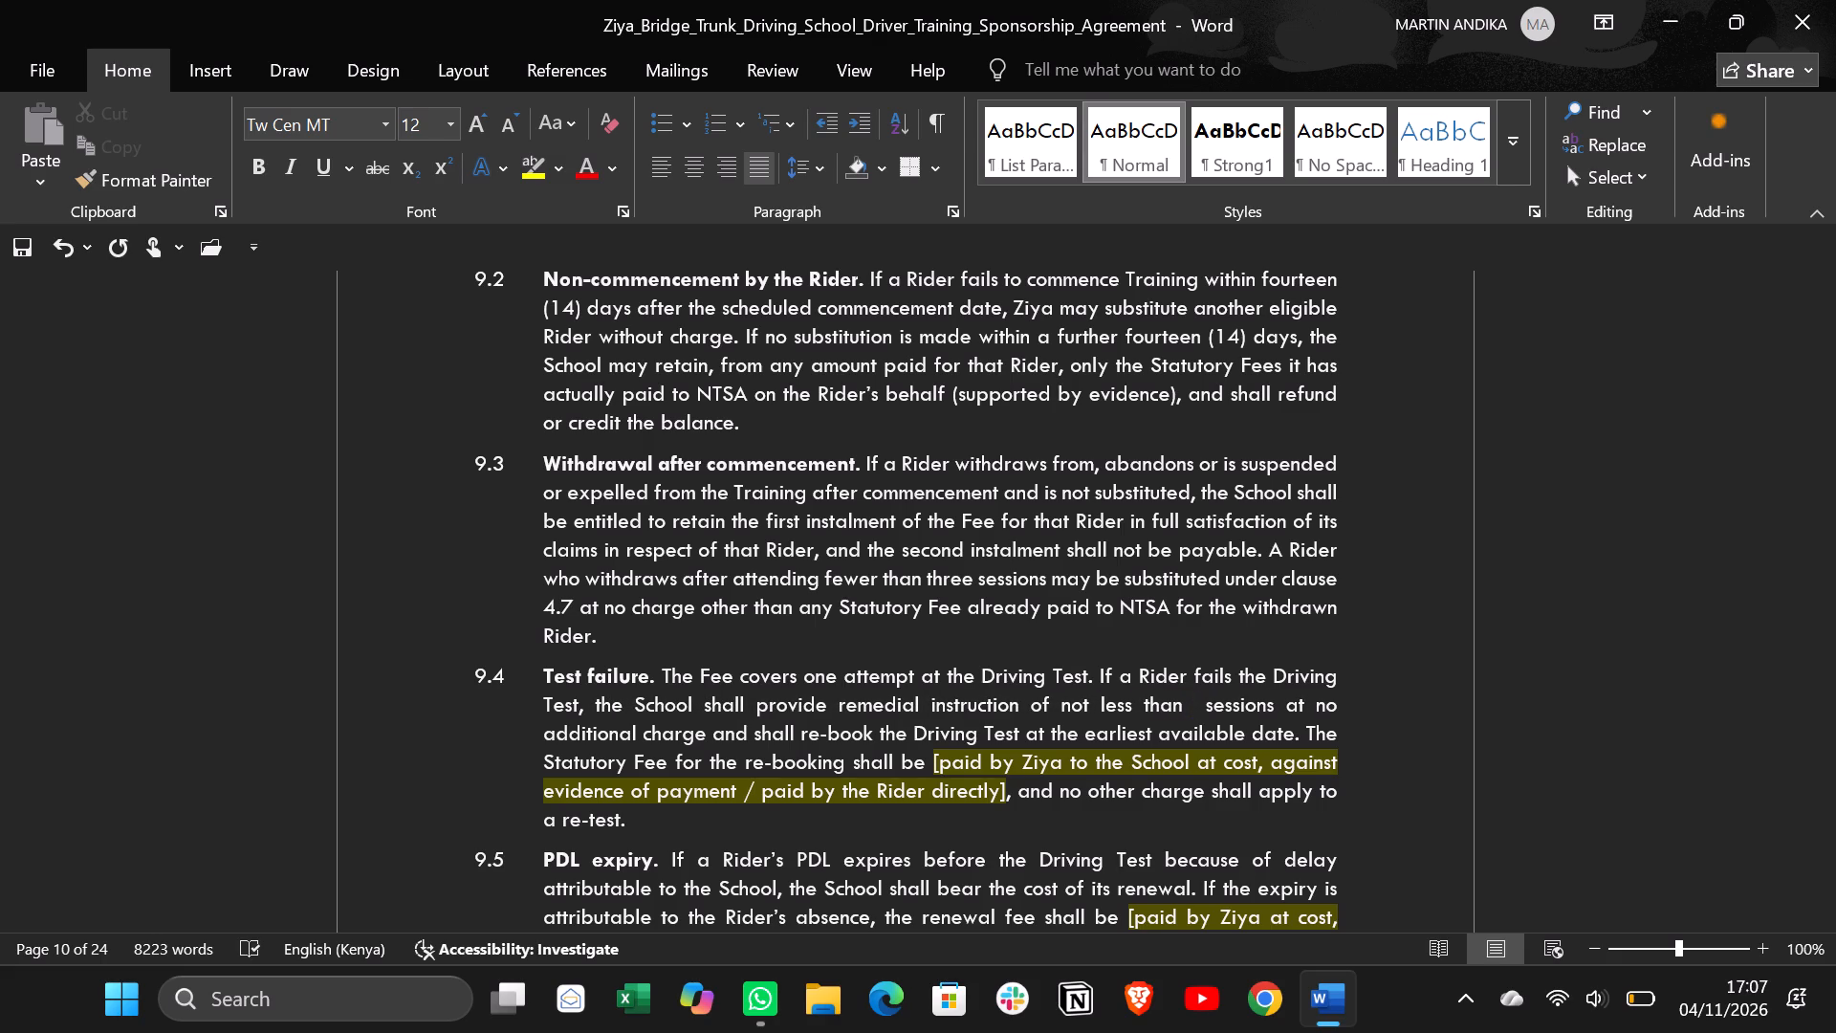
type("two")
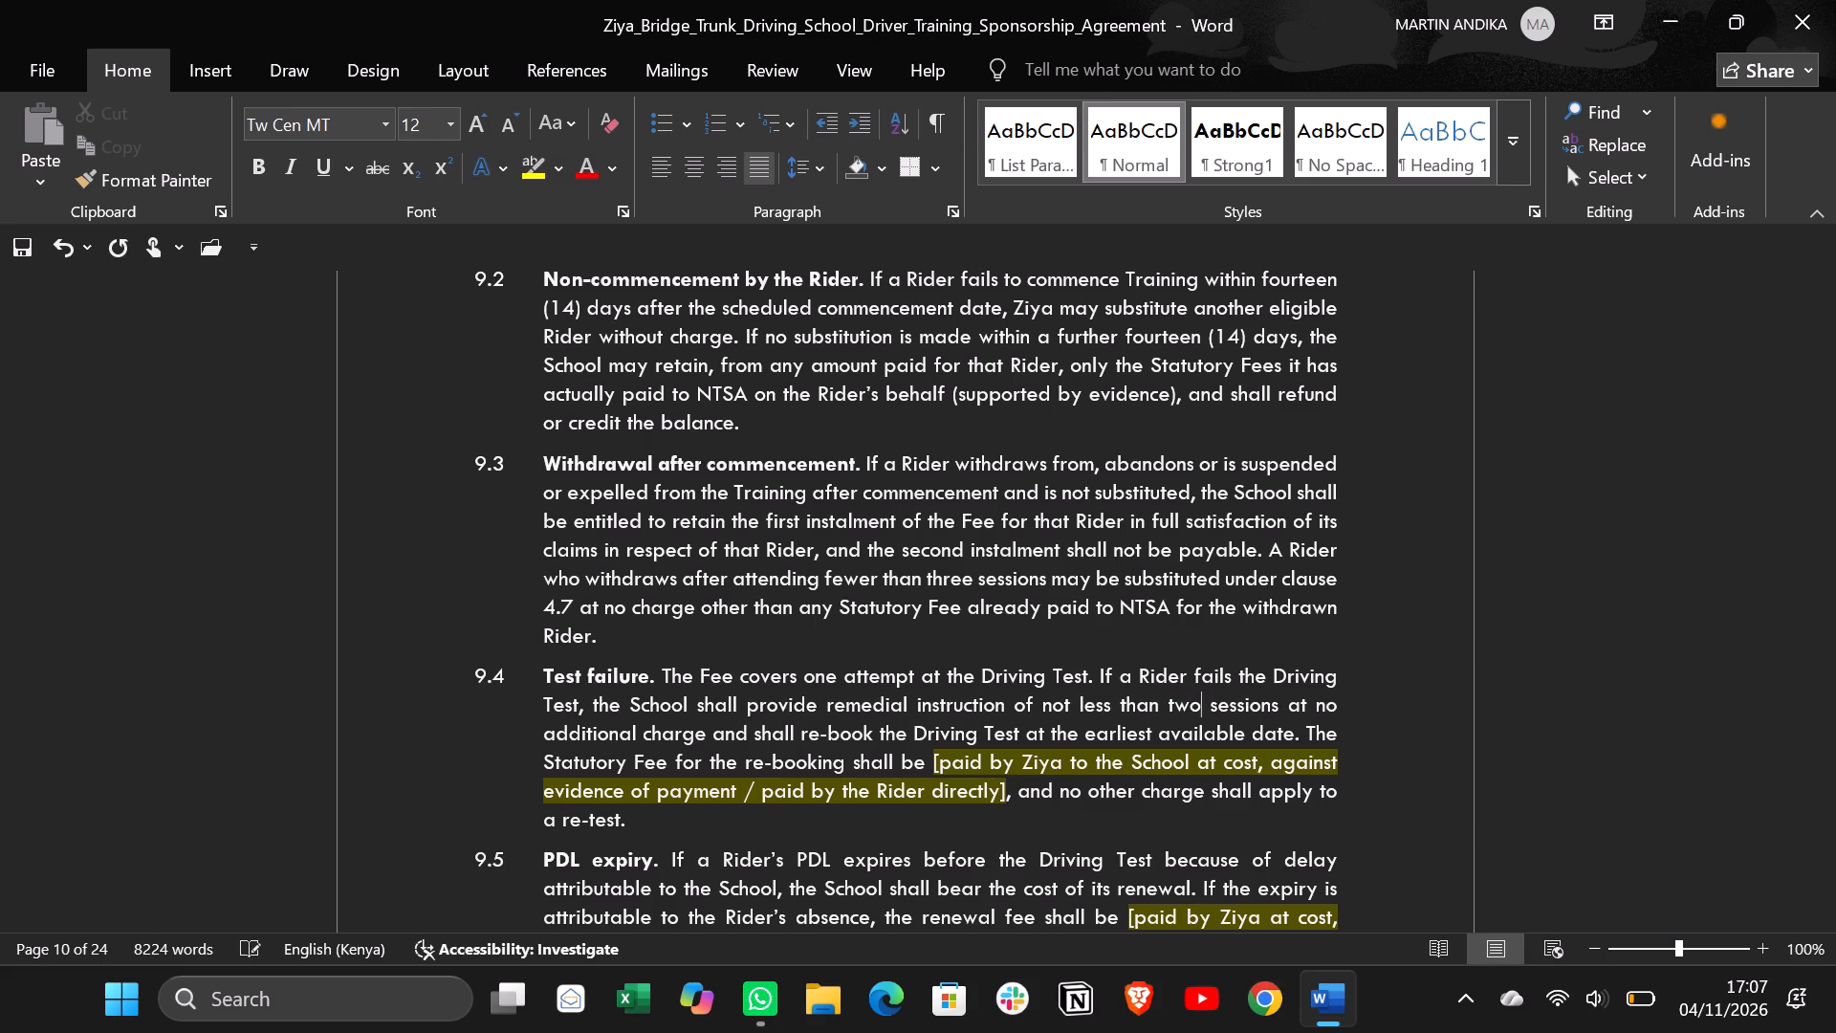
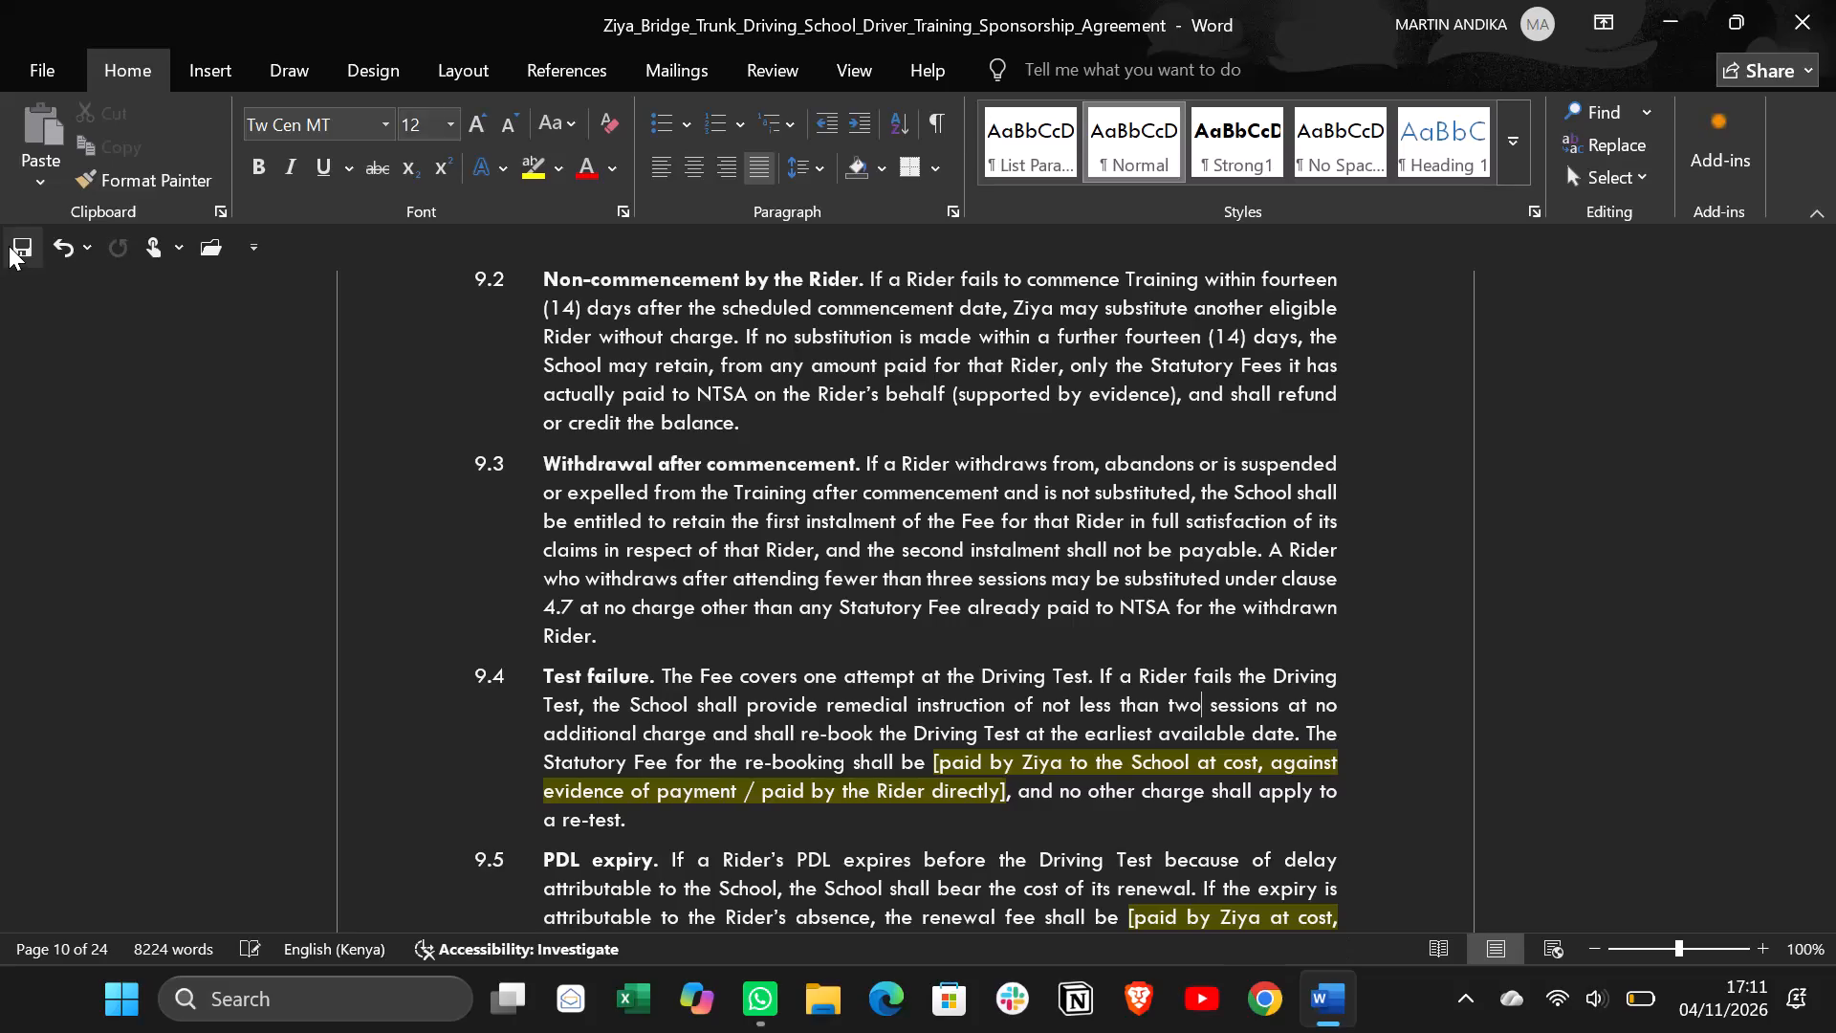
Save the agreement to the Desktop as a Word document under the name Ziya_Bridge_Trunk_Driving_School_Driver_Training_Sponsorship_Agreement.
left_click(33, 73)
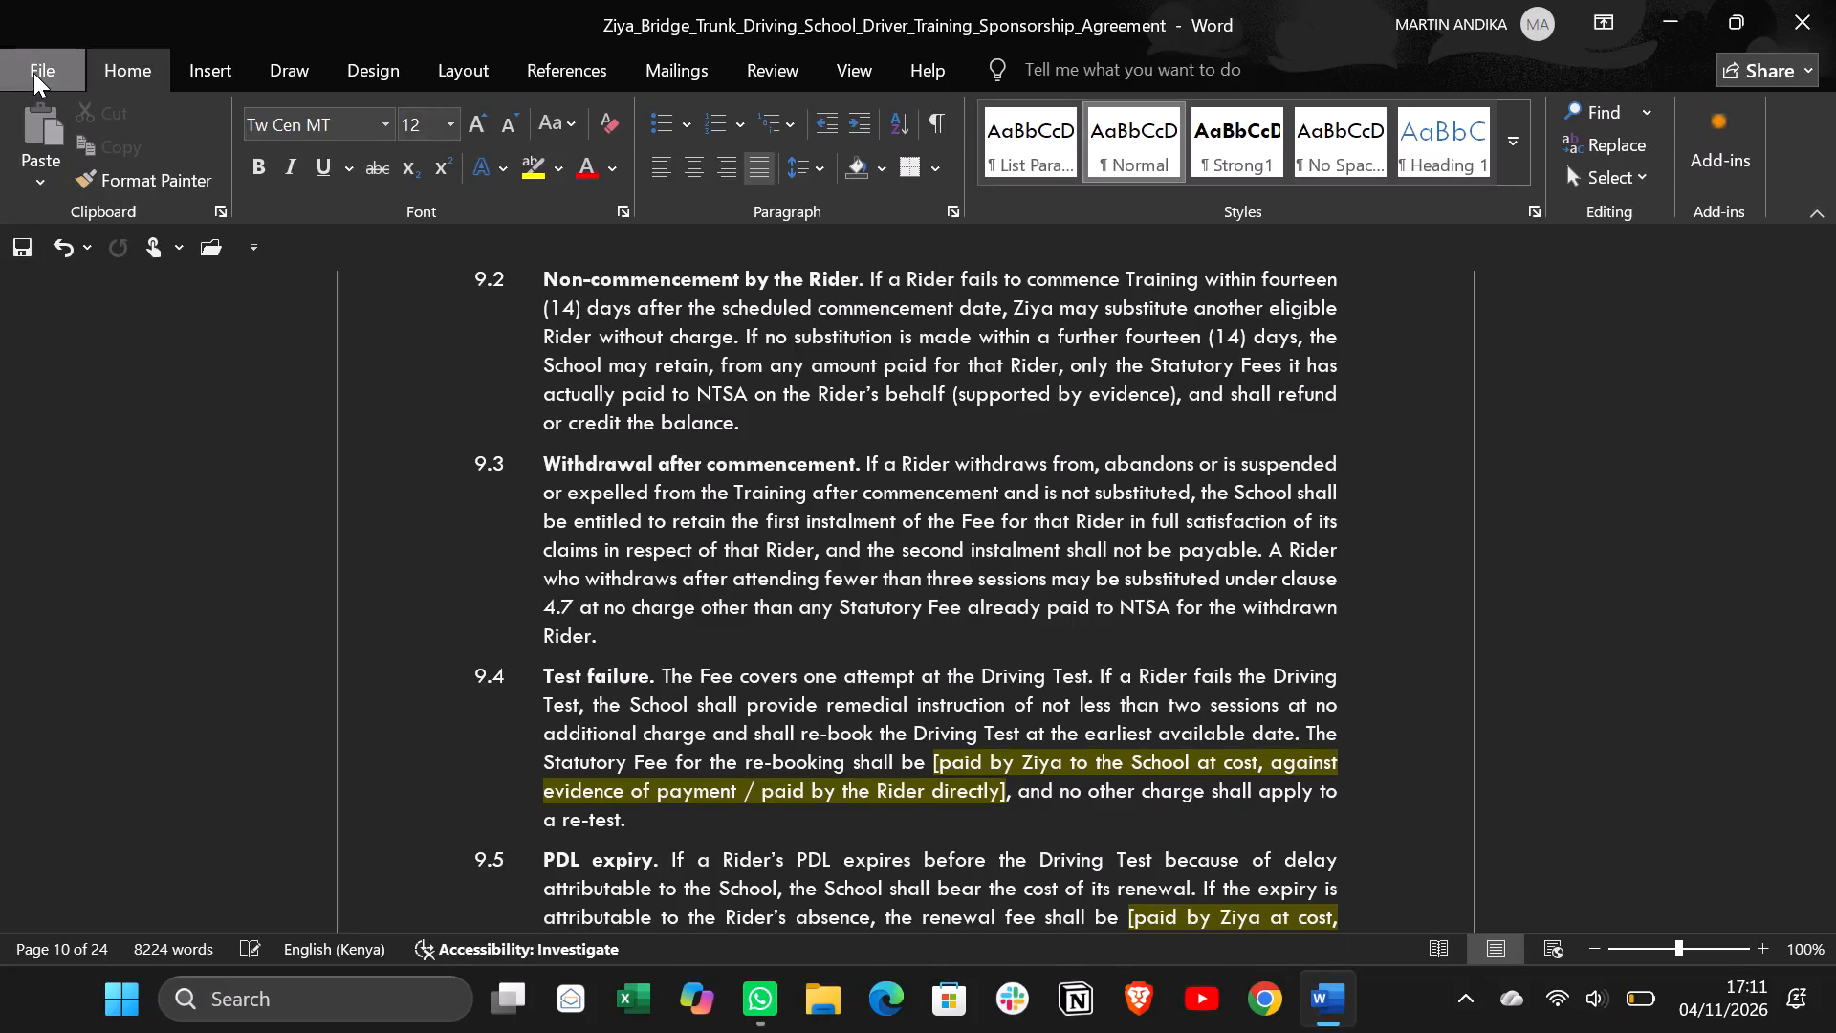
left_click(120, 468)
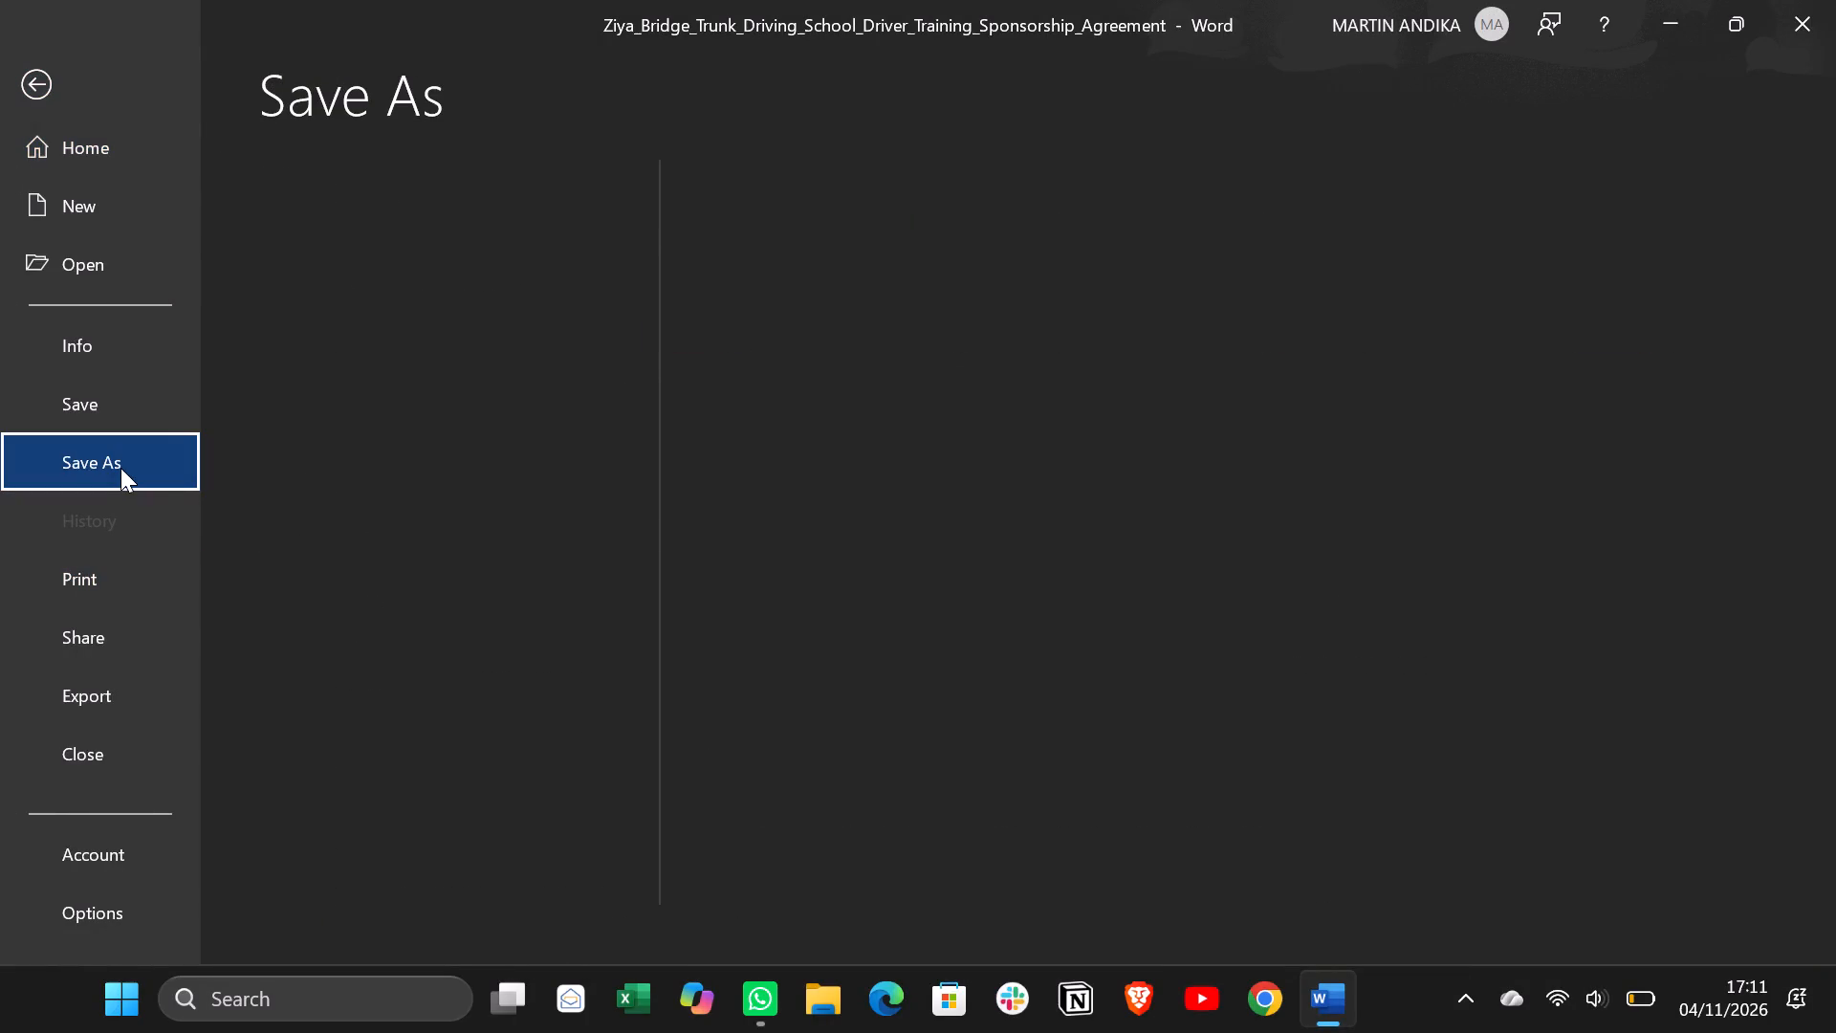
left_click(382, 604)
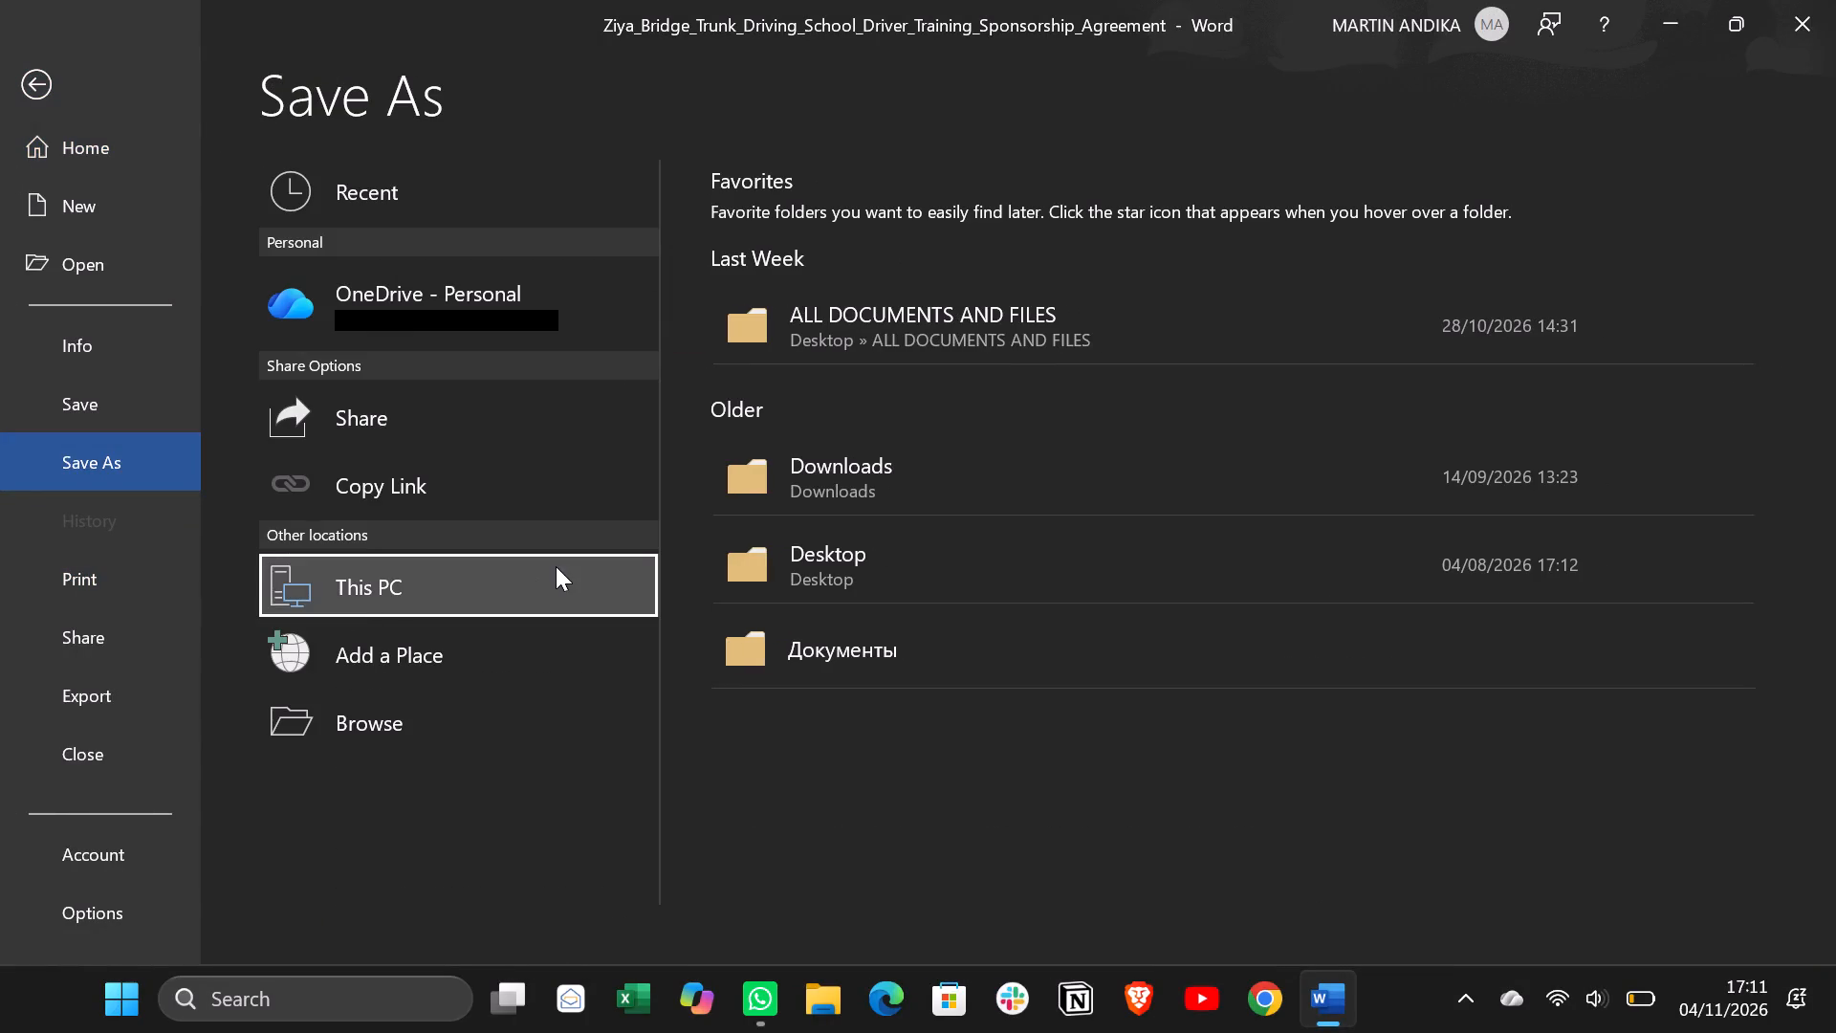
left_click(815, 560)
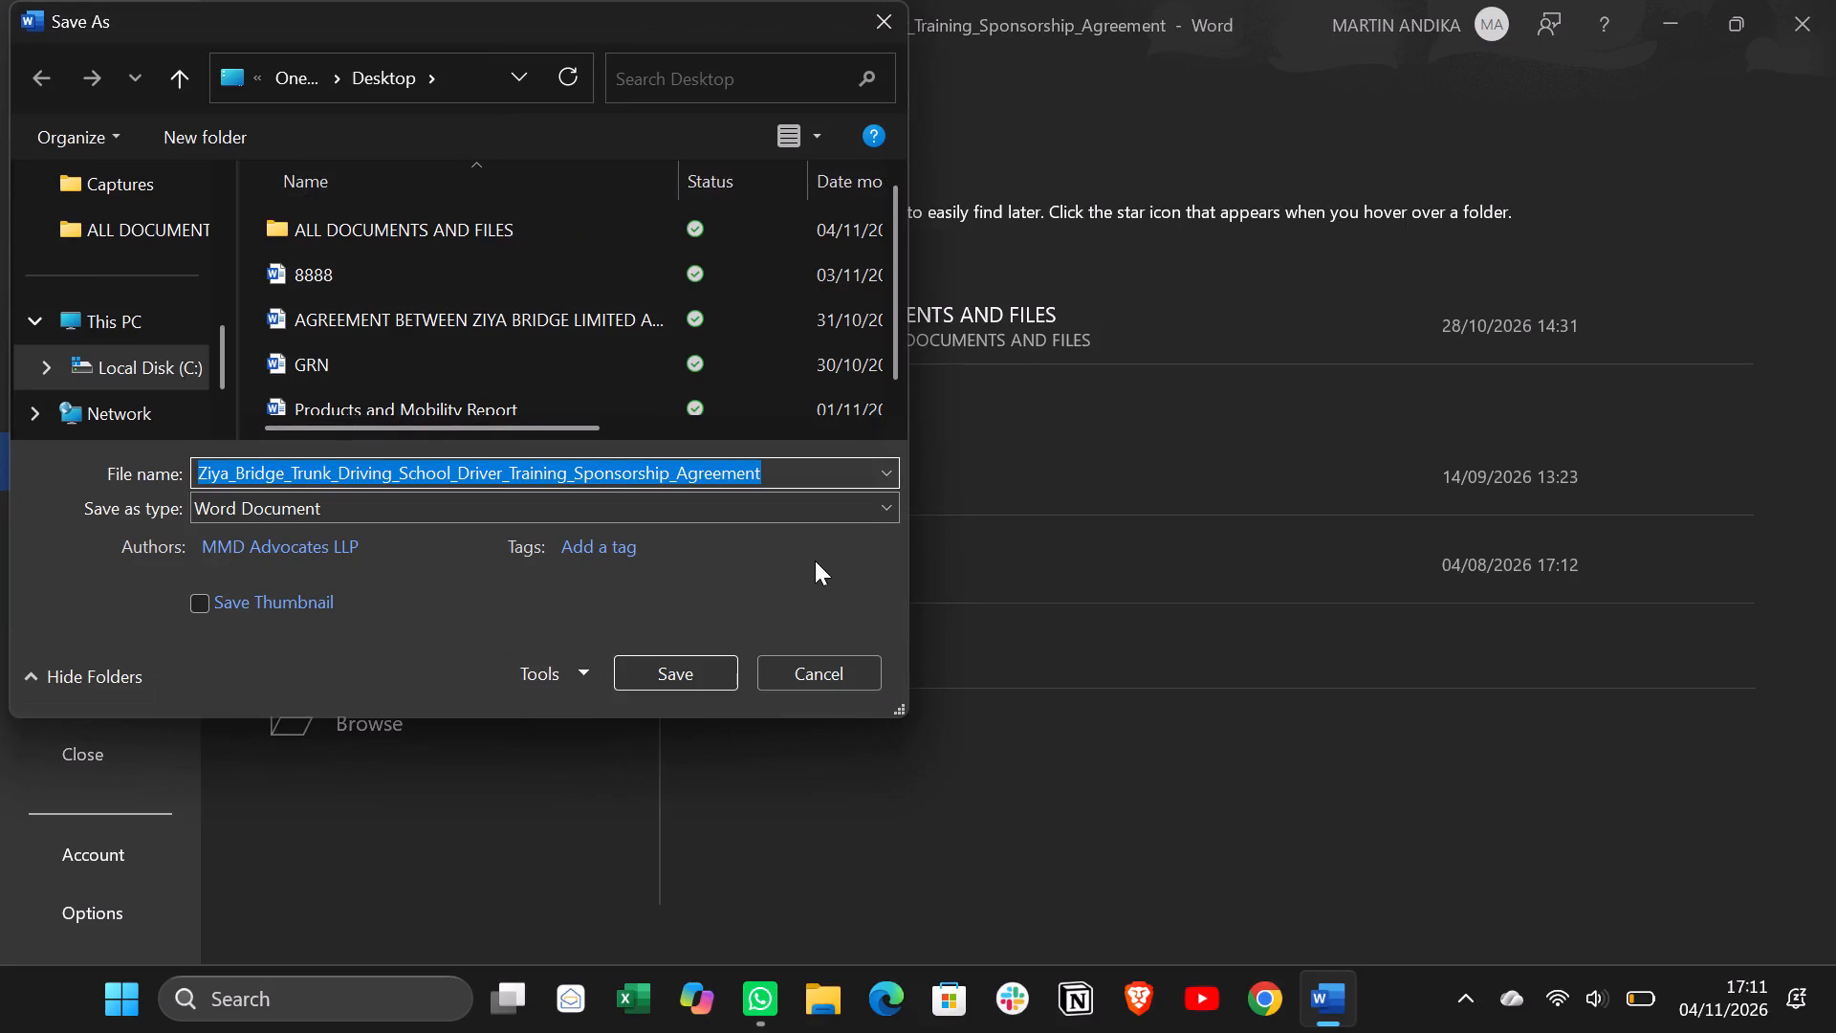
left_click(672, 672)
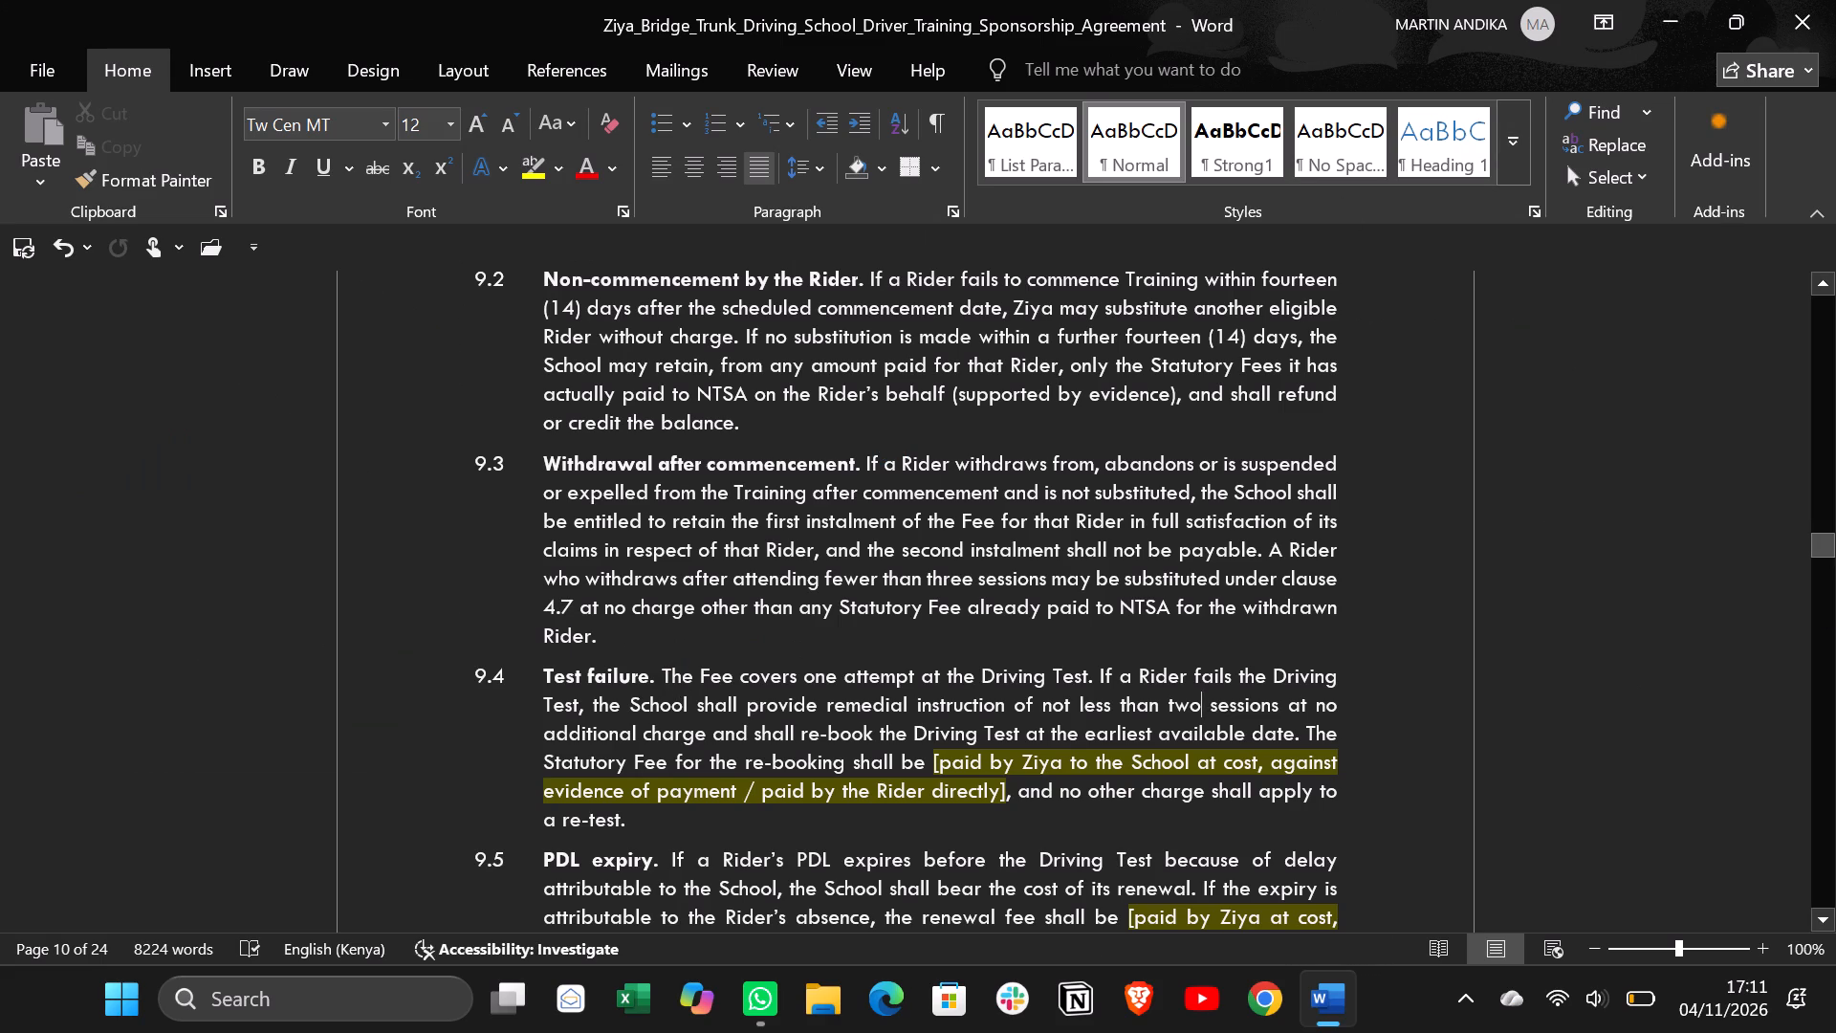
Look through the Schedule 3 forms and the signature page at the end of the agreement for unfilled highlighted placeholders.
left_click_drag(1817, 539, 1808, 817)
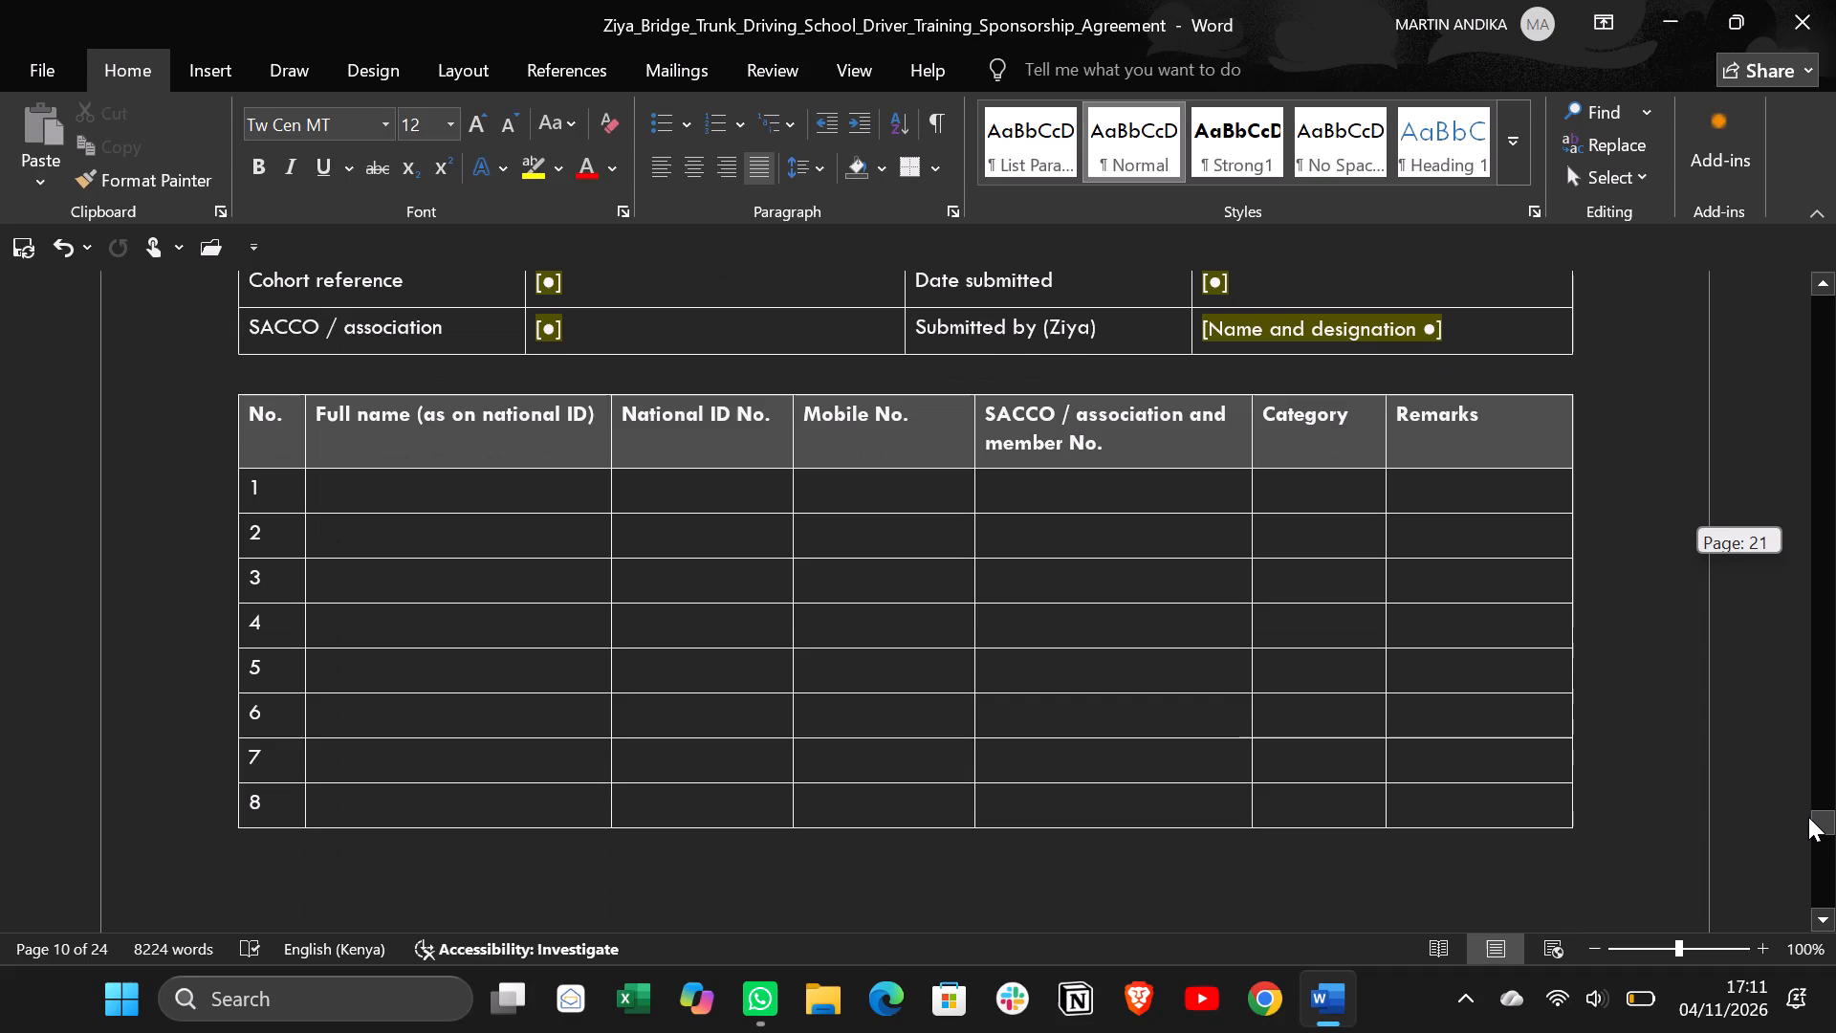
left_click_drag(1808, 817, 1808, 812)
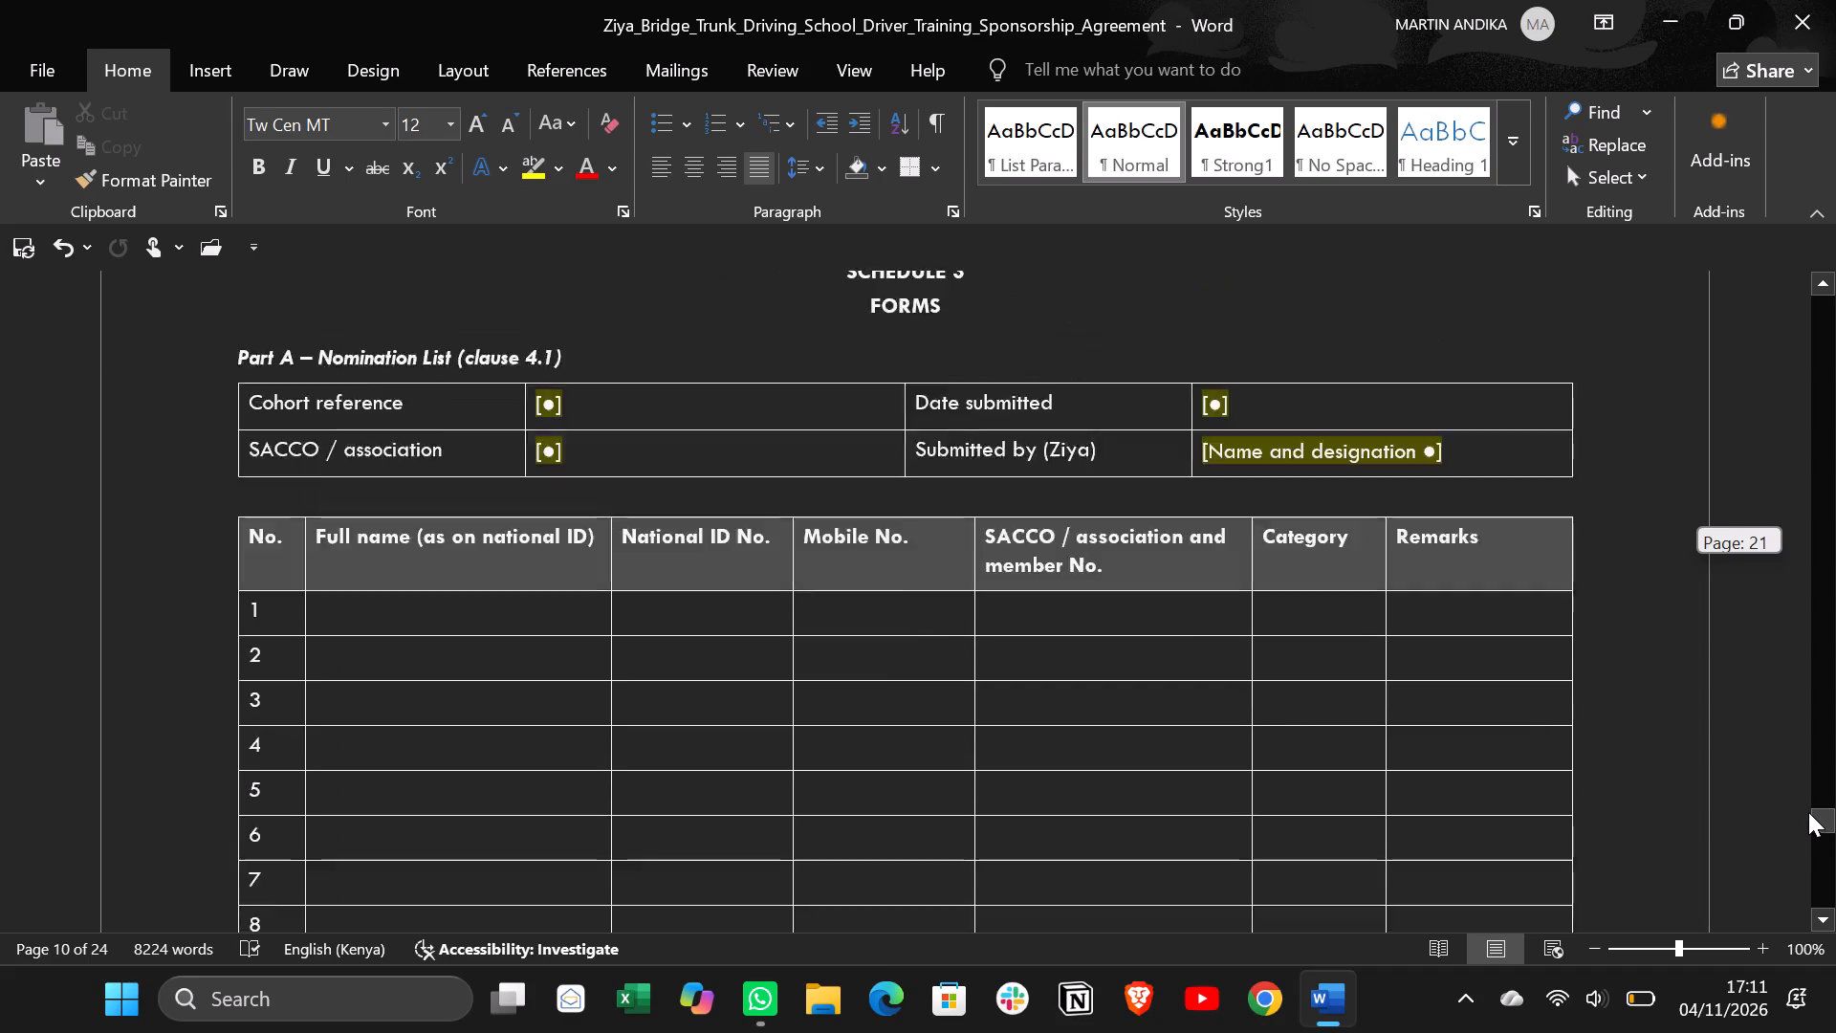
left_click_drag(1808, 812, 1817, 902)
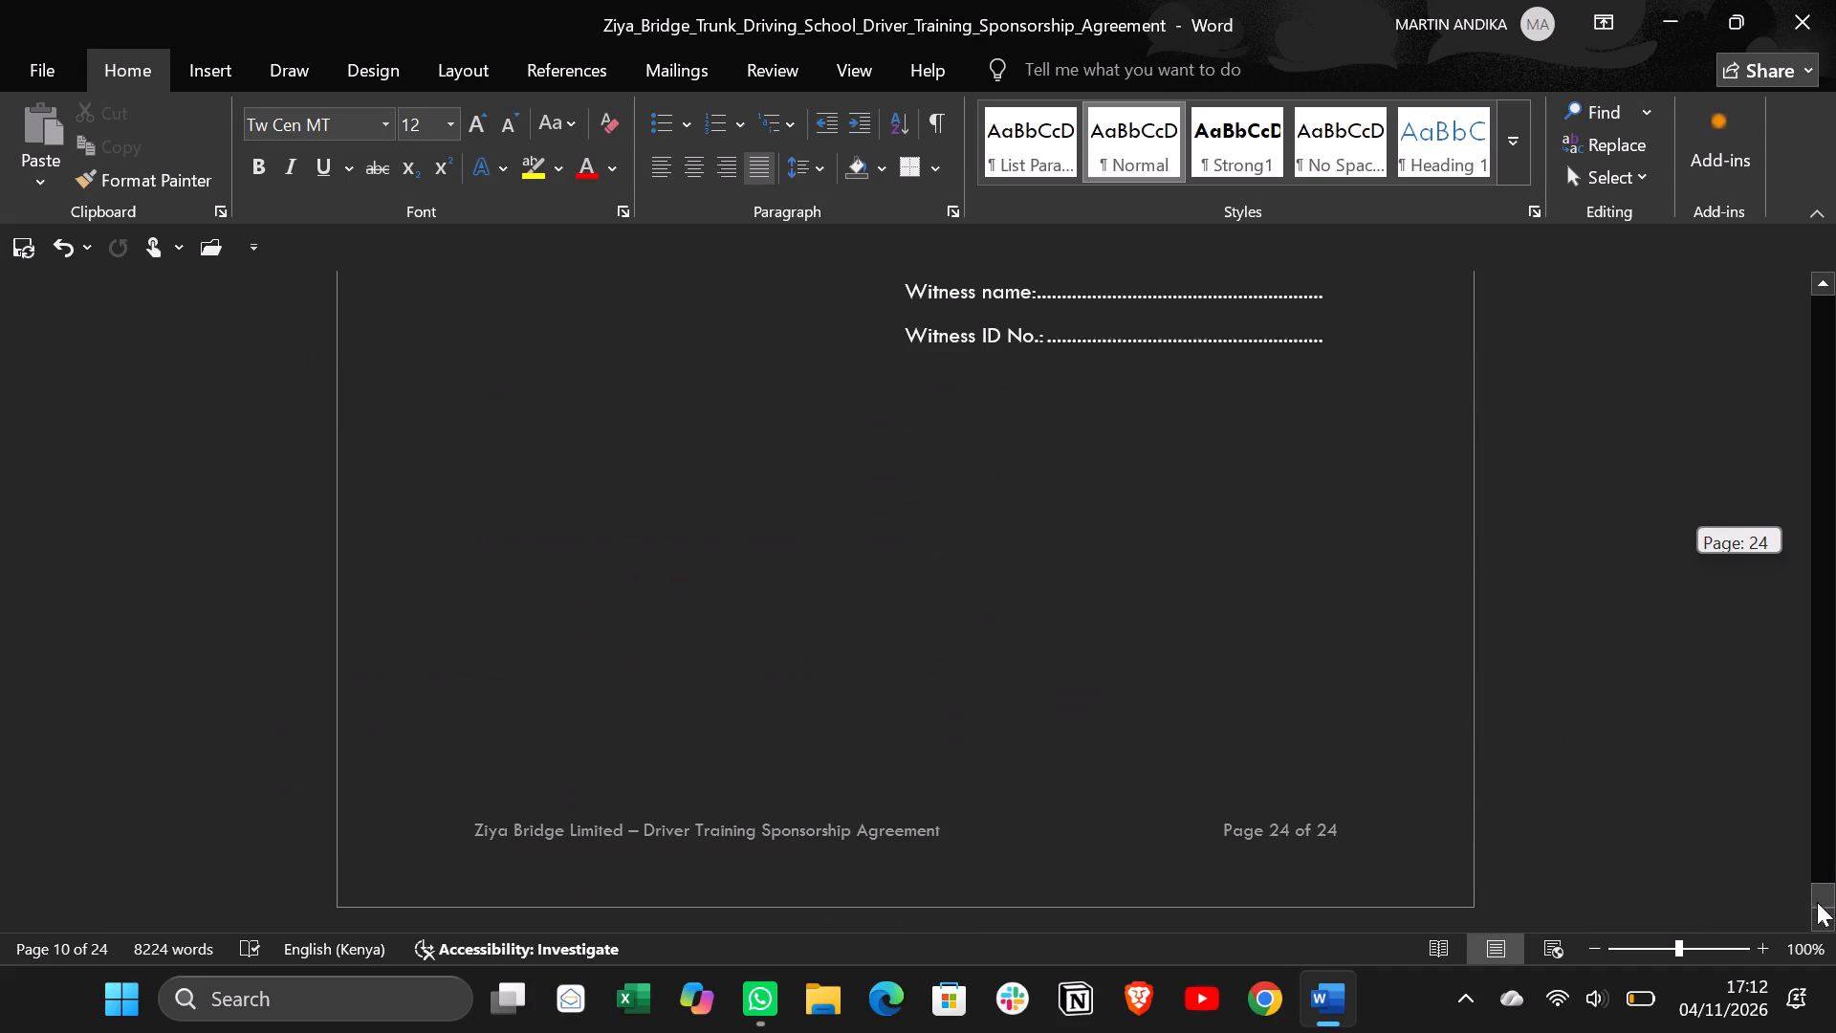
left_click_drag(1817, 902, 1819, 967)
left_click_drag(1819, 967, 1809, 883)
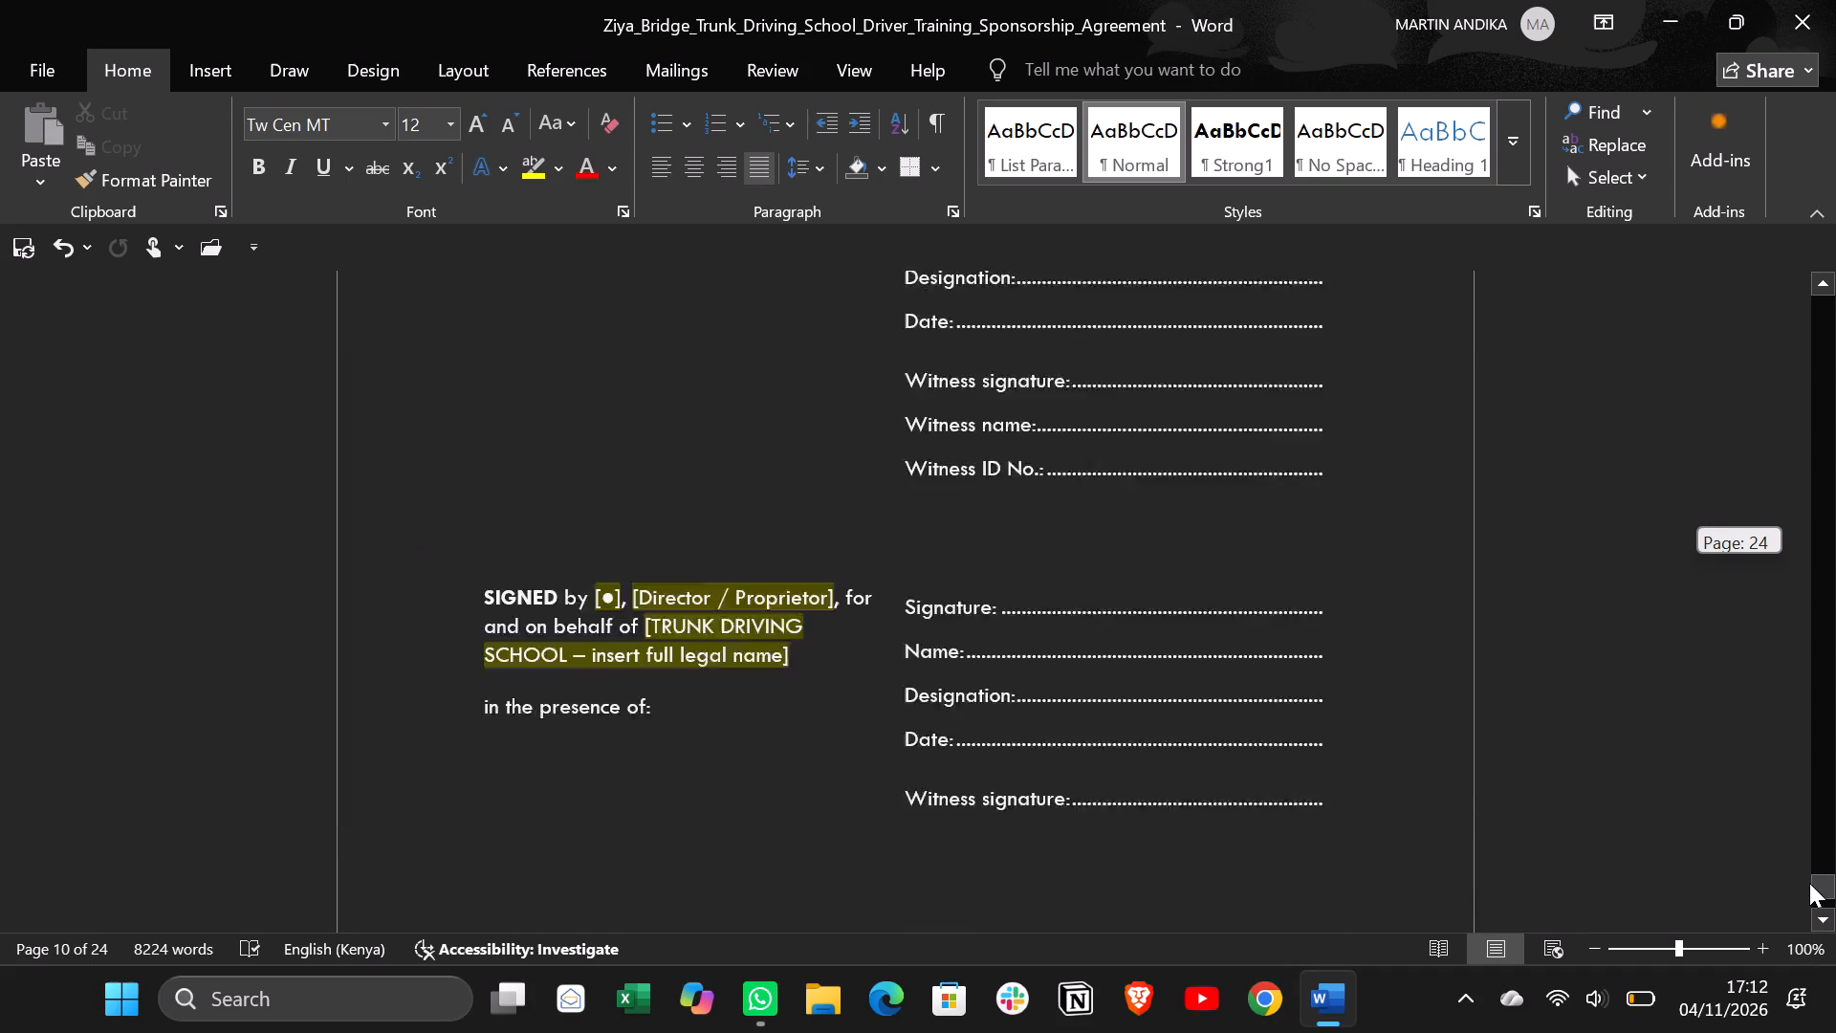
left_click_drag(1809, 883, 1808, 883)
left_click_drag(1808, 883, 1803, 861)
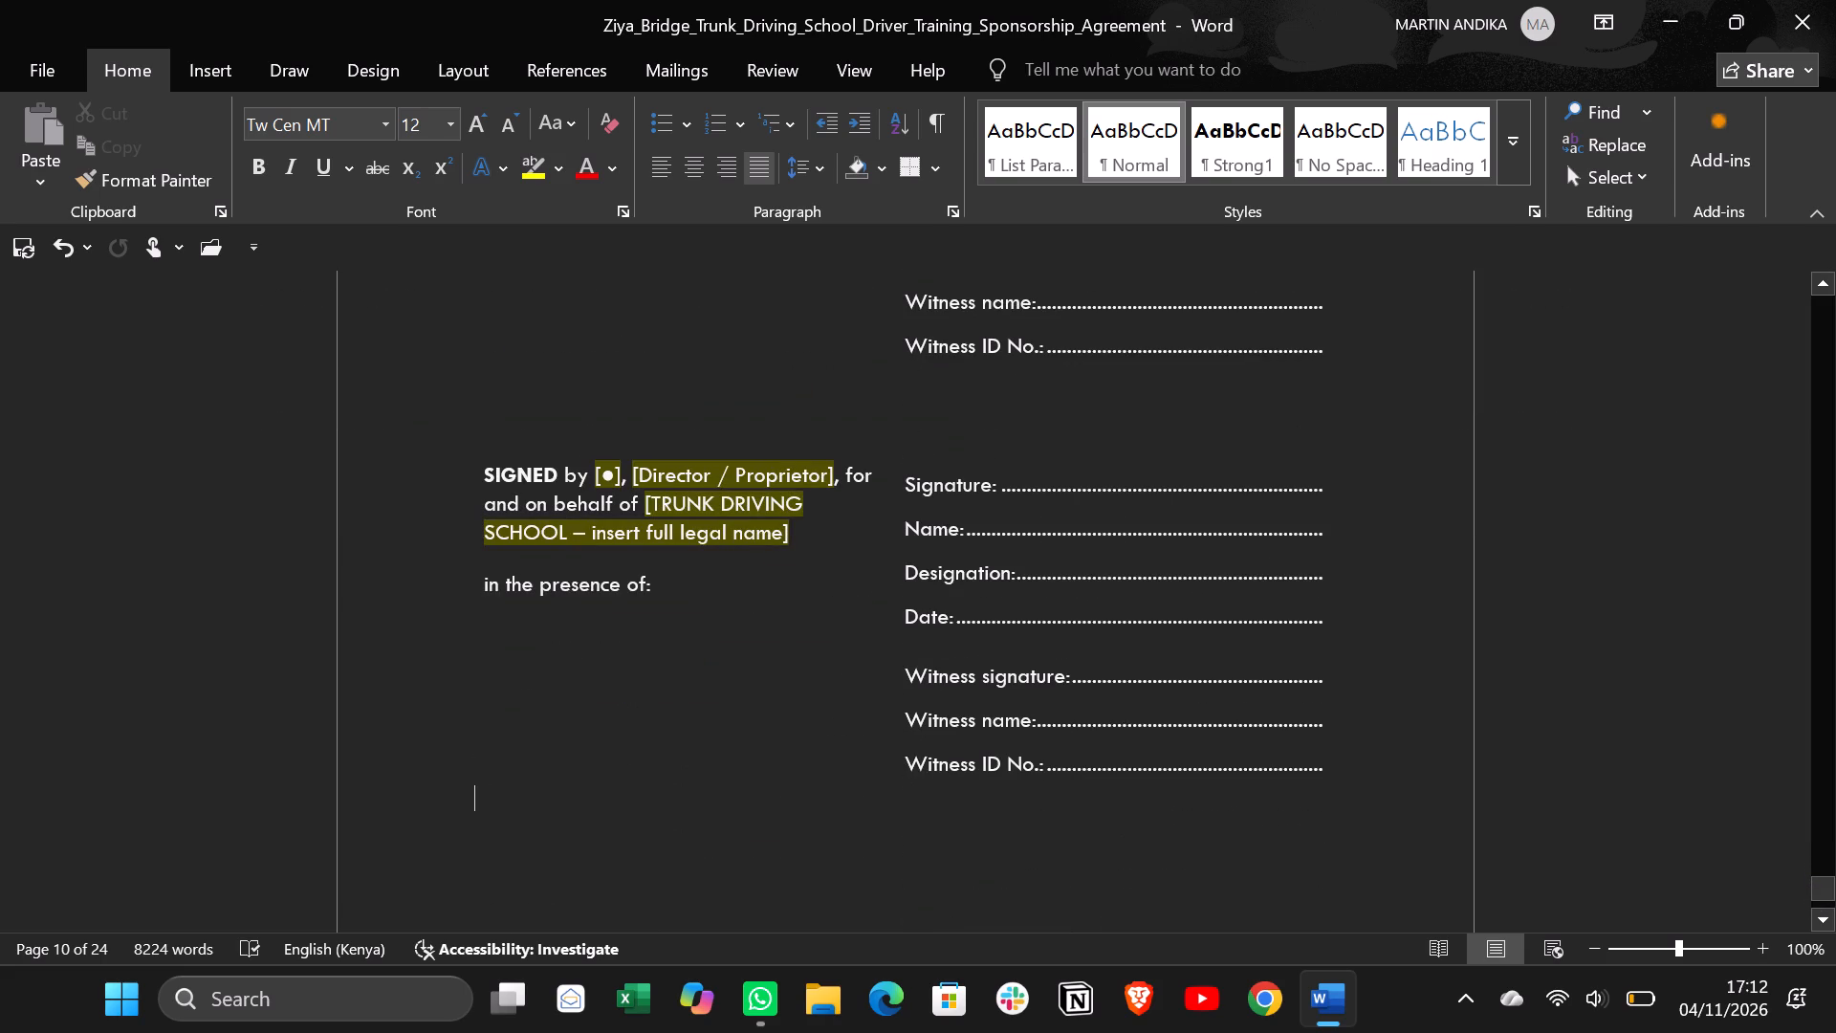
left_click_drag(1803, 861, 1815, 859)
left_click_drag(1822, 874, 1822, 883)
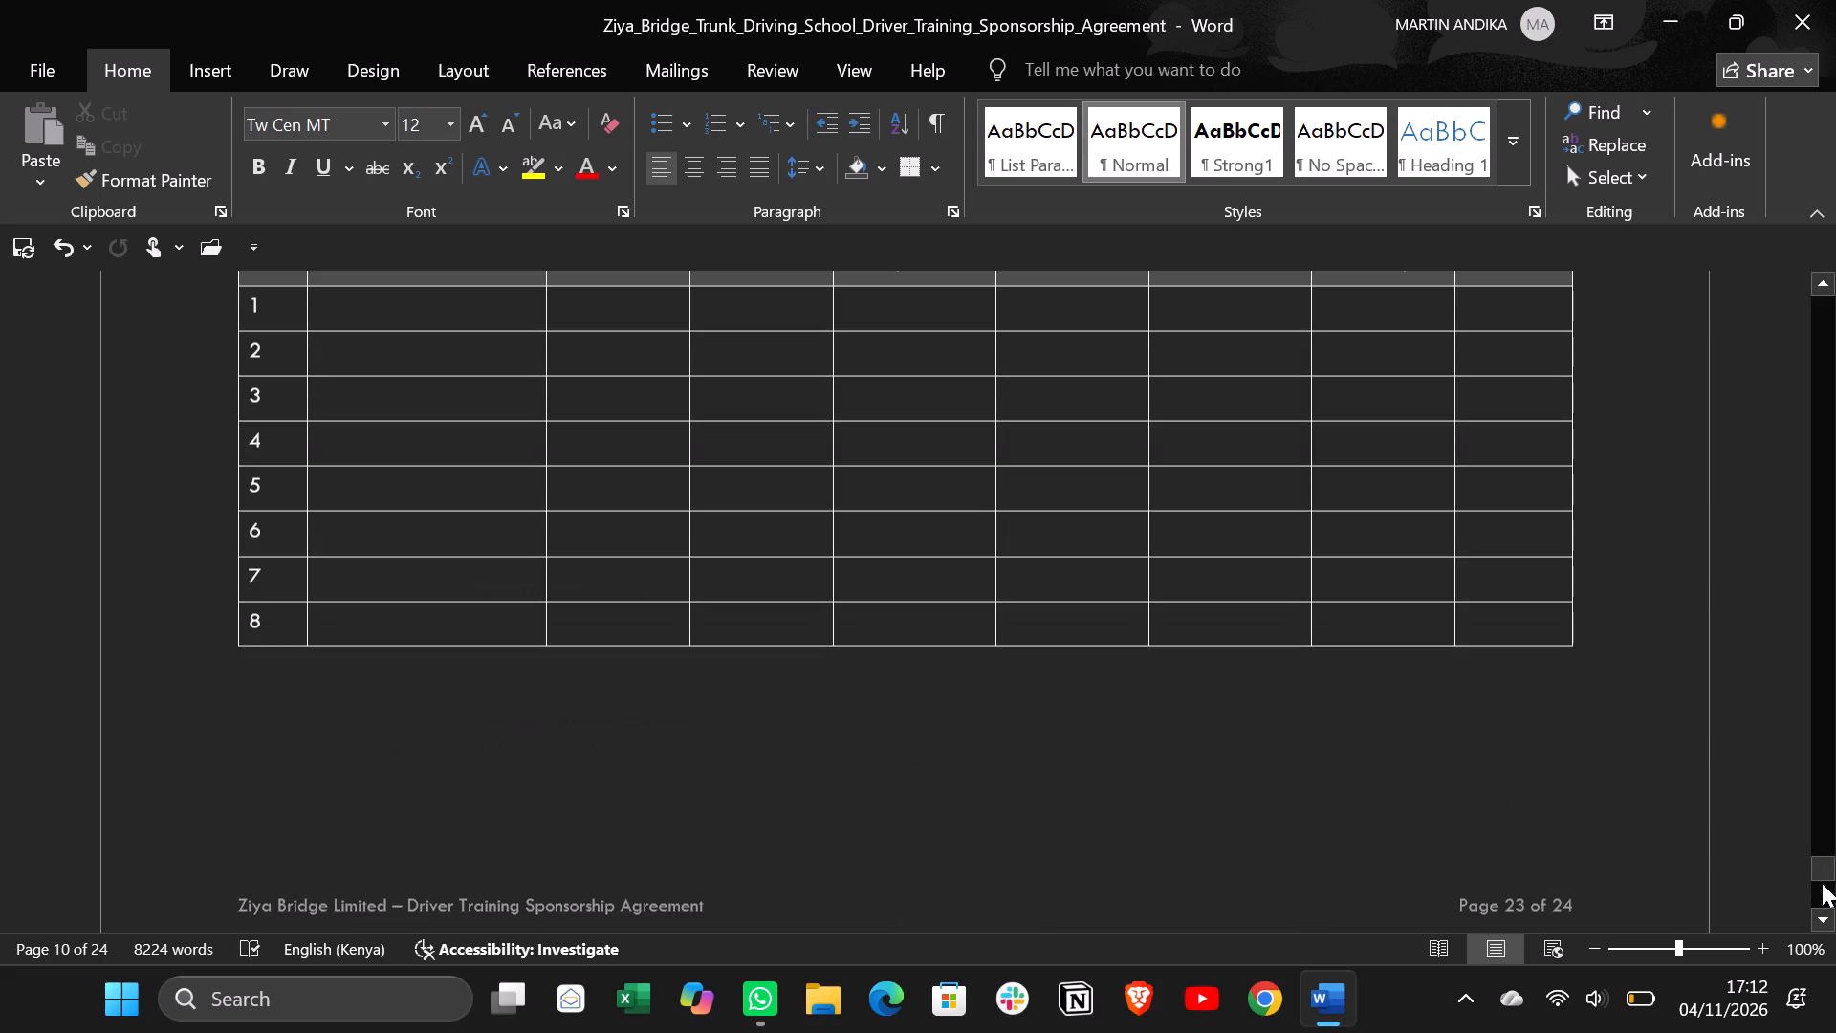
left_click_drag(1822, 883, 1818, 876)
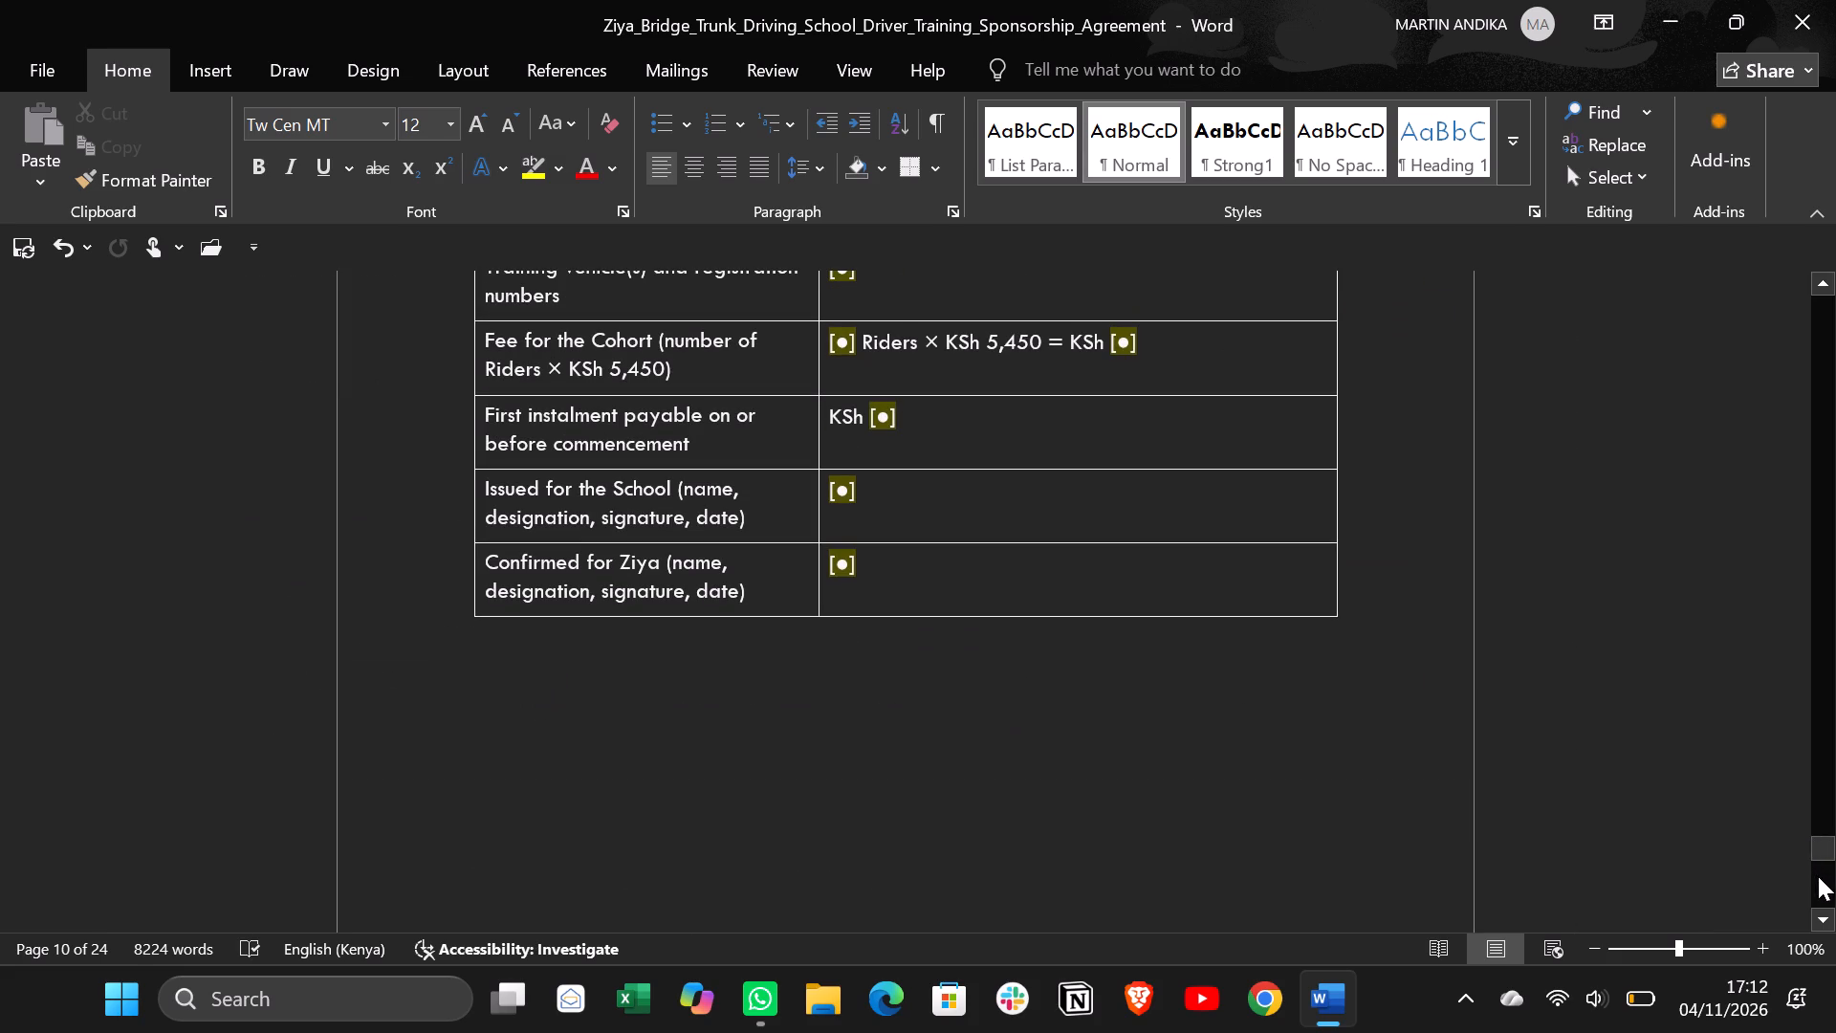
left_click_drag(1818, 876, 1835, 982)
left_click(1828, 833)
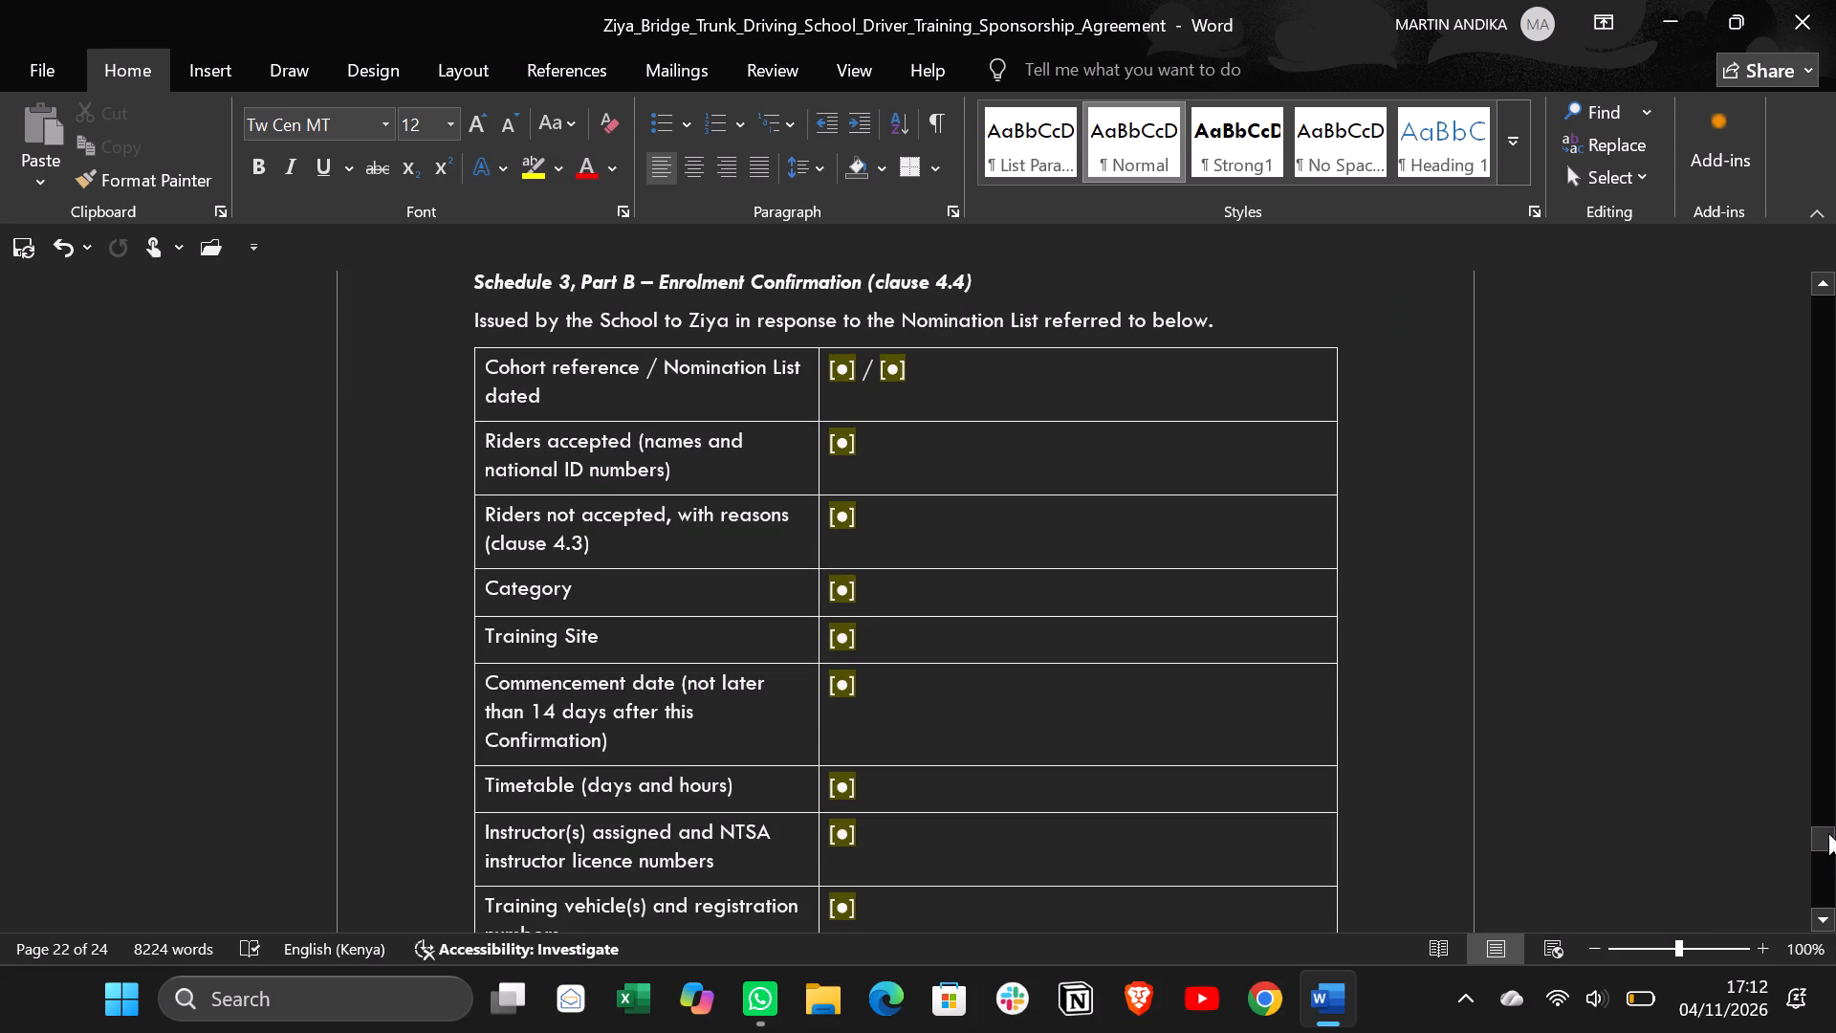
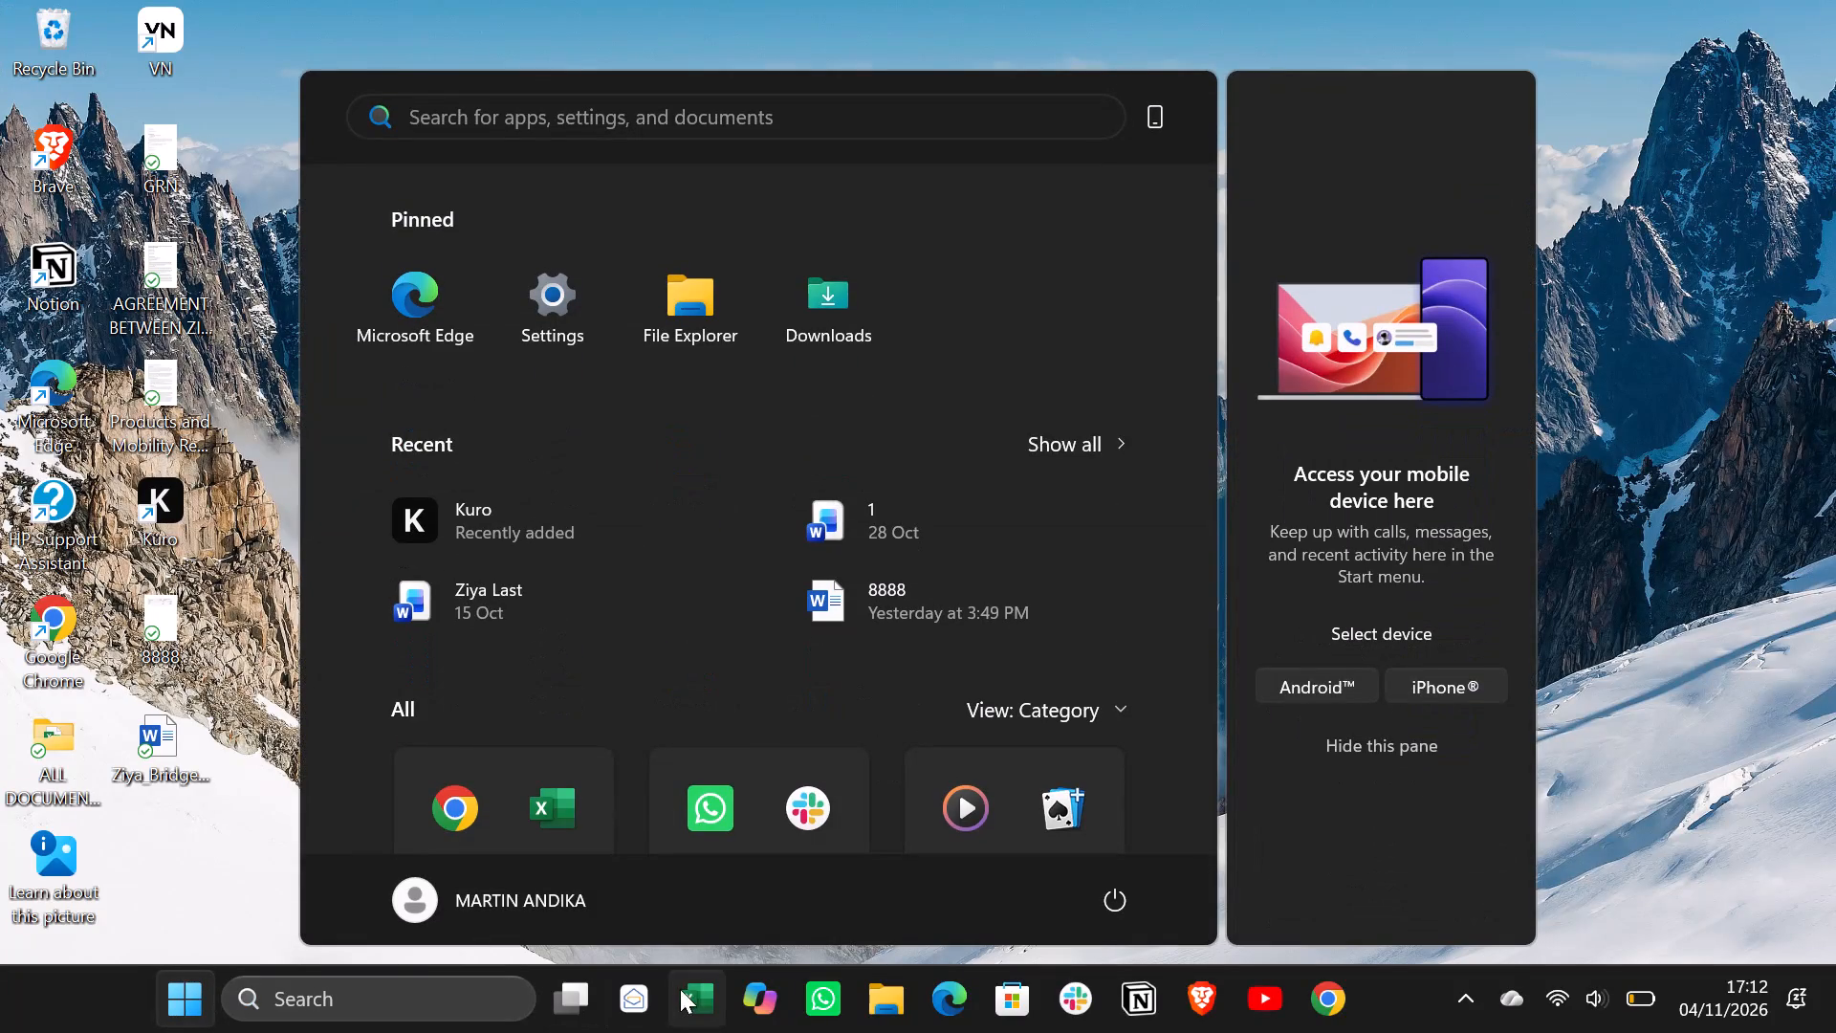
Bring up the computer's power options.
left_click(1110, 908)
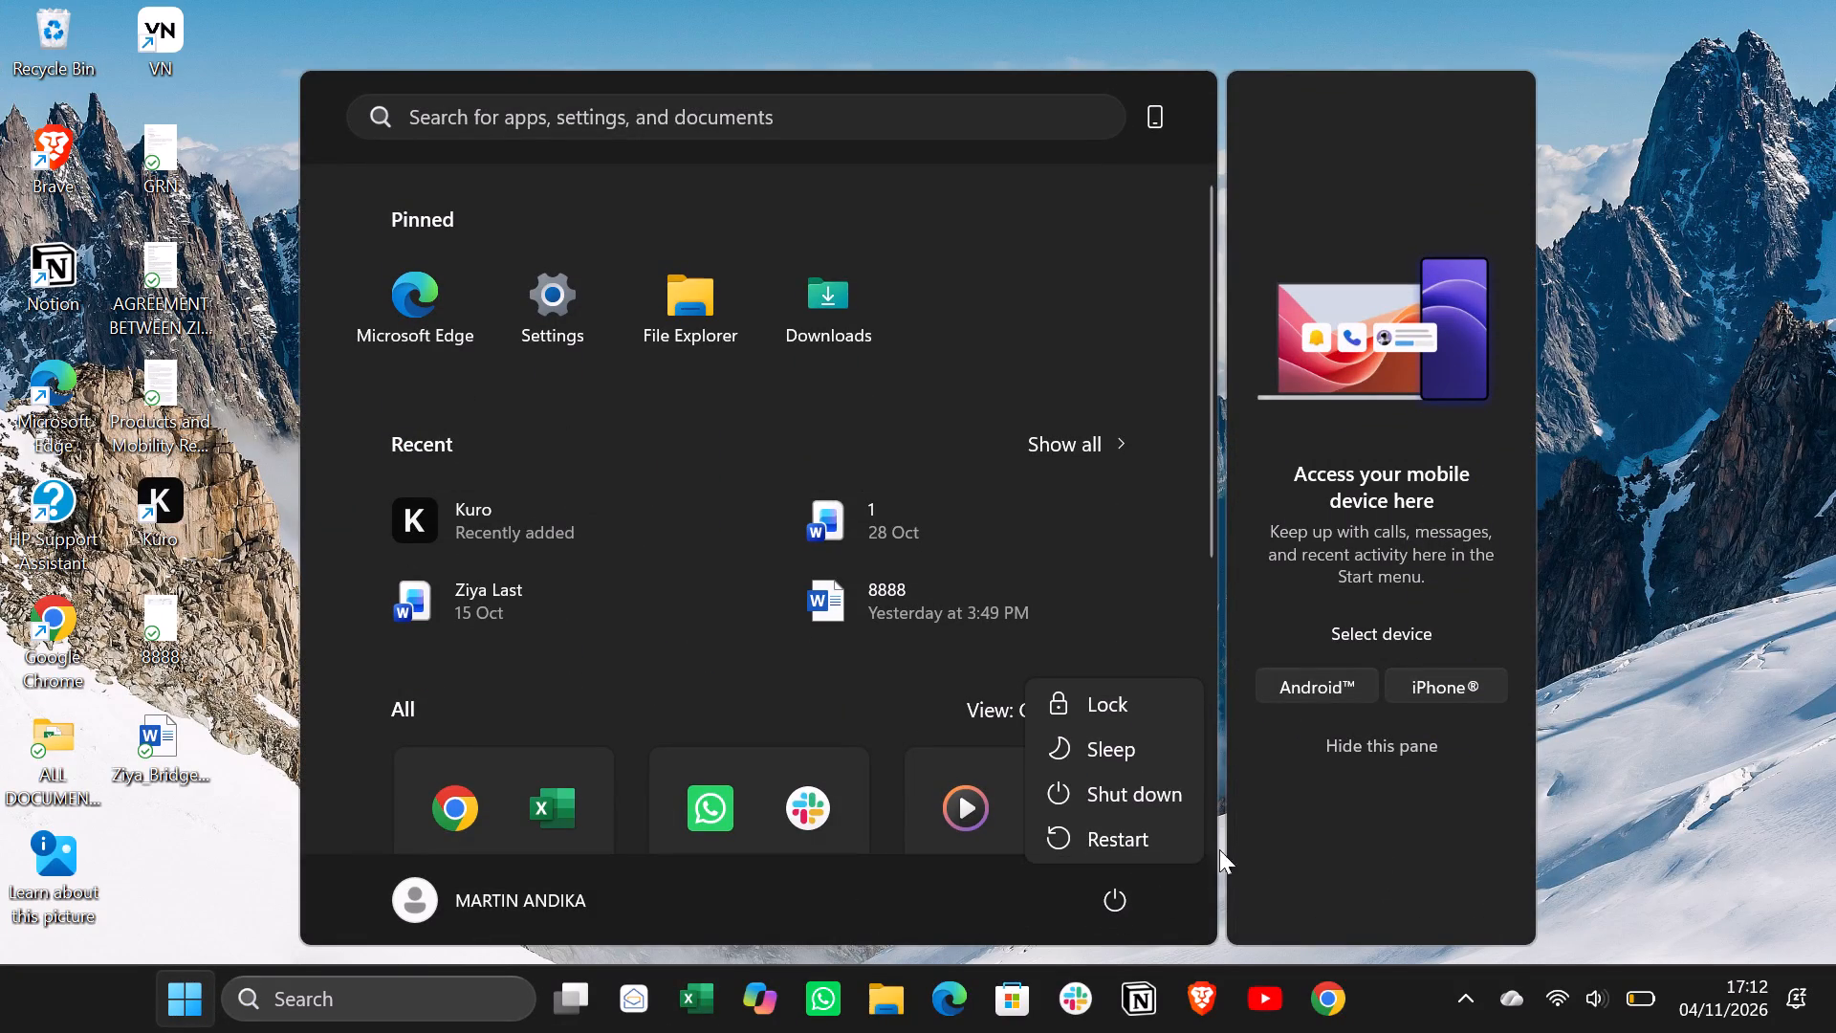